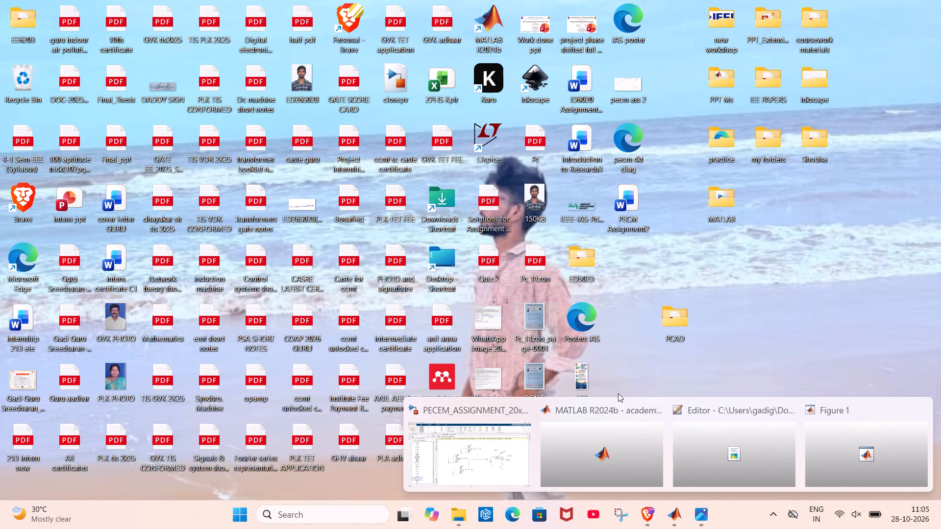
left_click(339, 518)
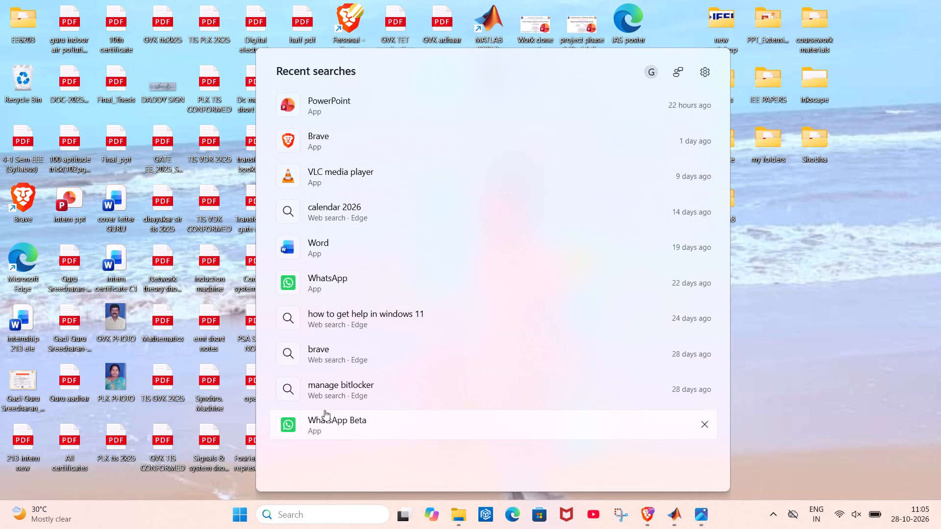
left_click(343, 151)
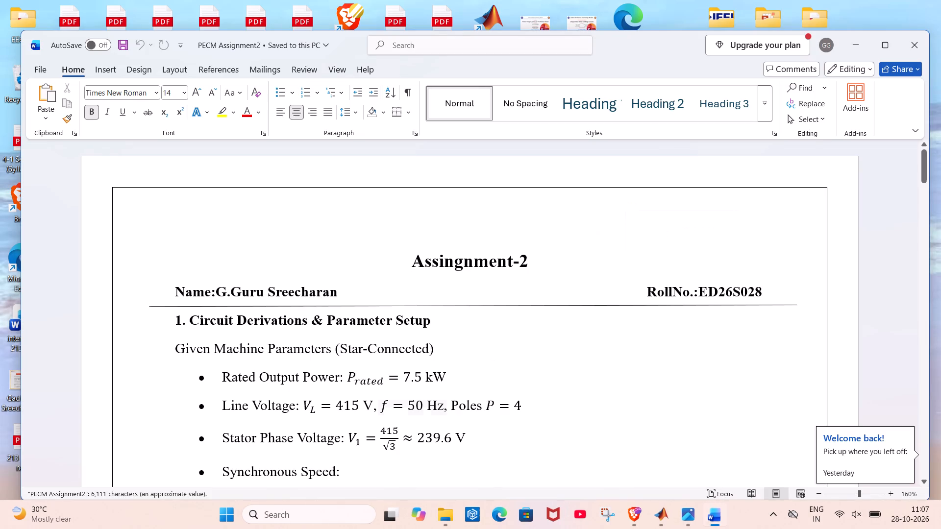
scroll(433, 404, "down", 10)
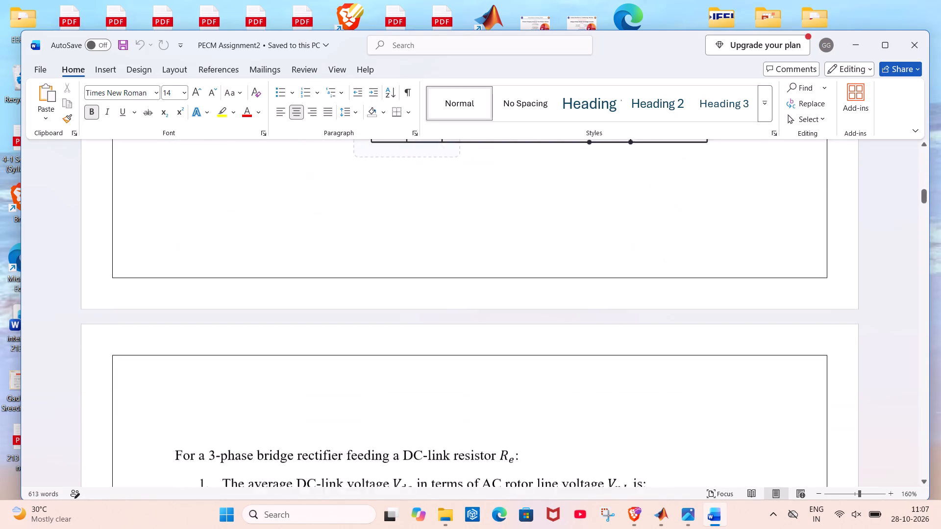
Delete the old section 1 content from "Machine Parameters (Star-Connected)" through the a² equation above the circuit diagram.
scroll(433, 404, "down", 1)
scroll(433, 404, "up", 5)
scroll(433, 404, "down", 1)
scroll(433, 404, "up", 4)
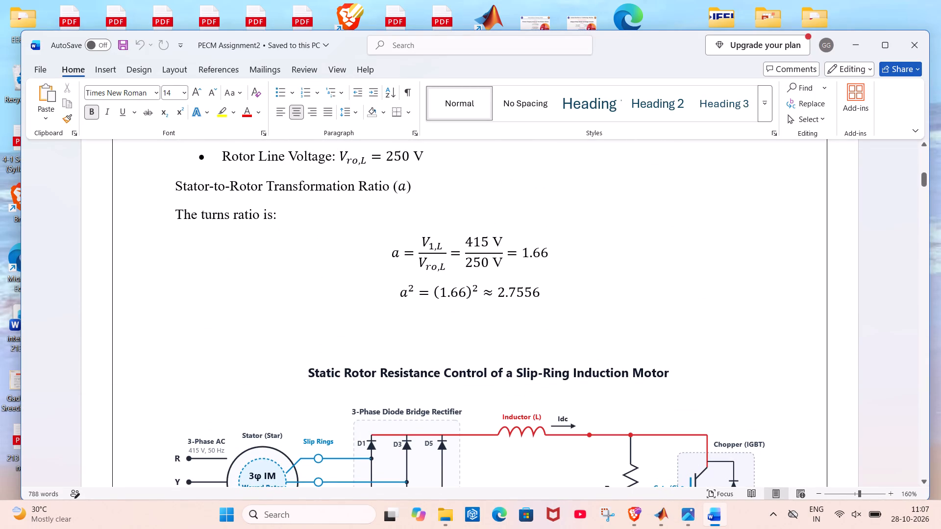
scroll(426, 329, "up", 3)
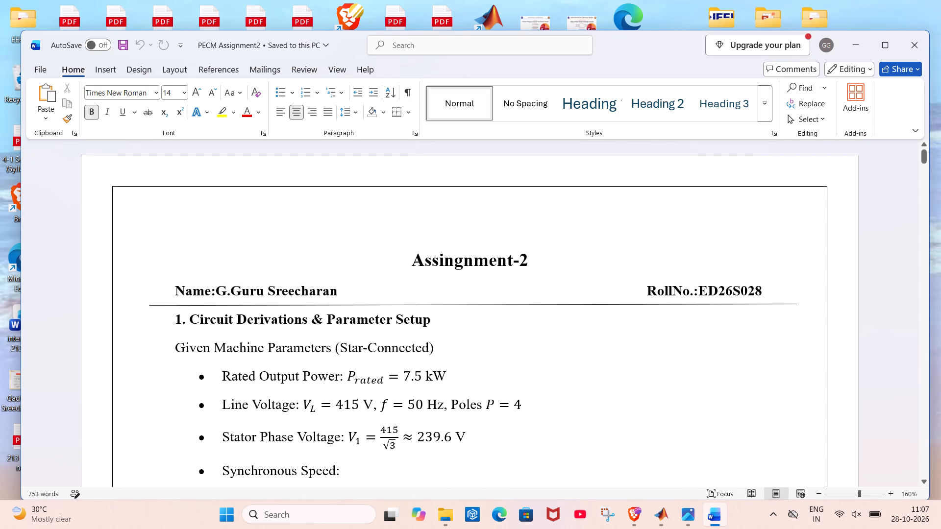
left_click_drag(198, 320, 279, 356)
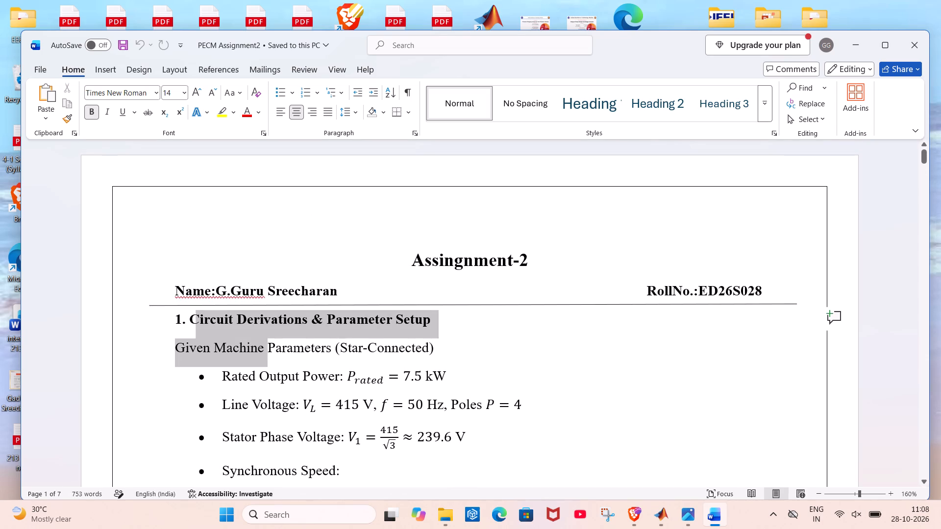
left_click_drag(279, 356, 570, 492)
scroll(339, 382, "right", 1)
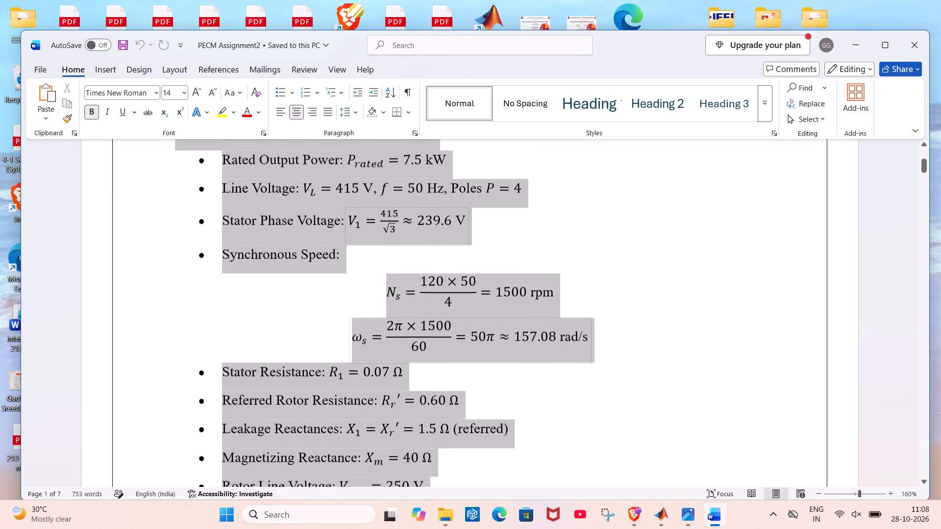
left_click_drag(570, 492, 398, 87)
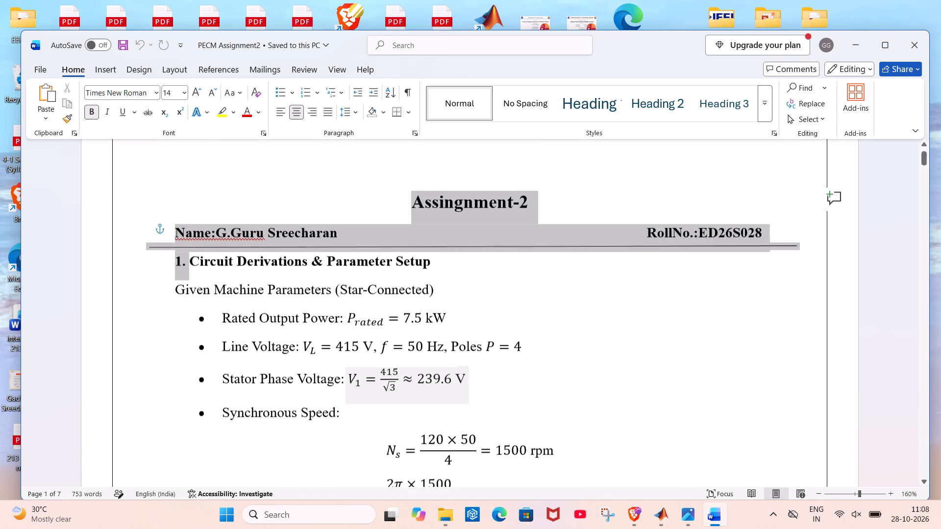
left_click_drag(398, 87, 440, 249)
left_click(347, 352)
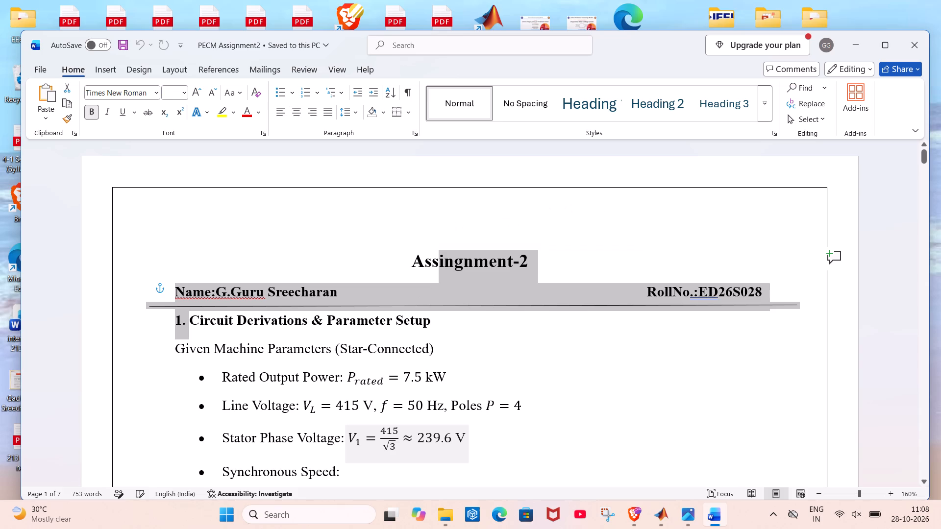
left_click_drag(226, 348, 530, 518)
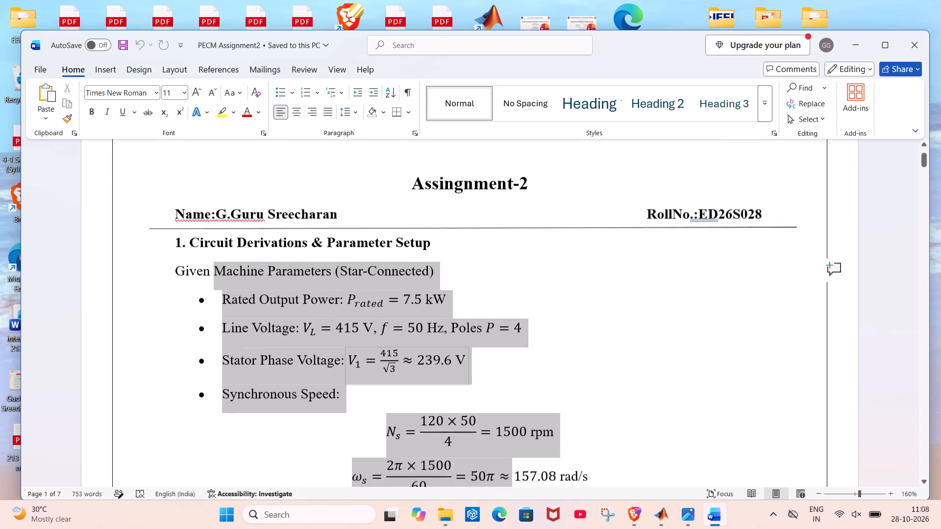
left_click_drag(530, 518, 498, 306)
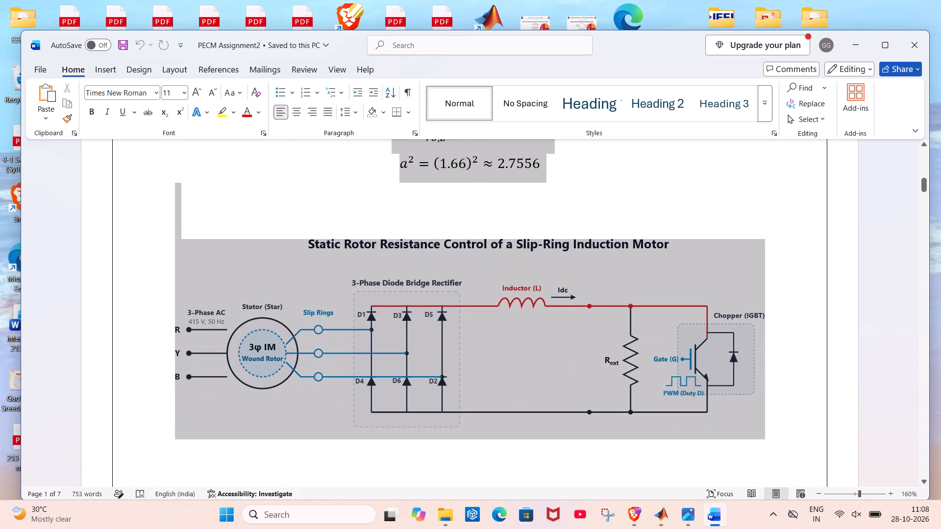
left_click_drag(498, 306, 526, 178)
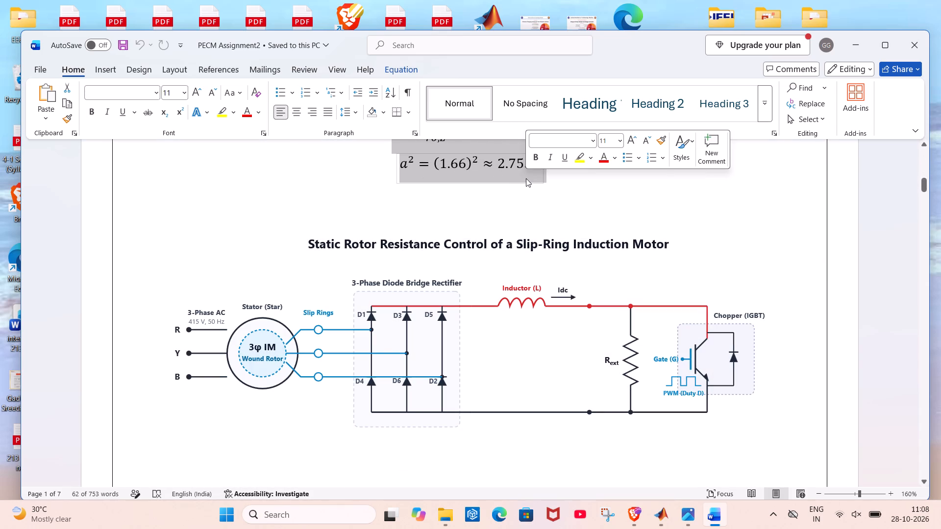
key("Delete")
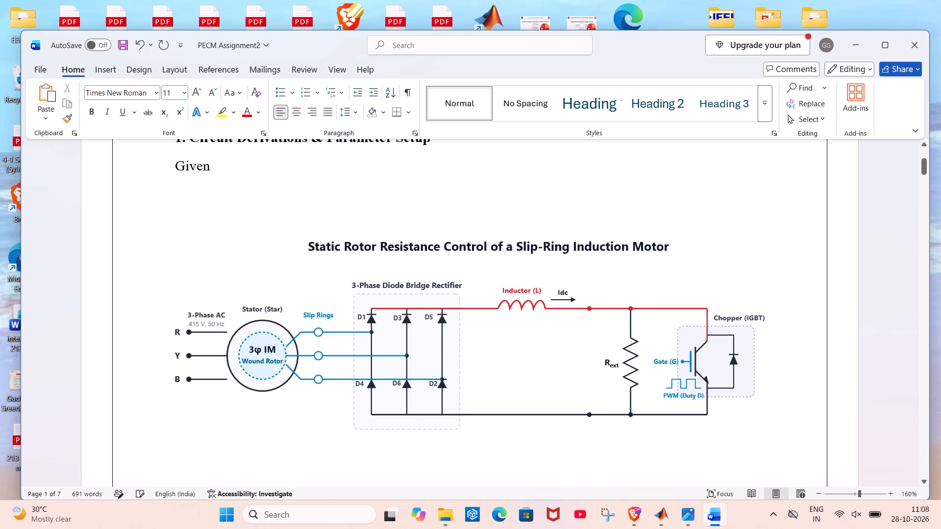
Paste the copied Gemini report after the word "Given" in section 1.
scroll(526, 178, "up", 1)
key("ctrl+v")
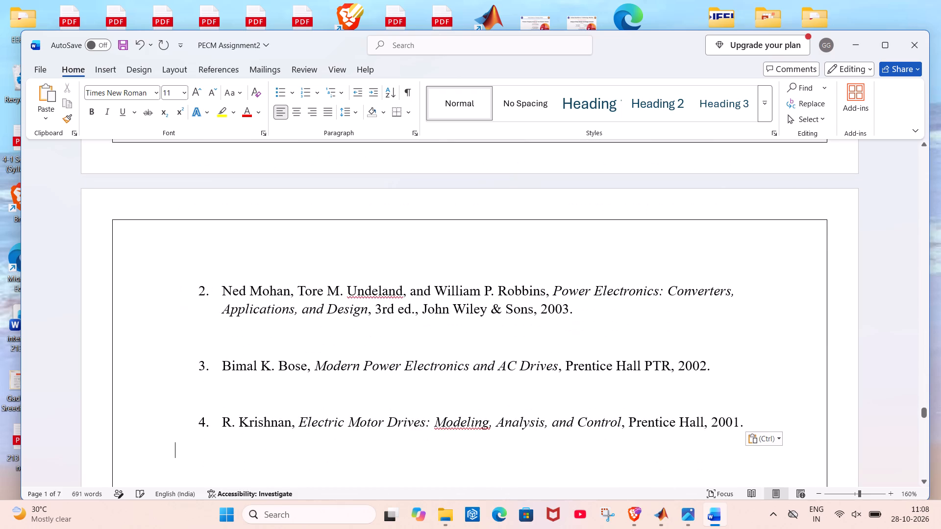
Delete the text-drawn rotor circuit diagram in section 1.2, from "Rotor Slip Rings" through "Return Rail".
scroll(526, 178, "down", 2)
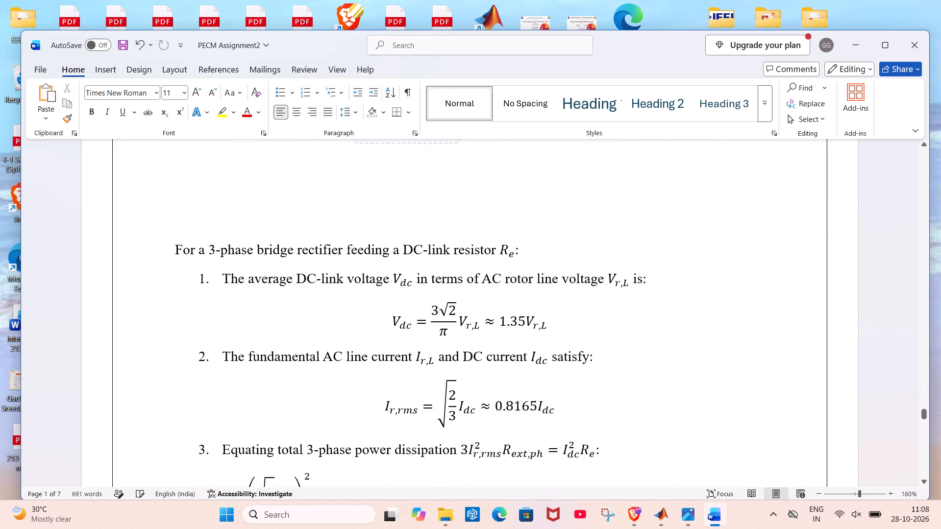
scroll(526, 178, "down", 2)
scroll(526, 178, "up", 20)
scroll(526, 178, "up", 16)
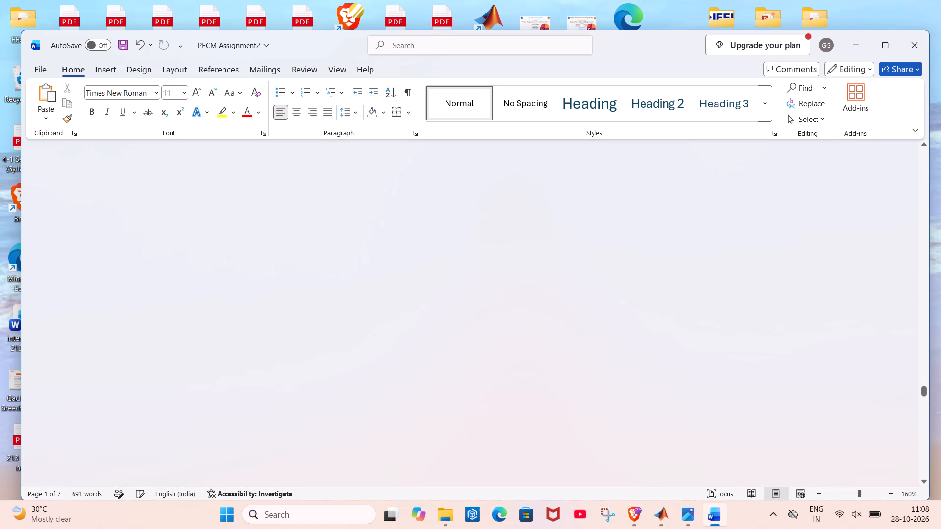
scroll(526, 178, "up", 20)
scroll(526, 178, "up", 20)
scroll(526, 178, "up", 20)
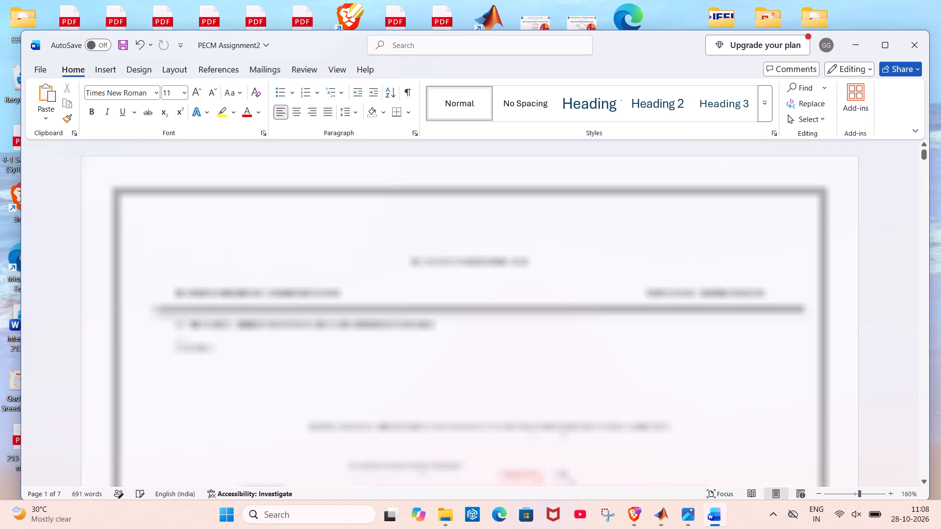
scroll(526, 178, "up", 12)
scroll(526, 178, "down", 3)
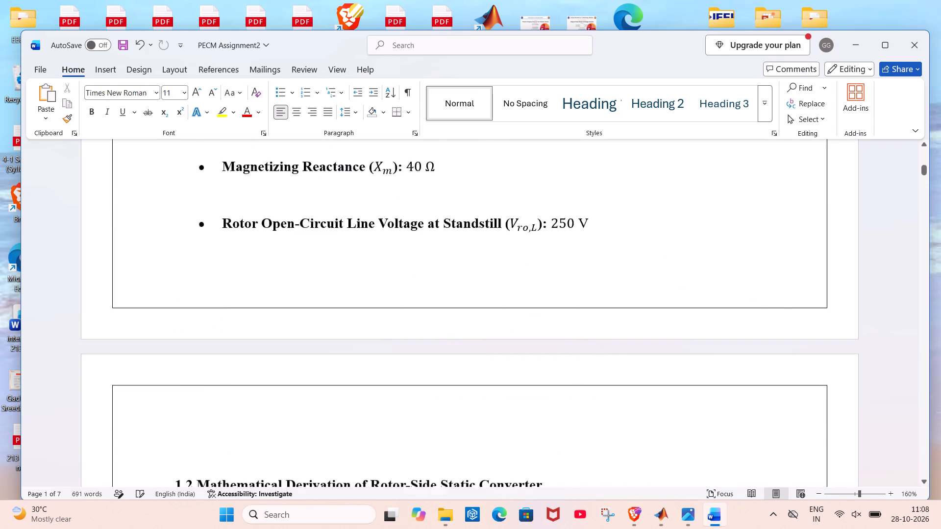
scroll(526, 178, "down", 1)
scroll(526, 178, "up", 1)
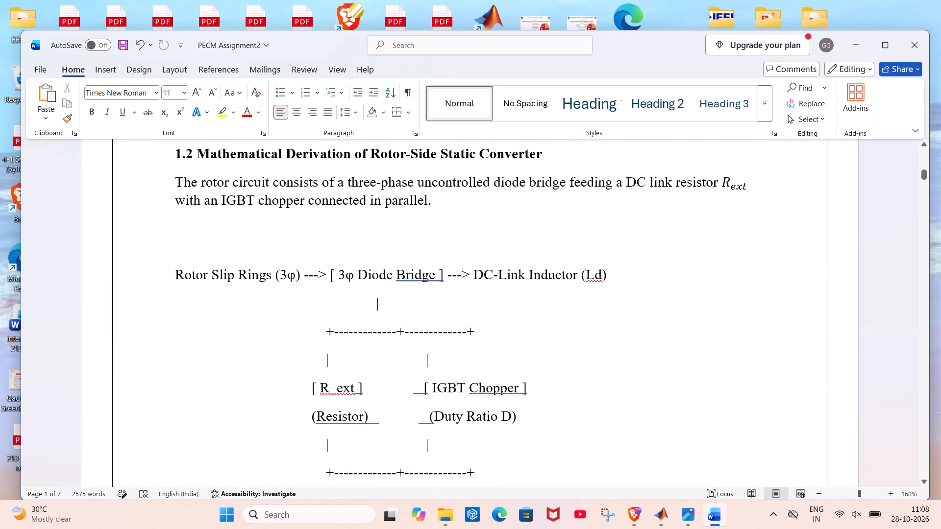
left_click_drag(173, 270, 485, 475)
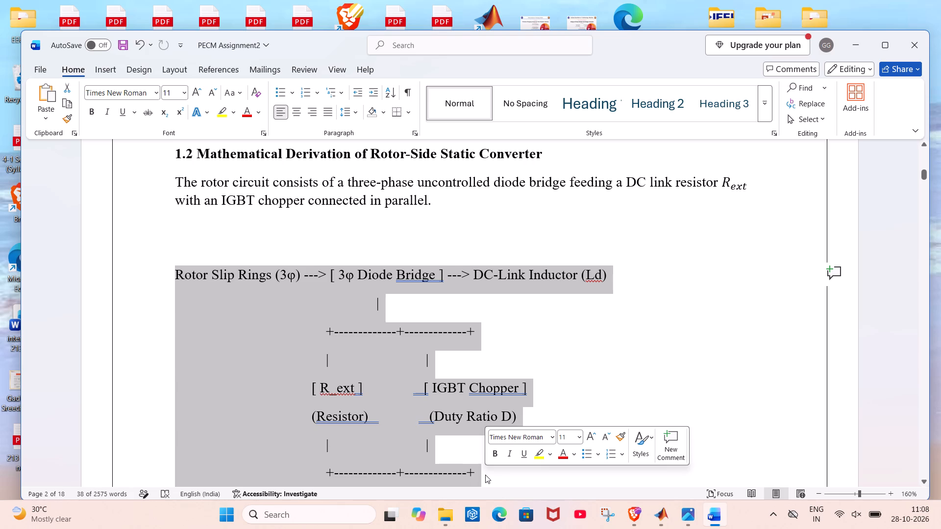
key("BackSpace")
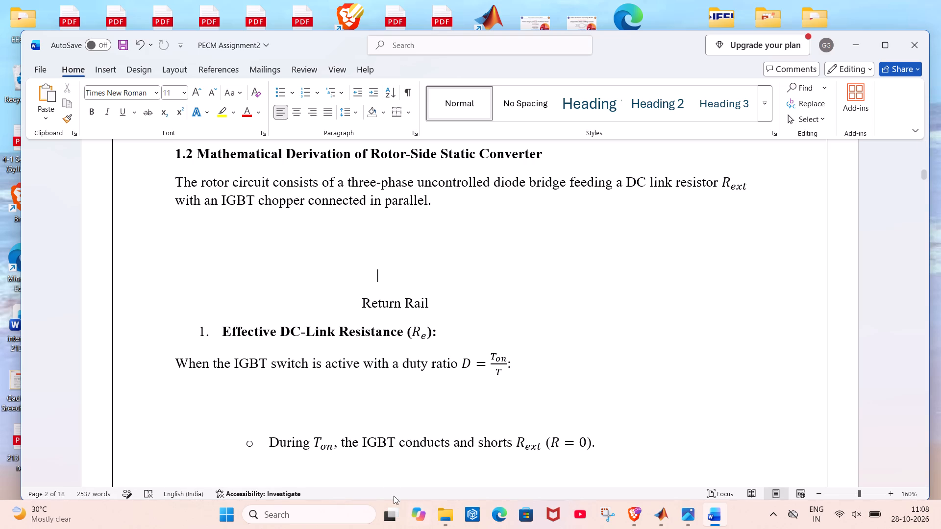
left_click(444, 312)
left_click_drag(444, 312, 387, 289)
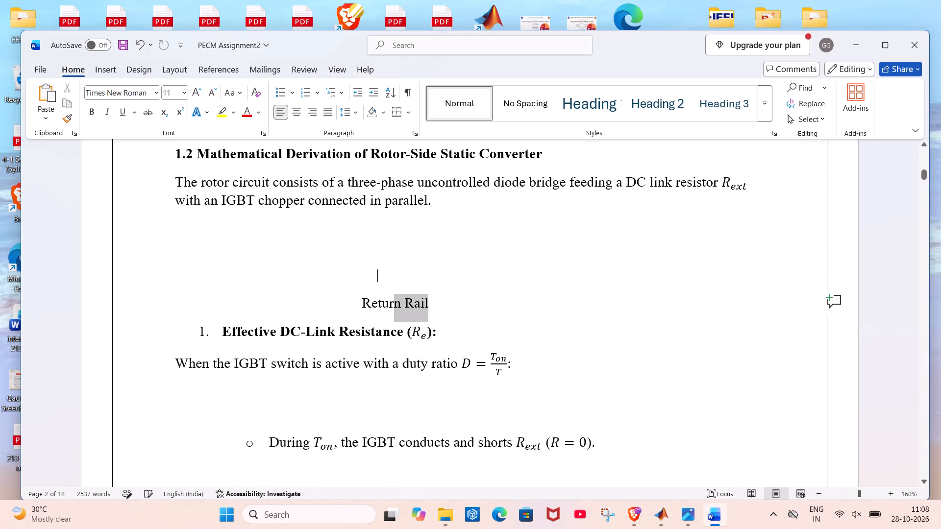
left_click_drag(387, 289, 353, 262)
key("BackSpace")
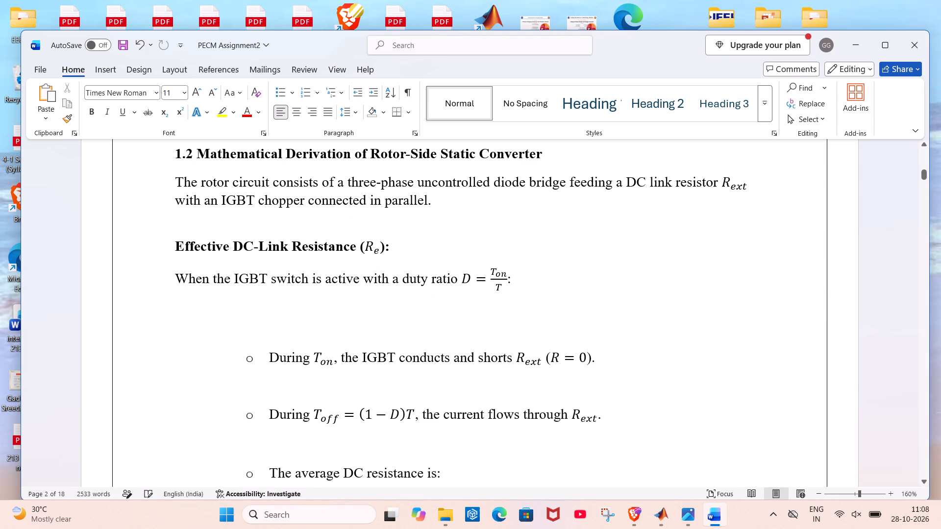
Insert a blank line without a list number above the "Stator-Referred Transformation" heading.
scroll(353, 262, "down", 1)
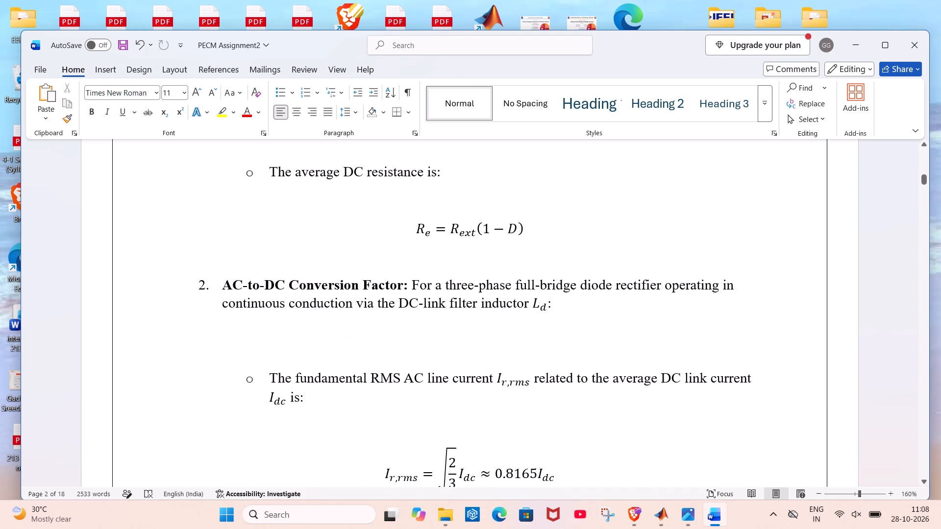
scroll(353, 262, "down", 5)
scroll(353, 262, "up", 1)
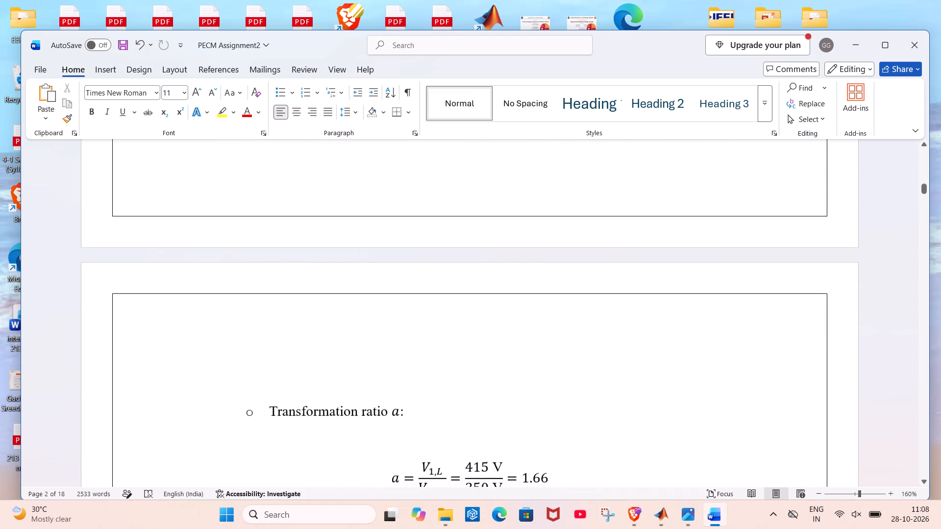
scroll(353, 262, "up", 1)
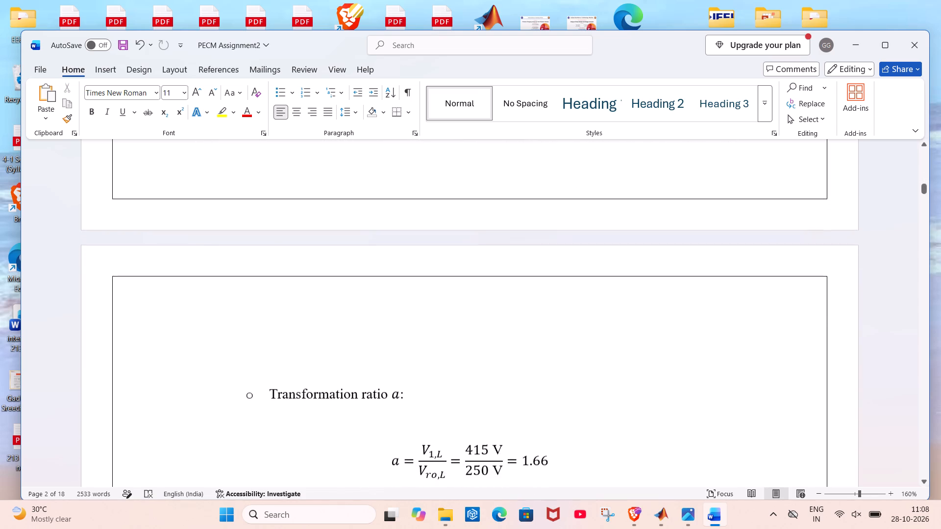
scroll(353, 262, "up", 1)
scroll(353, 262, "down", 1)
scroll(353, 262, "up", 1)
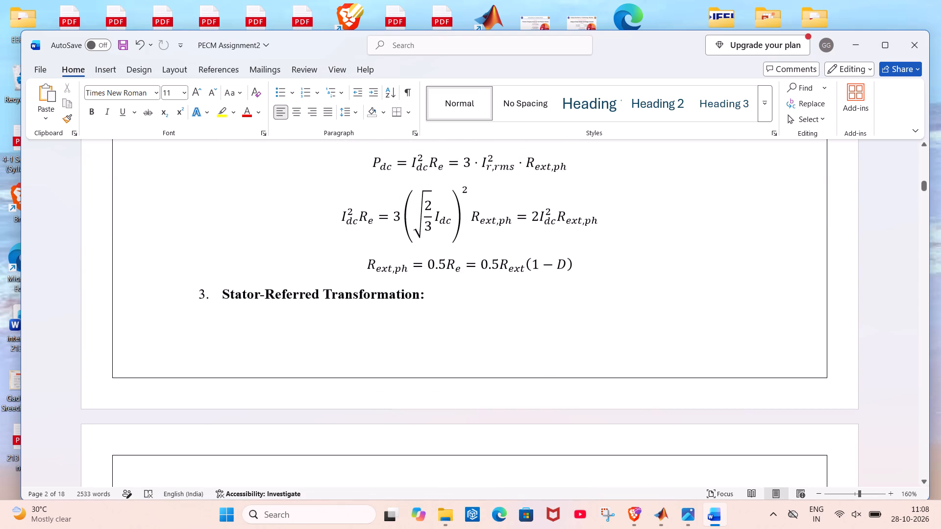
left_click(196, 295)
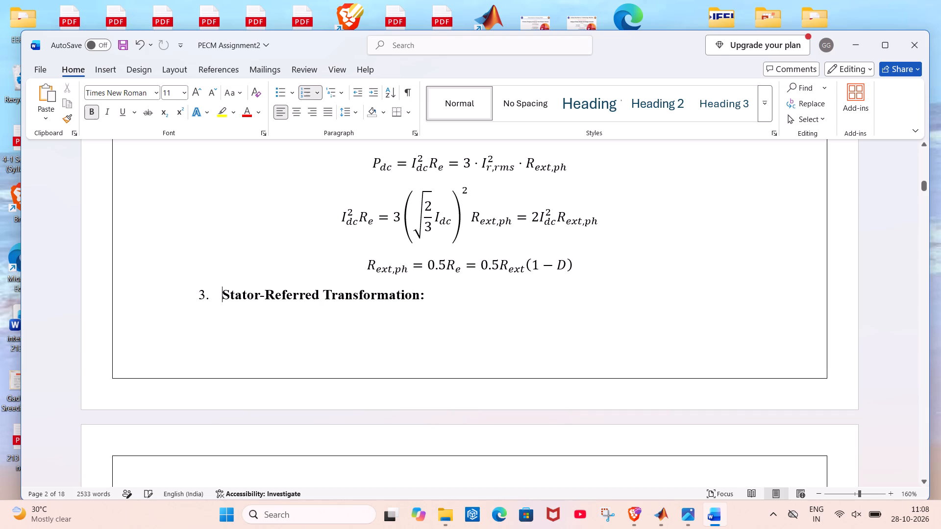
key("Return")
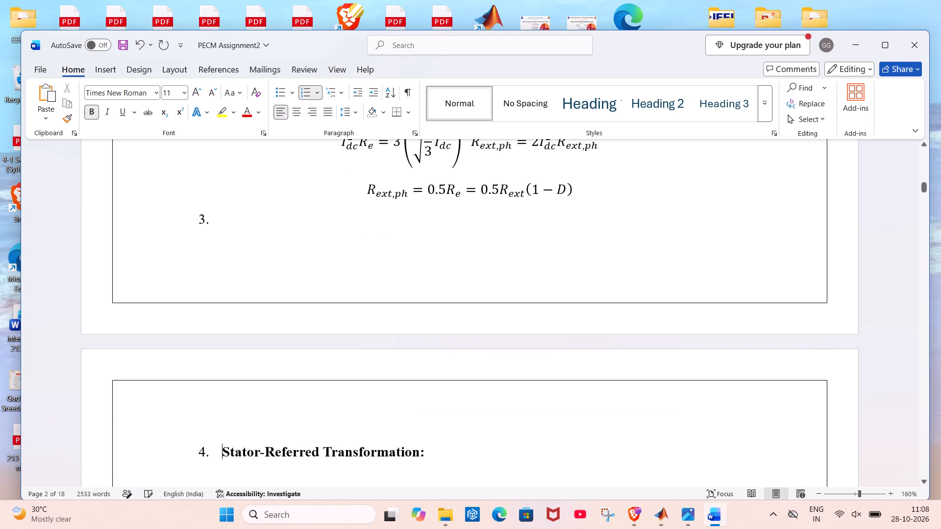
left_click(210, 219)
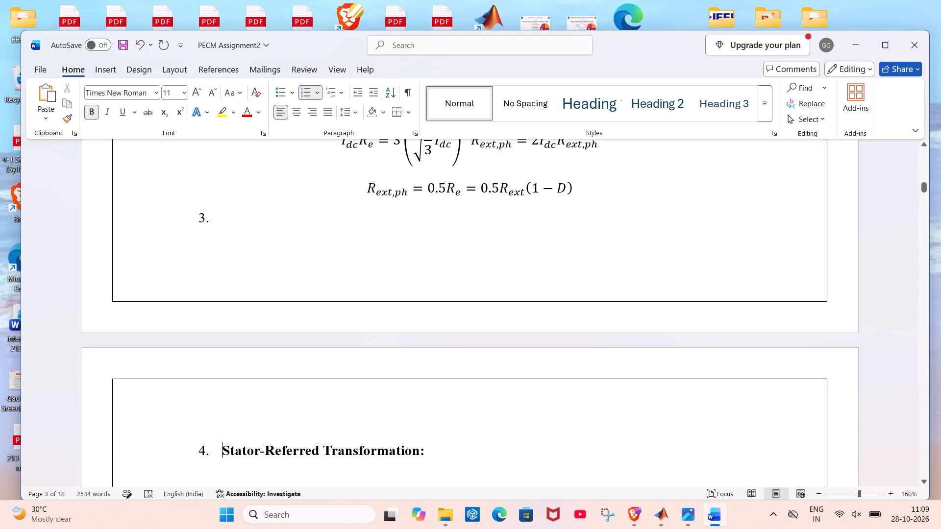
key("BackSpace")
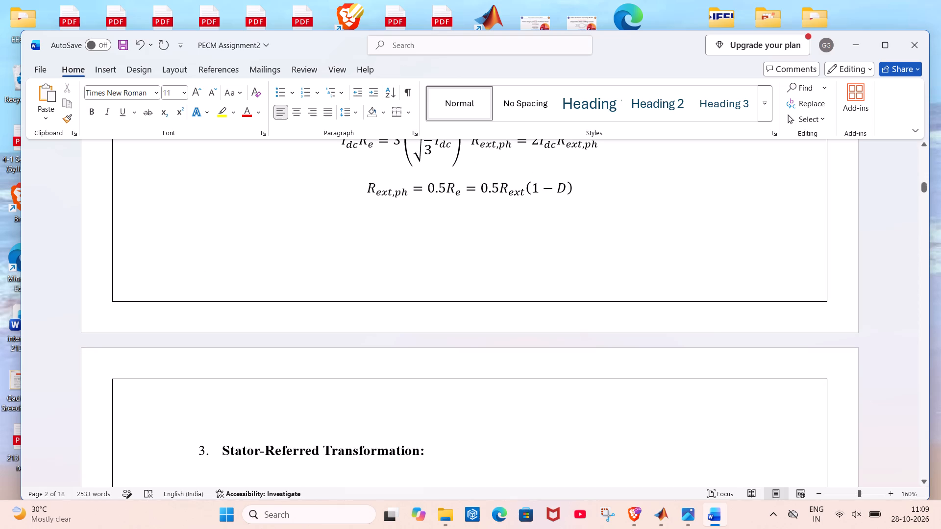
Remove bold formatting from all data rows of the duty ratio and rotor speed table, leaving its header row bold.
scroll(302, 323, "down", 3)
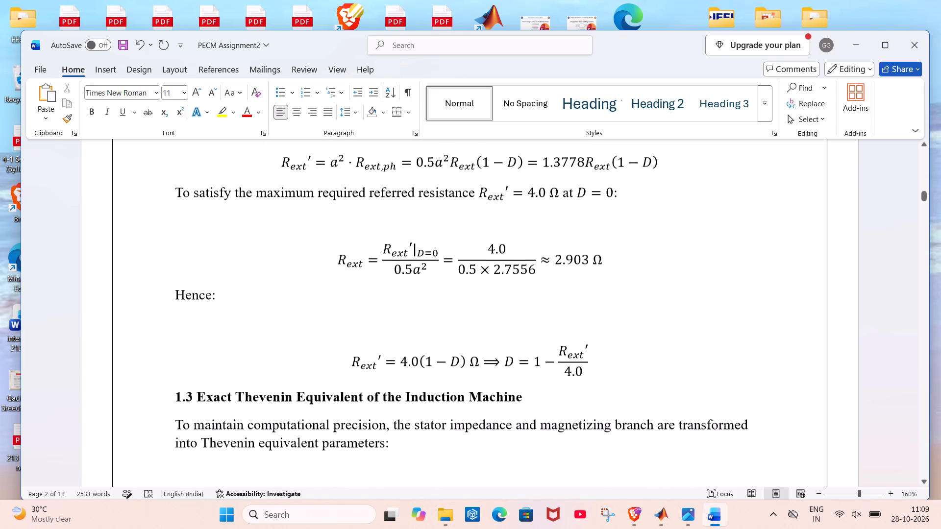
scroll(302, 323, "down", 1)
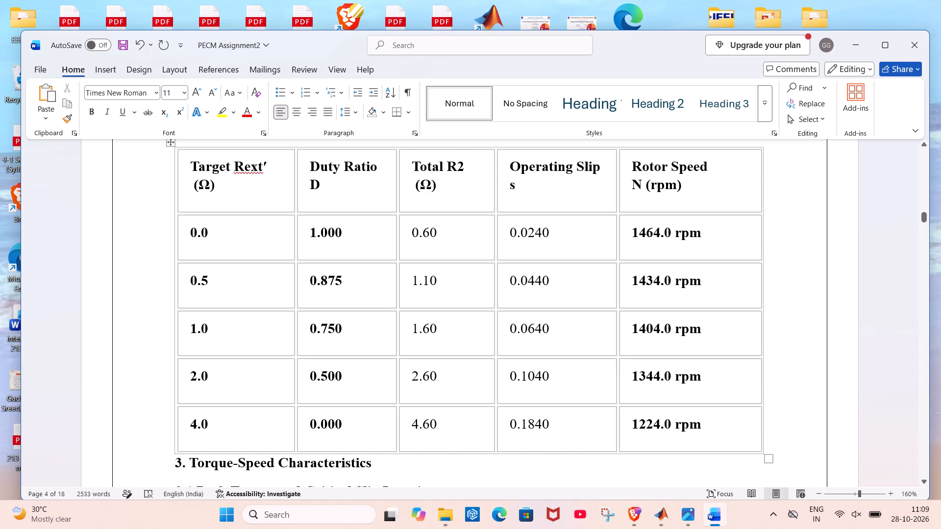
left_click_drag(192, 235, 603, 413)
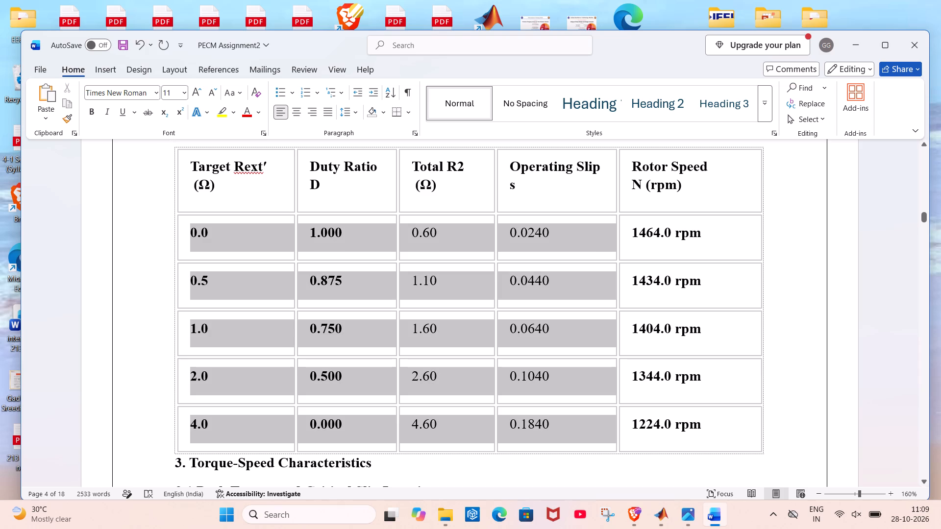
left_click_drag(603, 413, 665, 417)
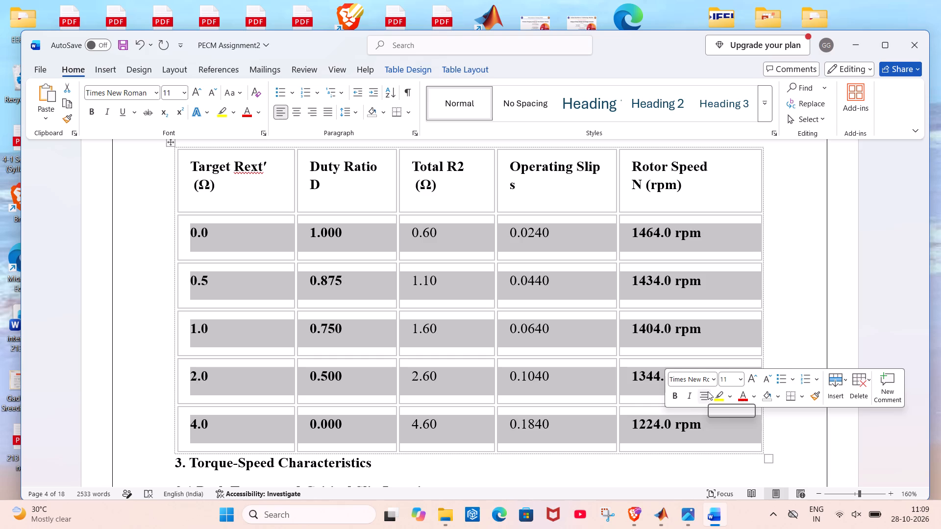
left_click(675, 399)
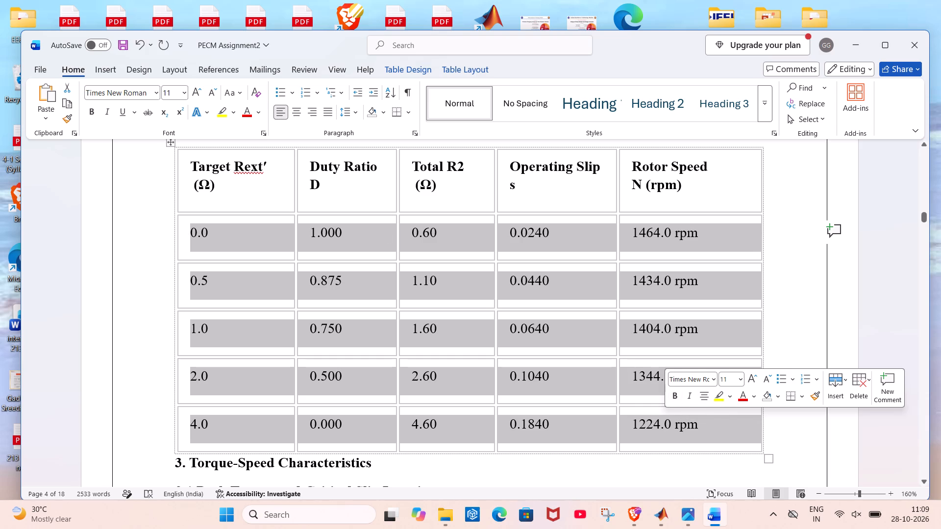
Delete the word "Target" from the table's first column header so it reads "Rext′ (Ω)".
left_click(232, 167)
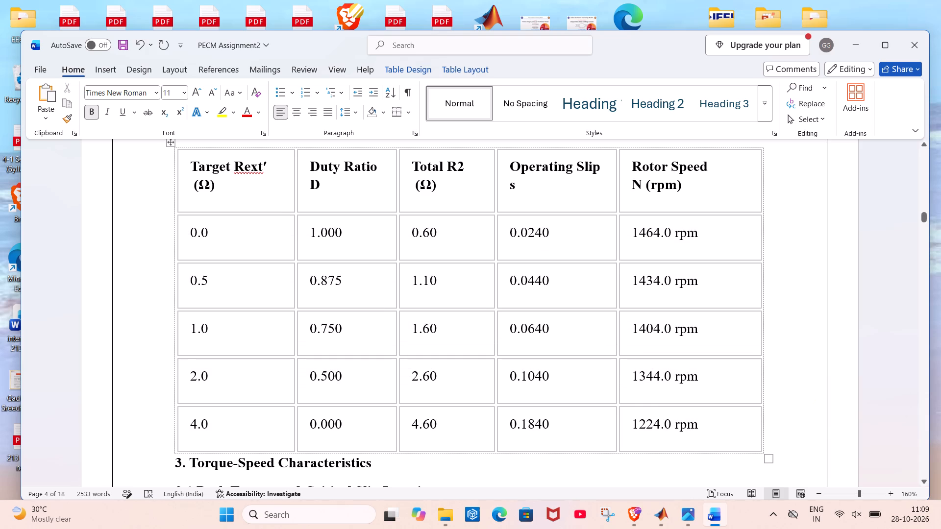
key("BackSpace")
key("BackSpace")
key("BackSpace")
key("BackSpace")
key("BackSpace")
key("BackSpace")
key("BackSpace")
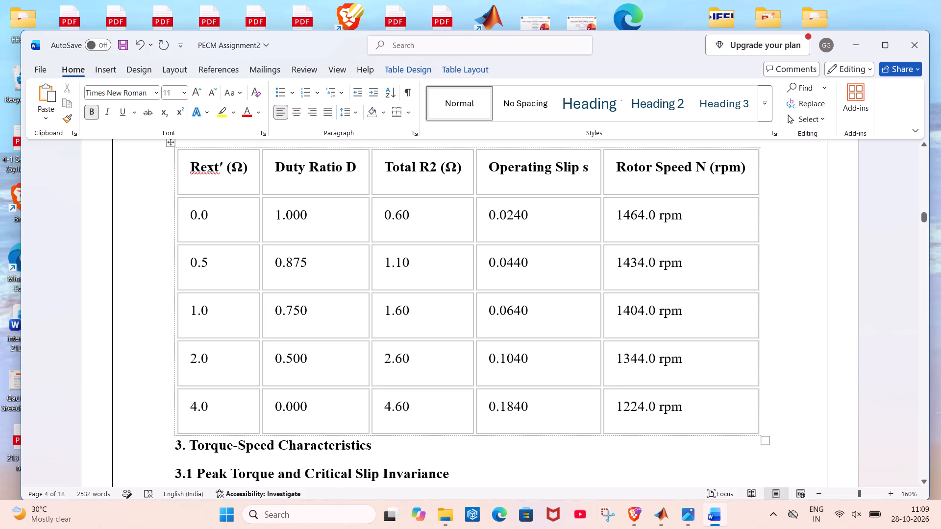
Delete section 3.3 Graphical Representation with its text-drawn torque-speed plot, from the heading through the rotor speed axis values above the plot caption.
scroll(683, 192, "down", 1)
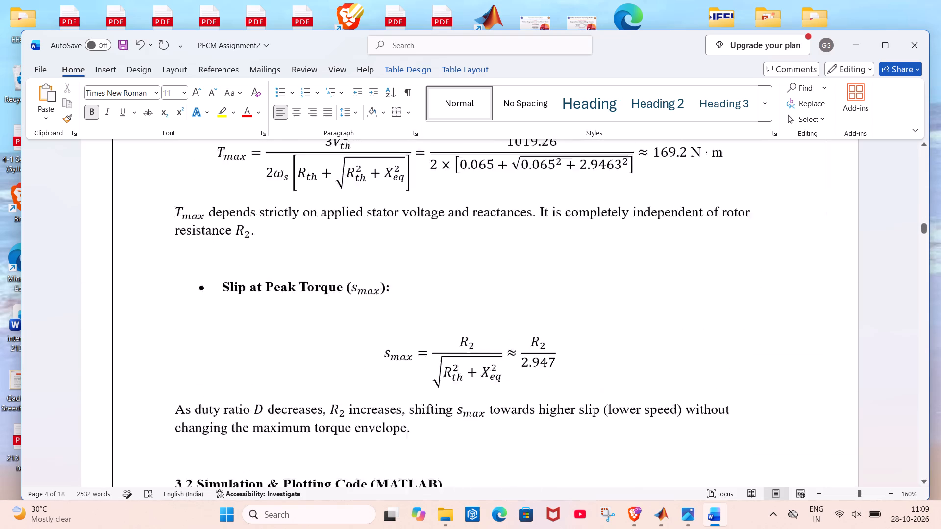
scroll(683, 192, "up", 1)
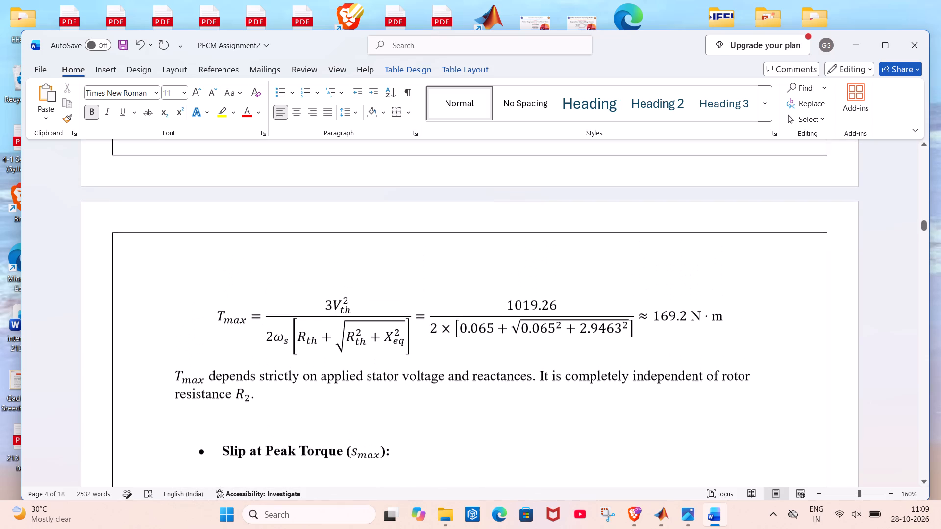
scroll(683, 192, "down", 1)
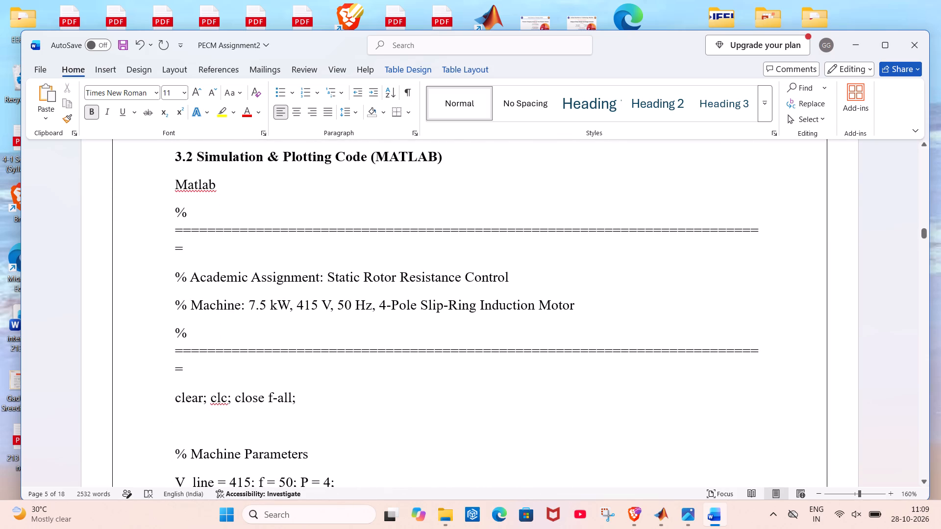
scroll(683, 192, "down", 1)
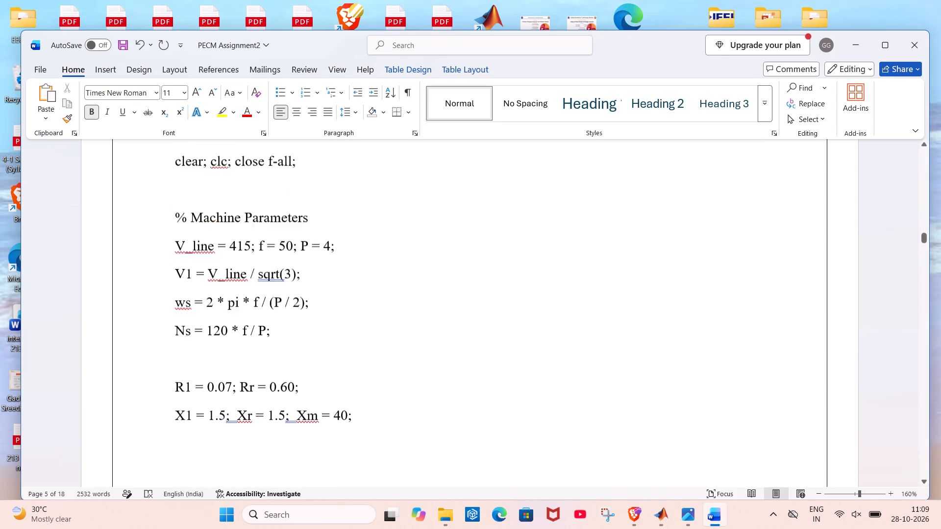
scroll(683, 192, "down", 2)
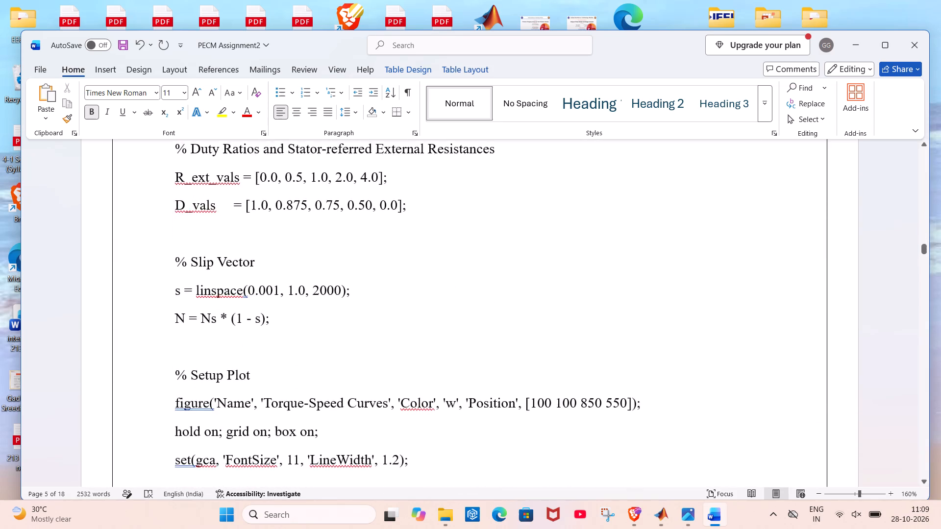
scroll(683, 192, "down", 2)
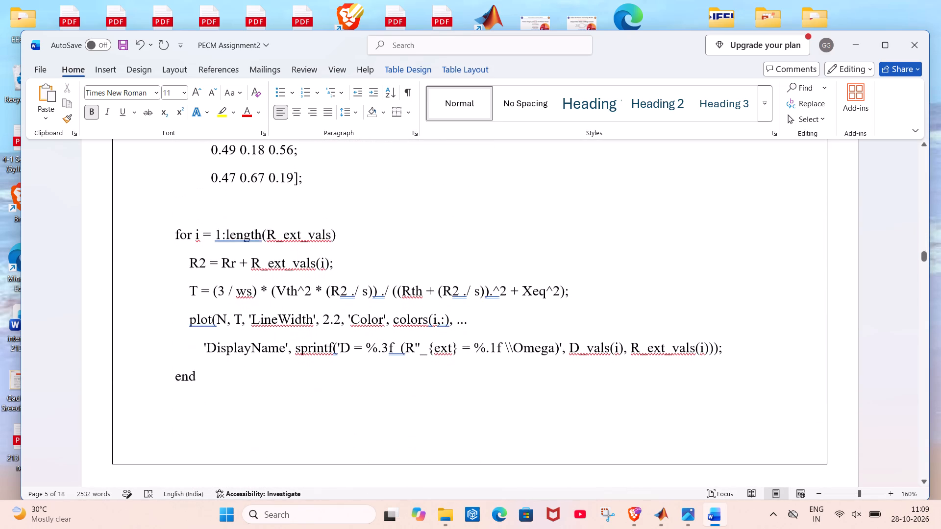
scroll(683, 192, "down", 1)
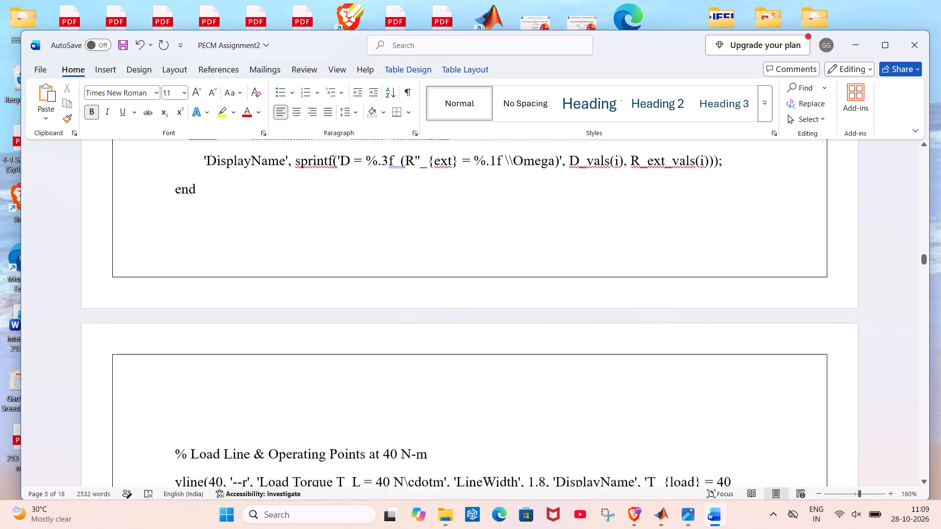
scroll(683, 192, "down", 1)
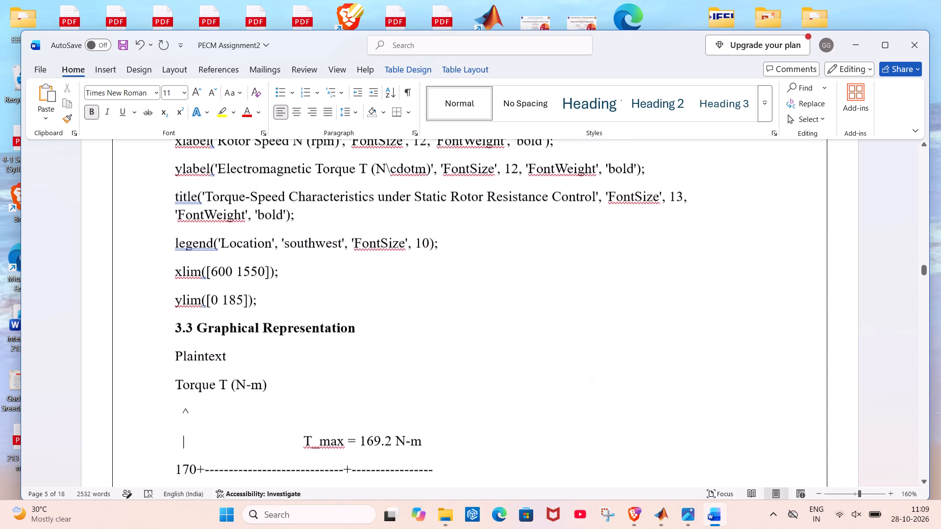
scroll(683, 192, "down", 1)
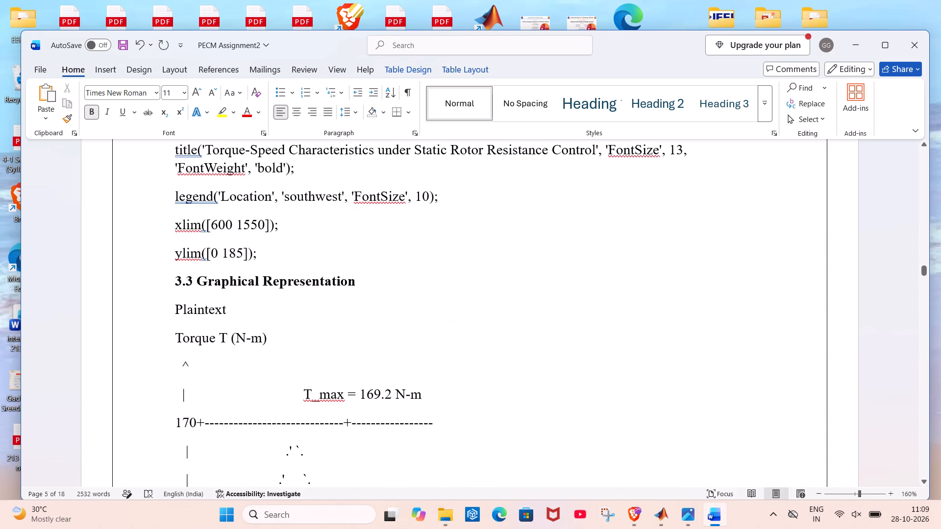
scroll(683, 192, "down", 1)
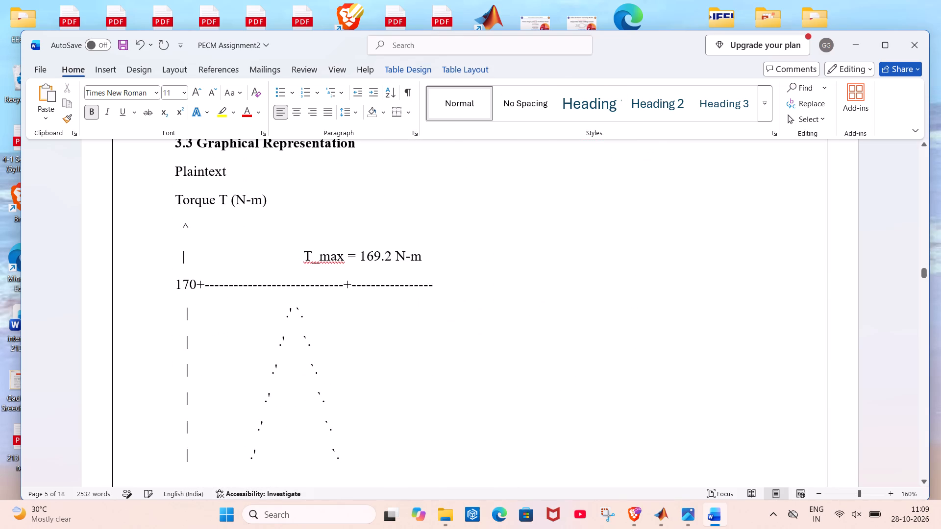
left_click_drag(174, 145, 397, 324)
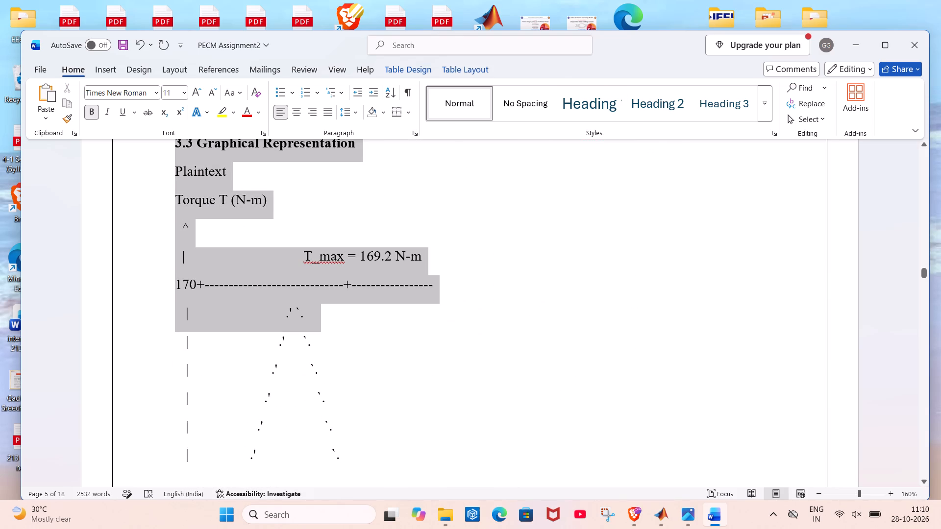
left_click_drag(397, 324, 575, 490)
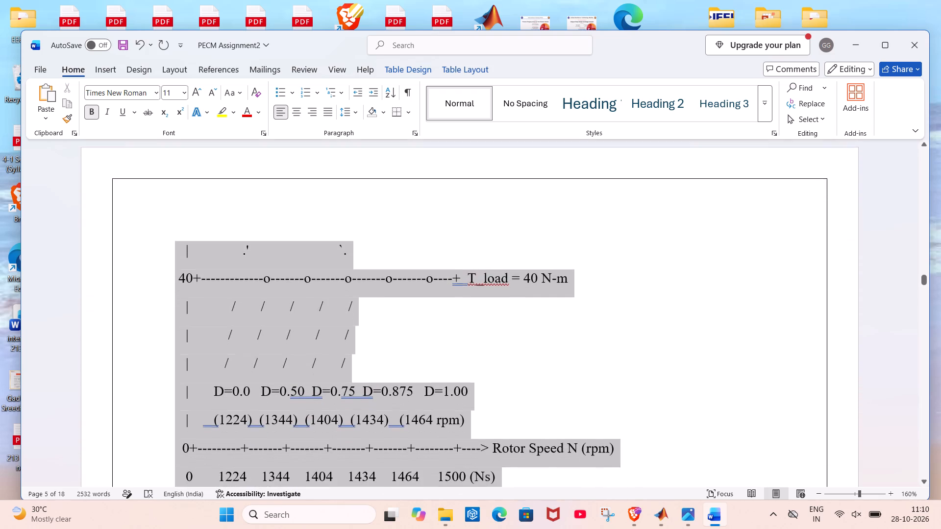
left_click_drag(575, 490, 548, 351)
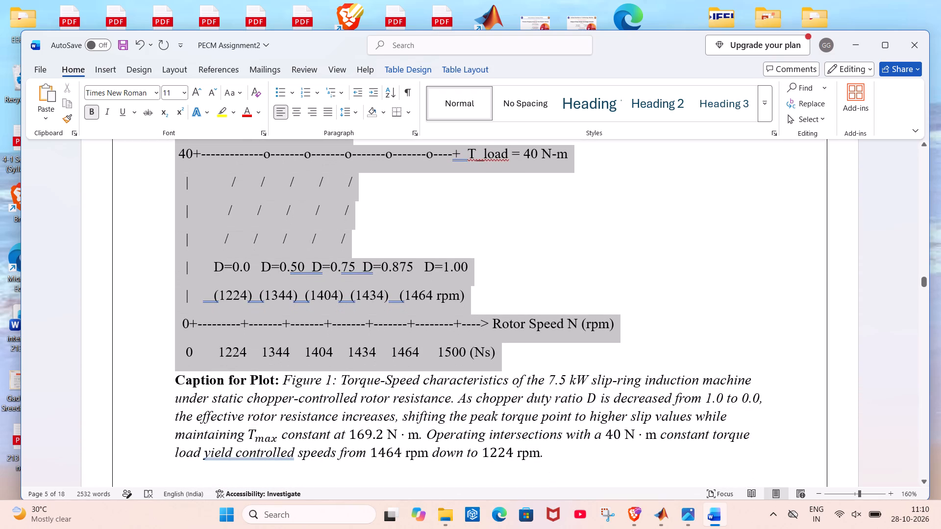
left_click_drag(548, 351, 548, 352)
key("BackSpace")
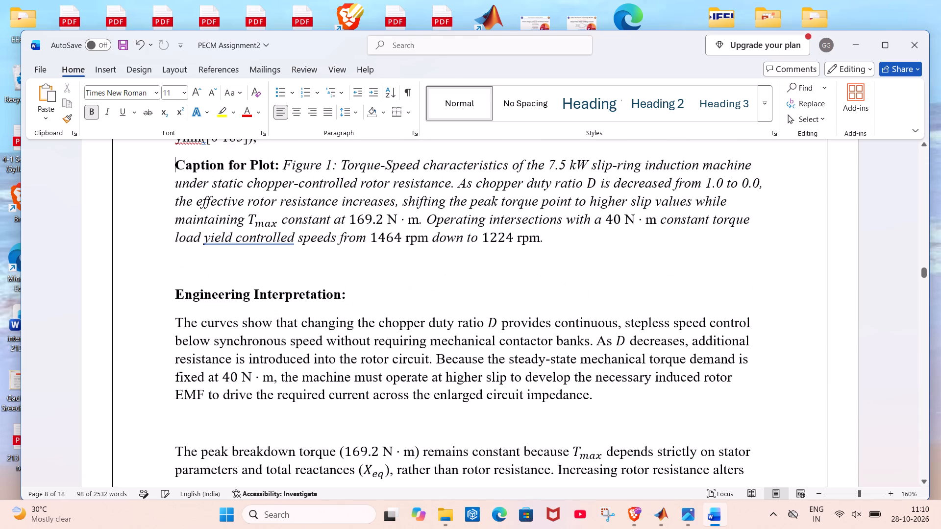
Remove bold formatting from all data rows of Table 2, Detailed Efficiency Breakdown at Operating Points, leaving its header row bold.
scroll(548, 352, "down", 1)
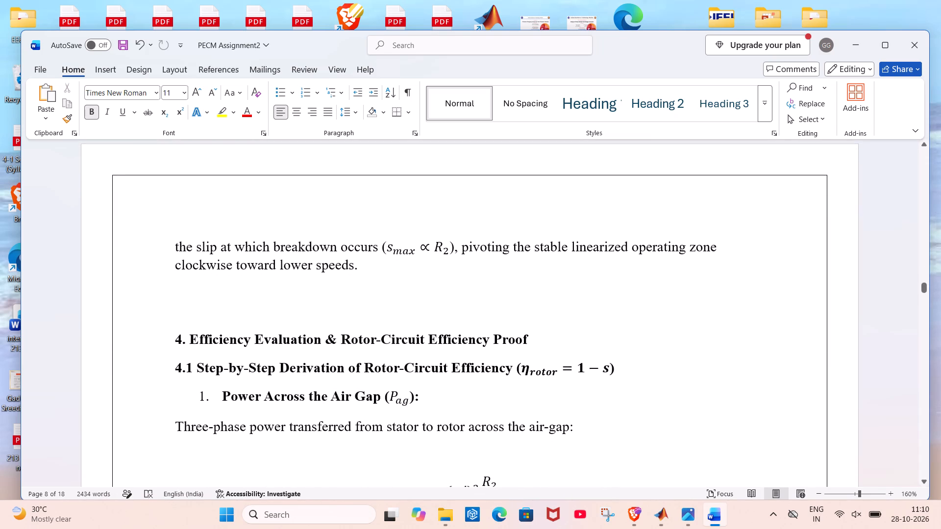
scroll(548, 352, "down", 2)
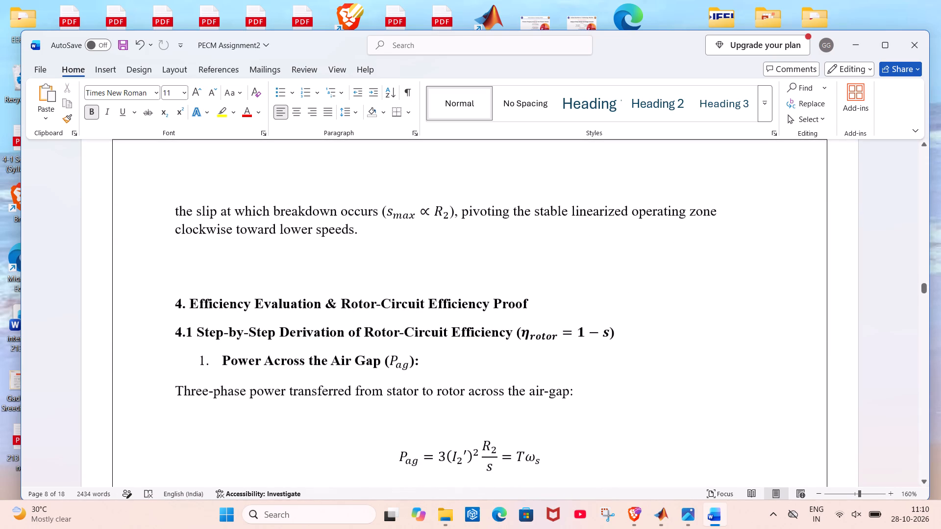
scroll(548, 352, "down", 3)
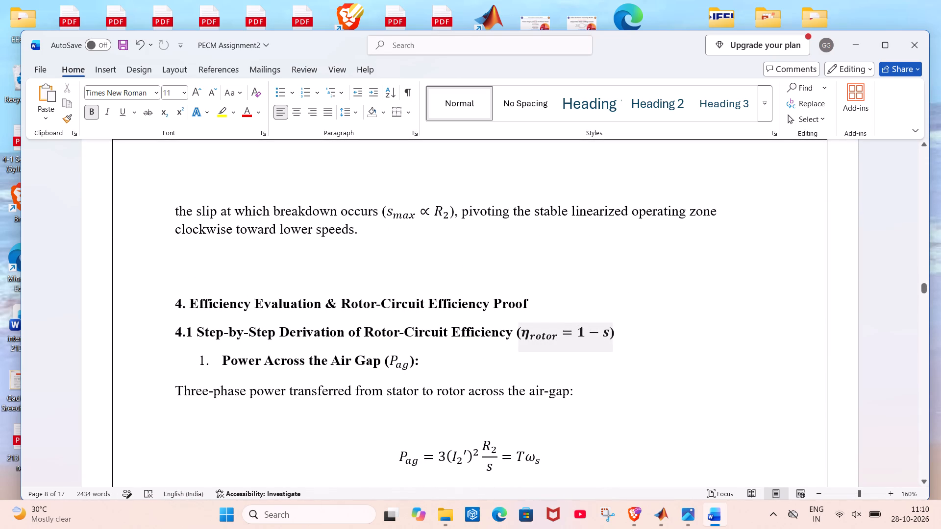
scroll(548, 352, "down", 2)
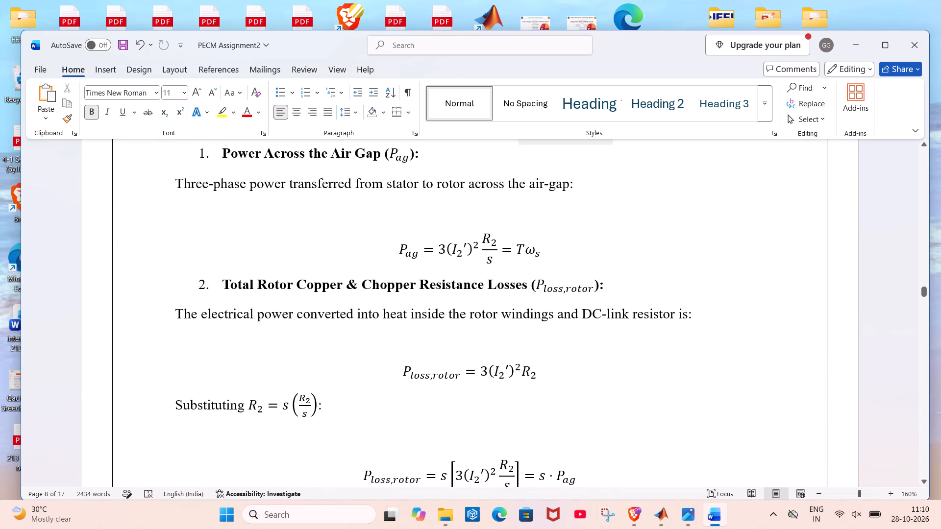
scroll(548, 352, "down", 2)
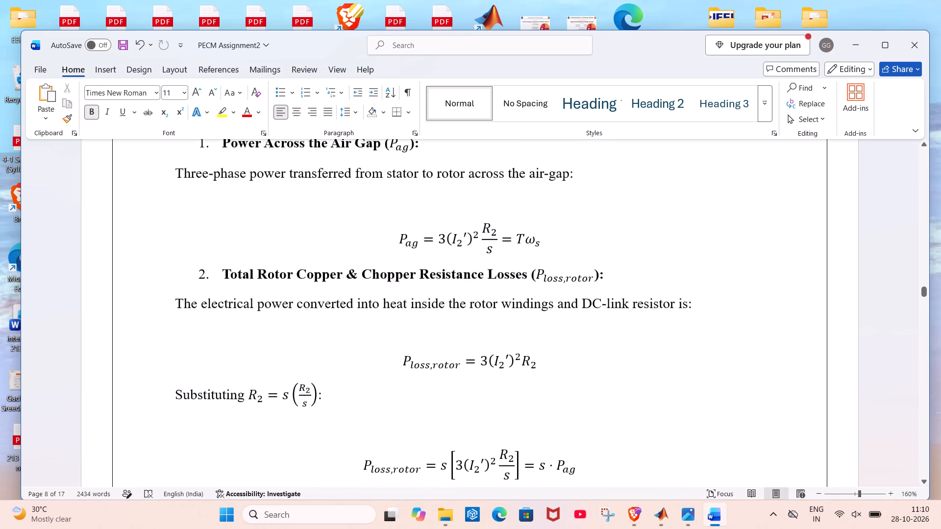
scroll(548, 352, "down", 1)
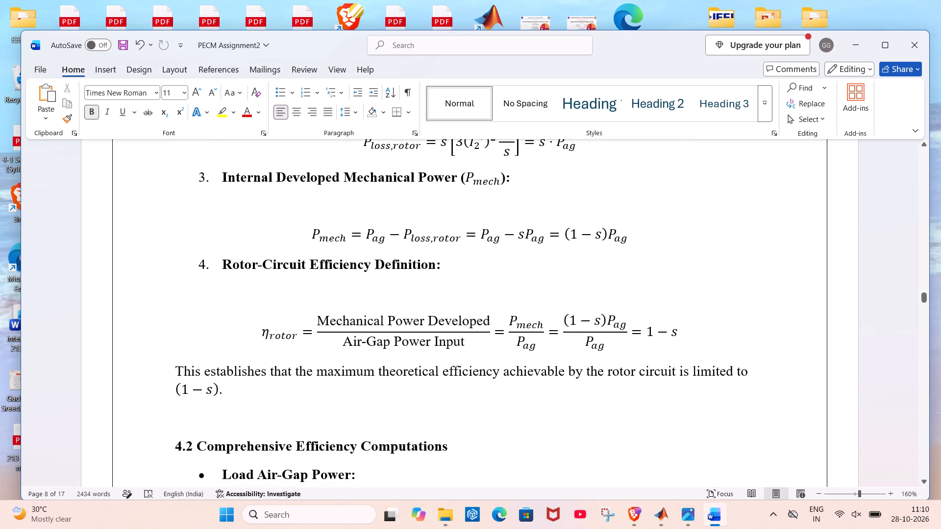
scroll(548, 352, "down", 2)
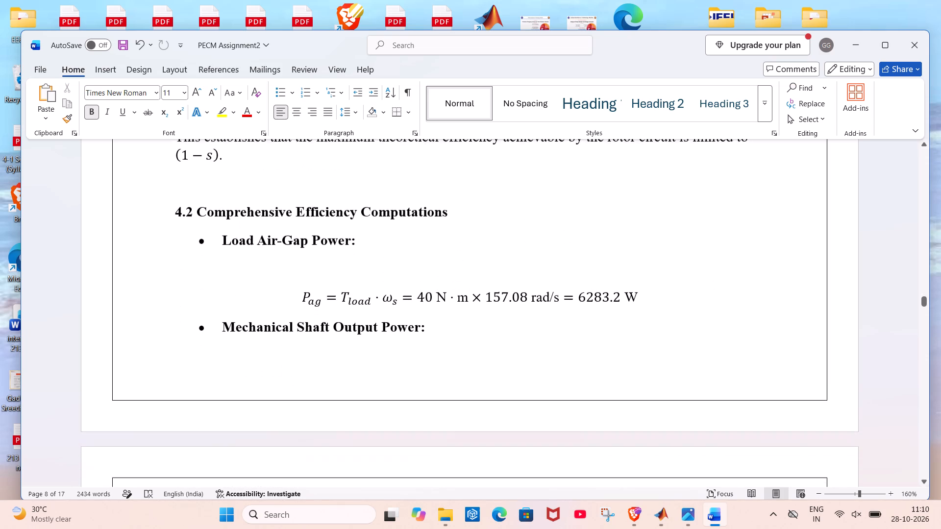
scroll(548, 352, "down", 4)
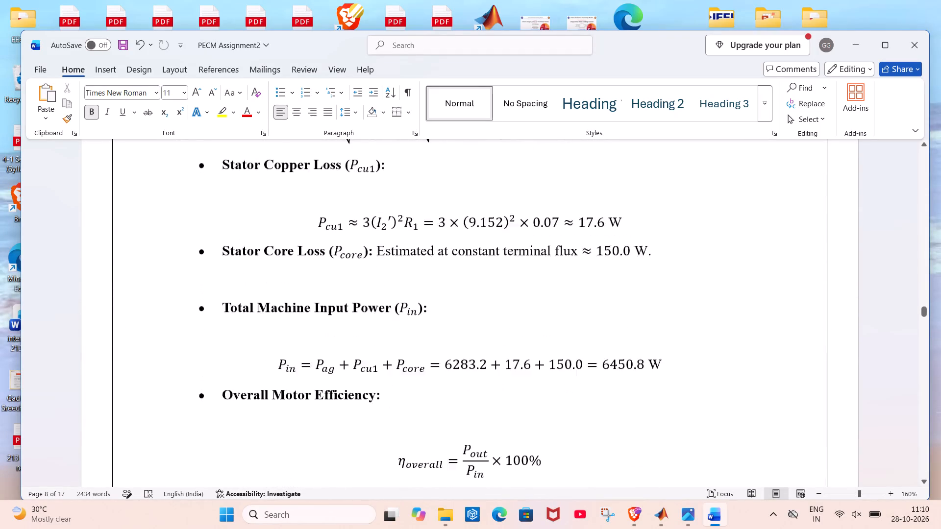
scroll(548, 352, "down", 3)
scroll(482, 328, "up", 1)
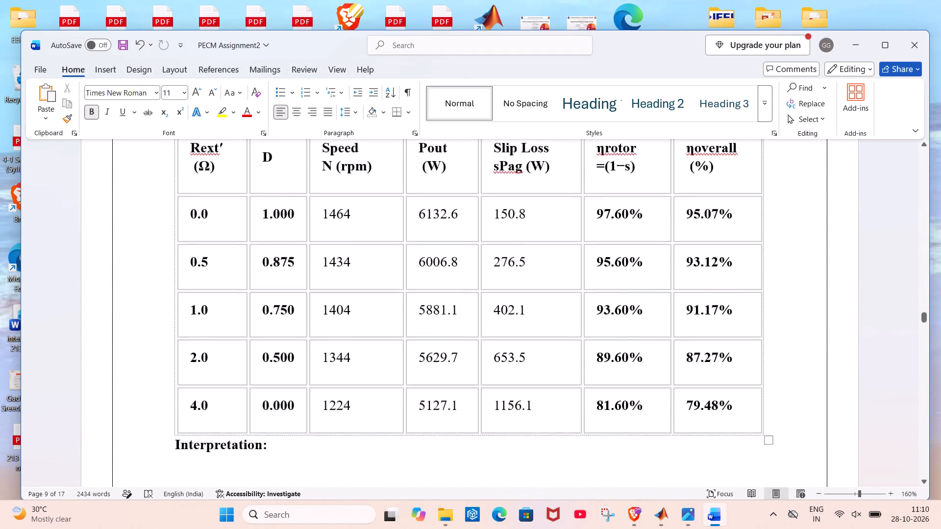
scroll(482, 328, "up", 1)
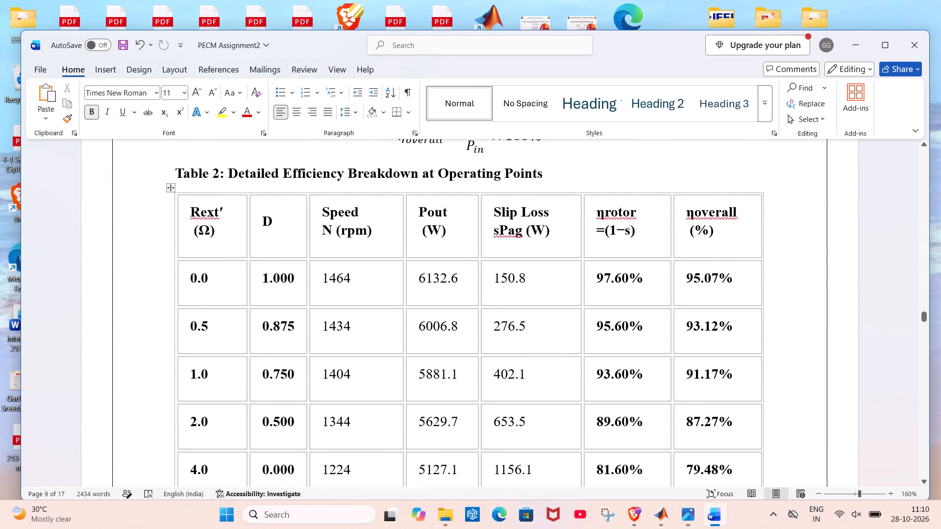
left_click_drag(197, 279, 621, 460)
scroll(380, 330, "right", 1)
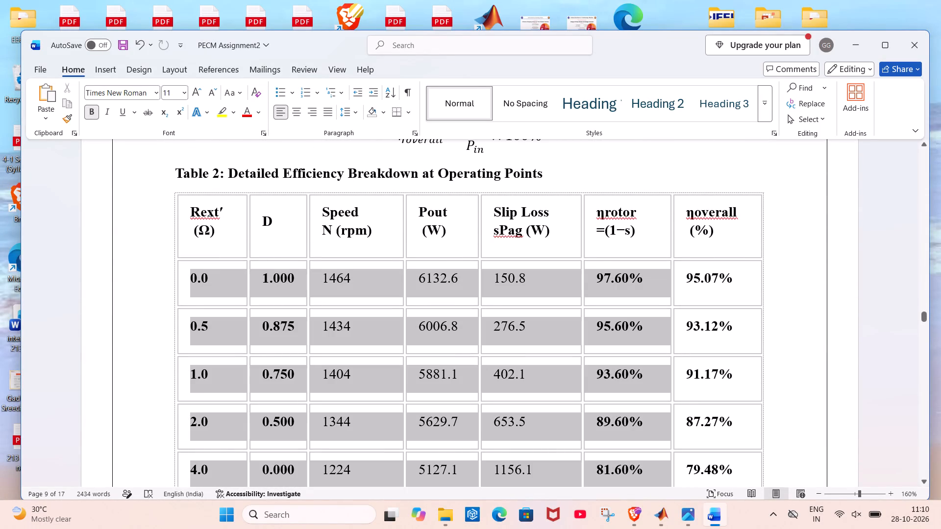
left_click_drag(621, 460, 712, 463)
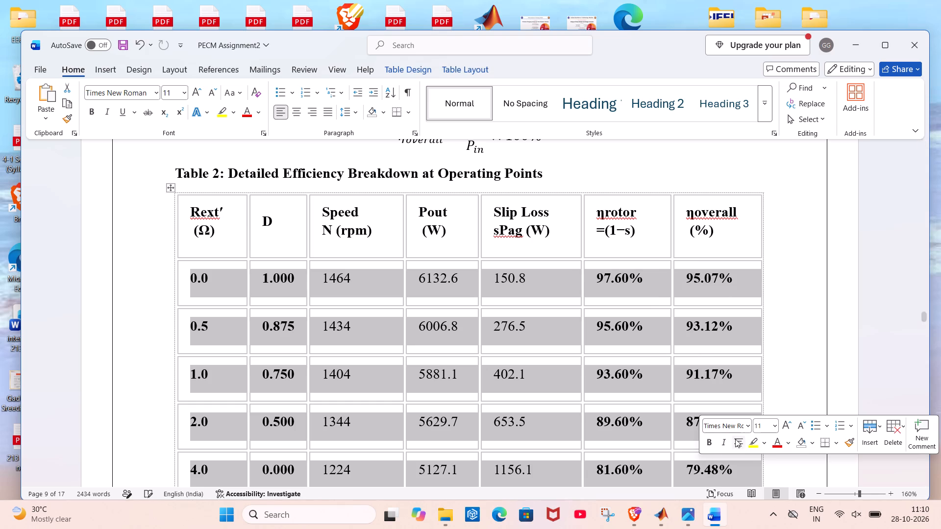
left_click(714, 445)
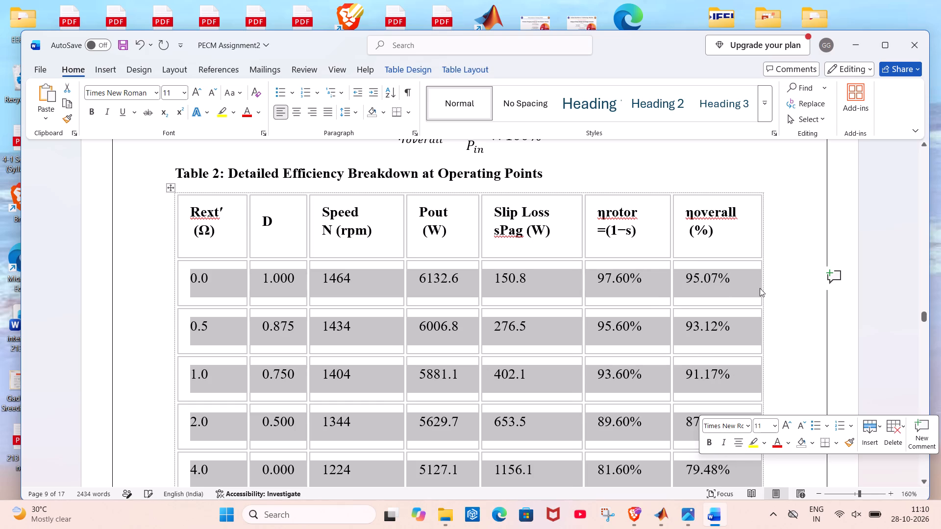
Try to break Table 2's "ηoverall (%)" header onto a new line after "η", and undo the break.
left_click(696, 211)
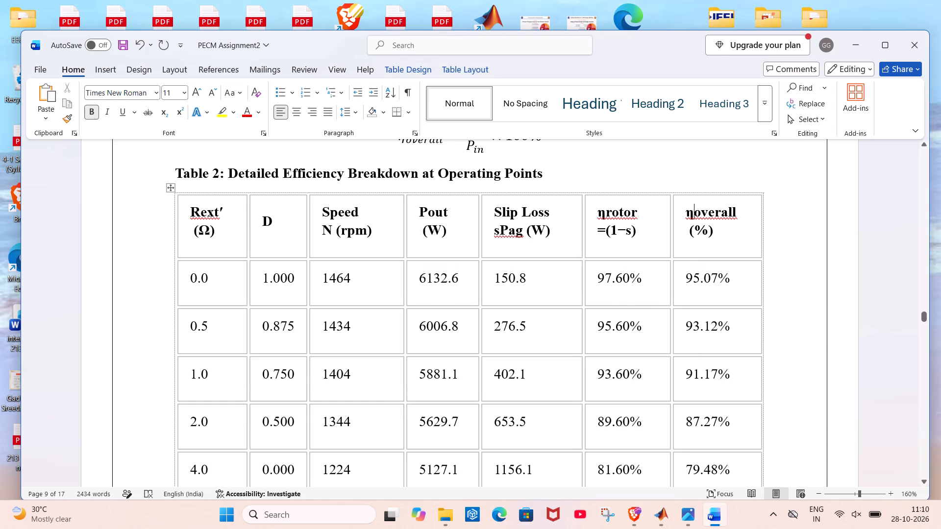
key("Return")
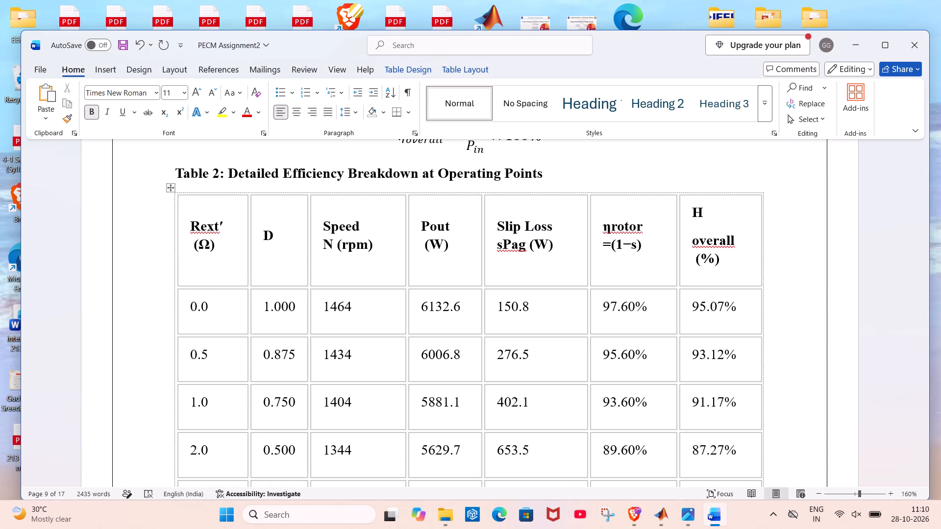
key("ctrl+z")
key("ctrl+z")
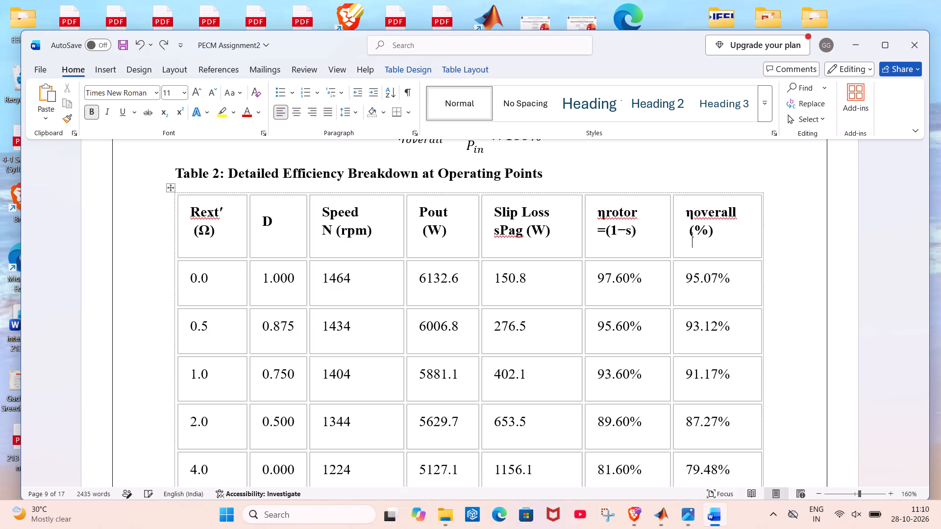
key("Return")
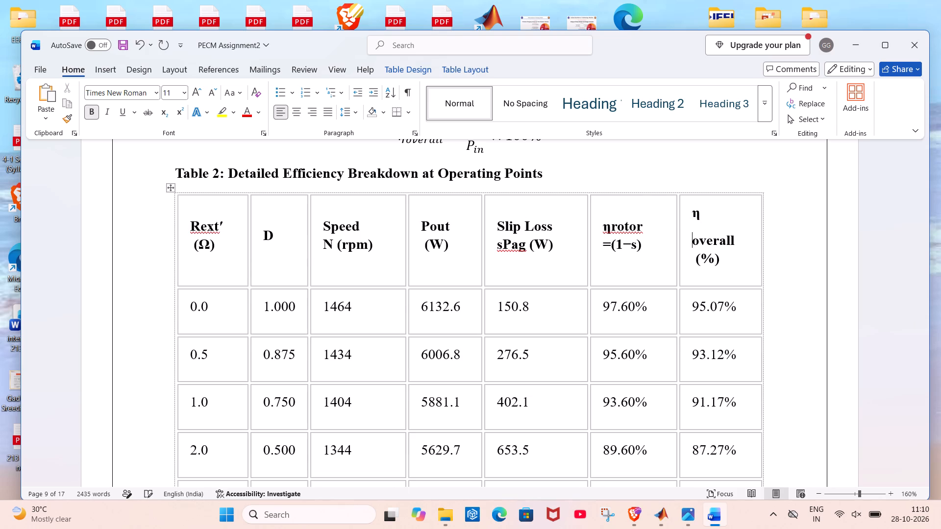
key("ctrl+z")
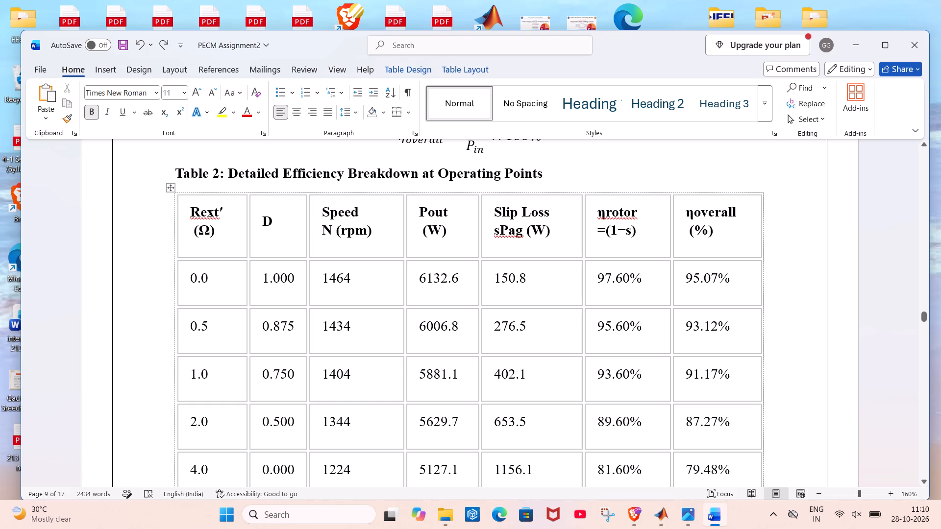
Enclose the η in Table 2's last column header in parentheses so it reads "(η)overall (%)".
key("shift+parenright")
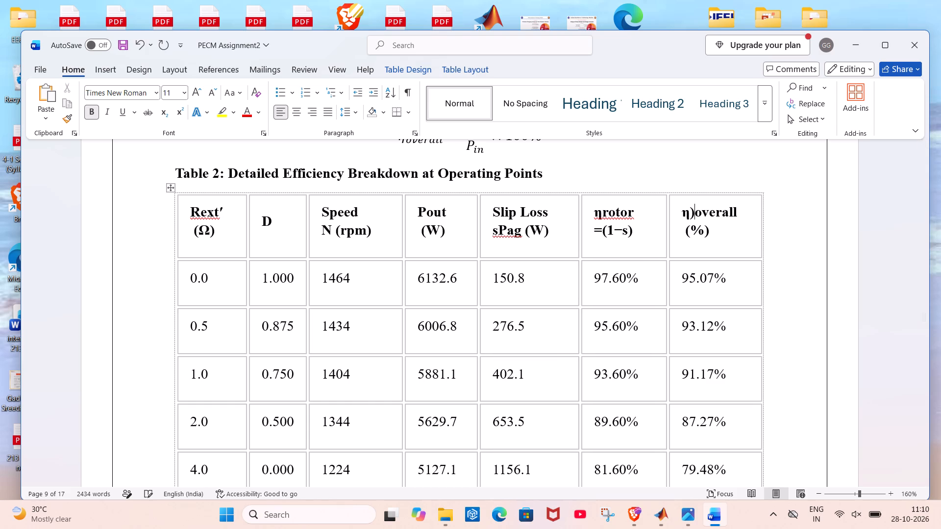
key("Left")
key("Left")
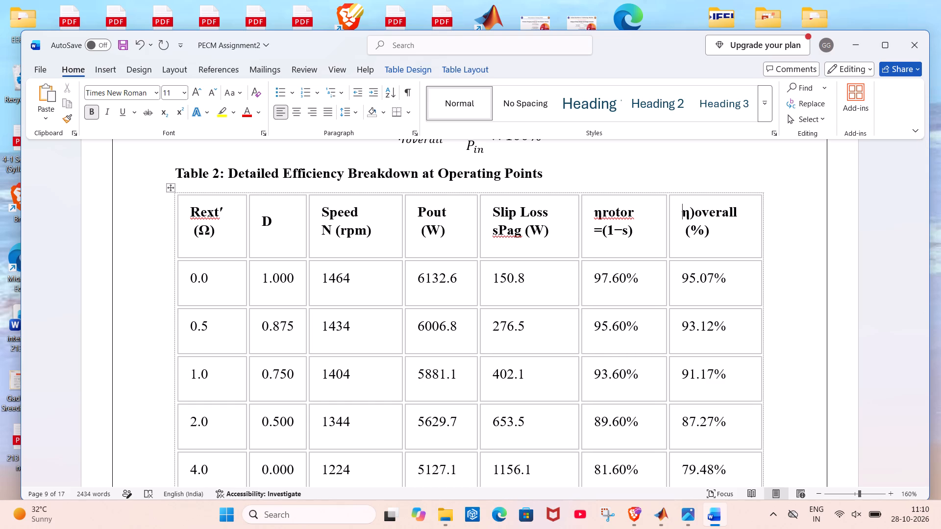
key("shift+parenleft")
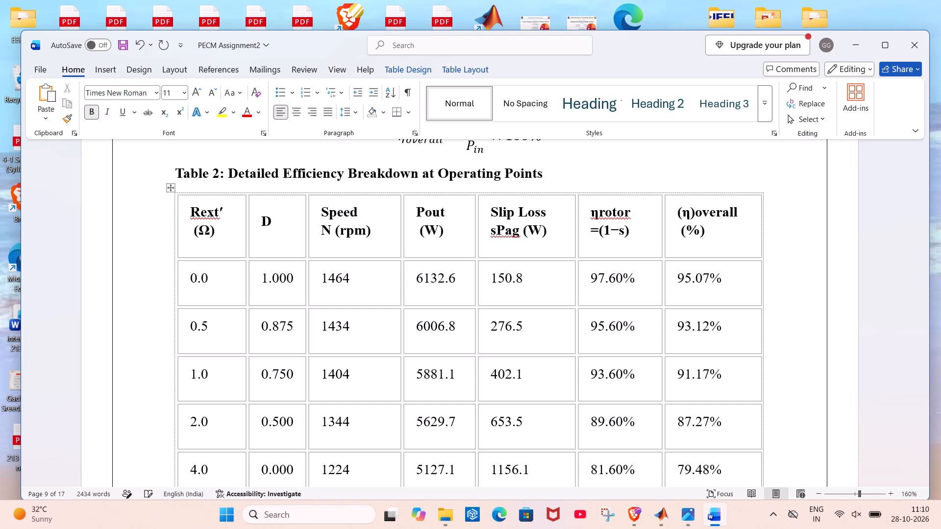
Enclose the η in Table 2's rotor efficiency header in parentheses so it reads "(η)rotor =(1−s)", undoing the automatic capitalisation.
key("Left")
key("Left")
key("Left")
key("Left")
key("Left")
key("Left")
key("Up")
key("Left")
key("shift+parenright")
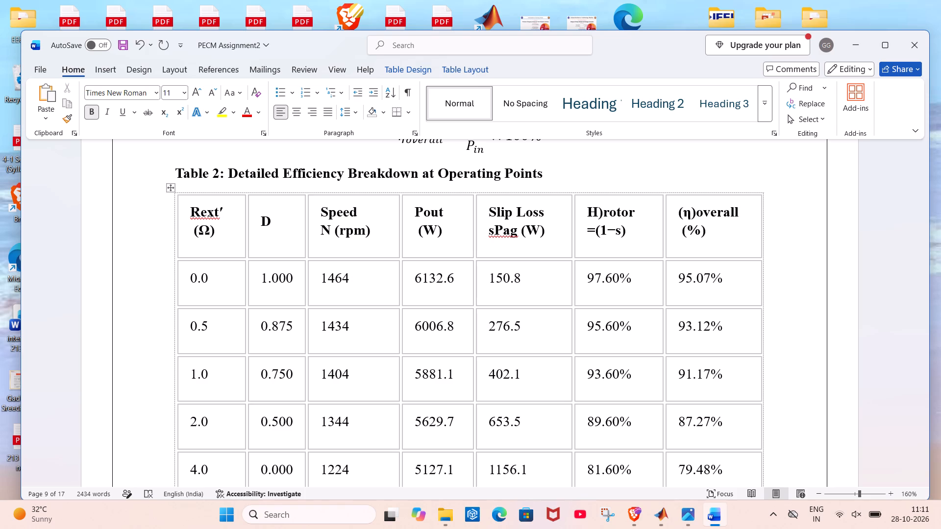
key("ctrl+z")
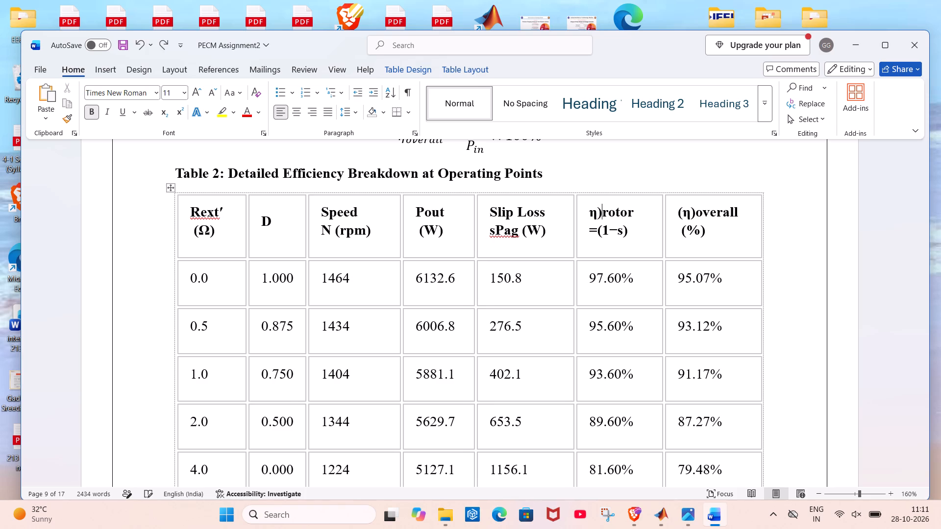
key("Left")
key("Left")
key("shift+parenleft")
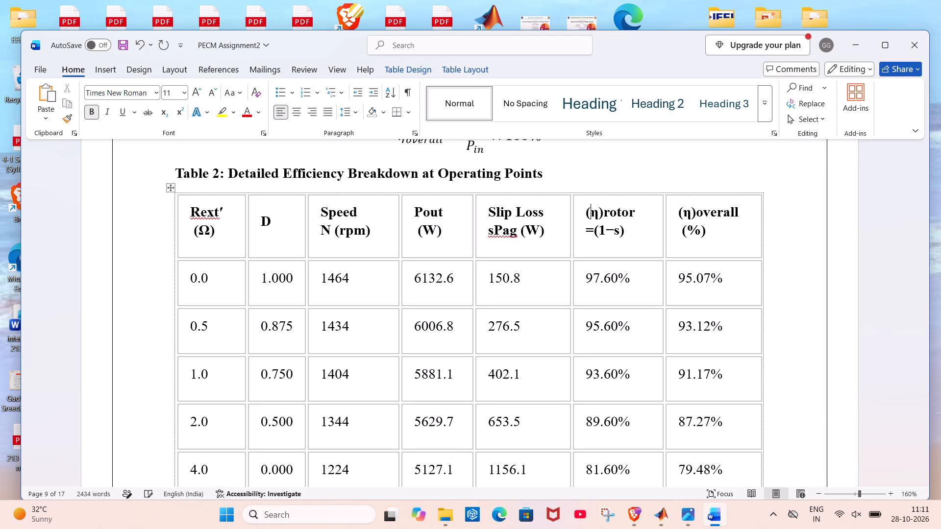
Insert two blank lines between Table 2 and the "Interpretation:" heading.
scroll(695, 217, "down", 1)
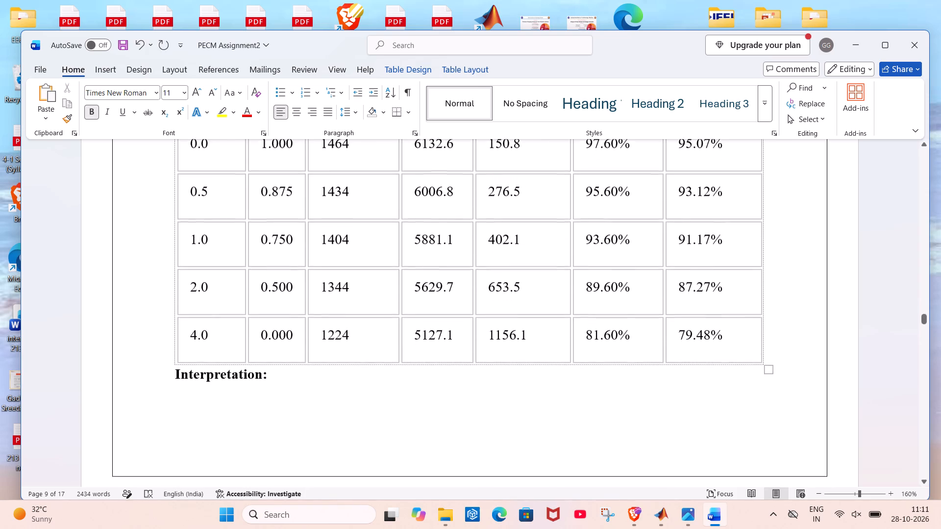
scroll(695, 217, "down", 1)
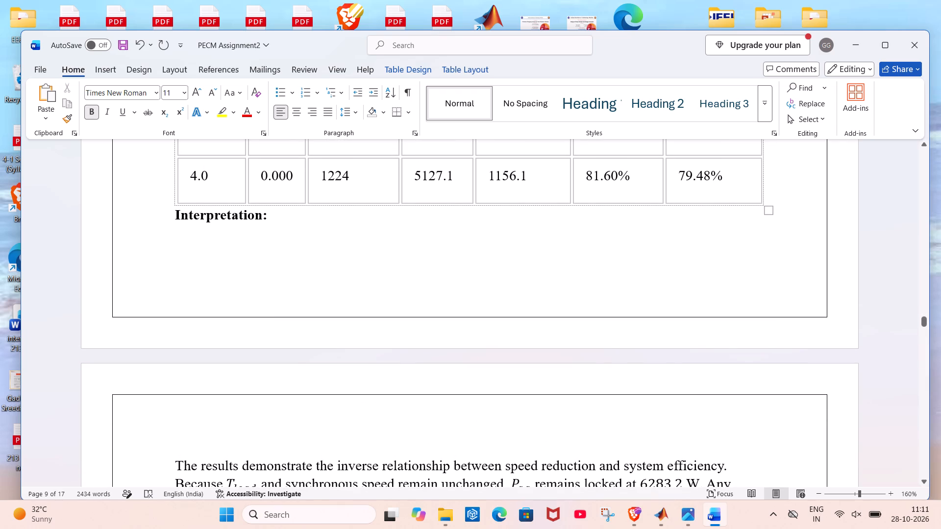
left_click(173, 216)
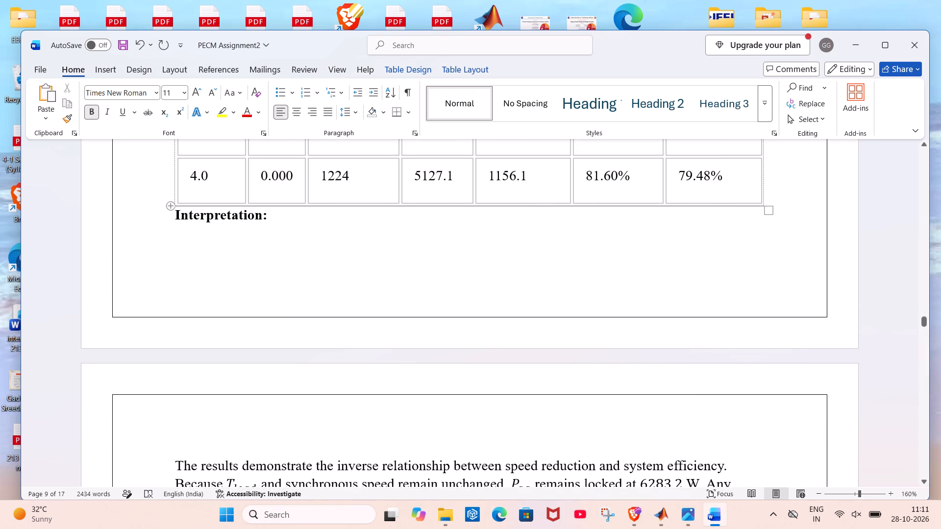
key("Return")
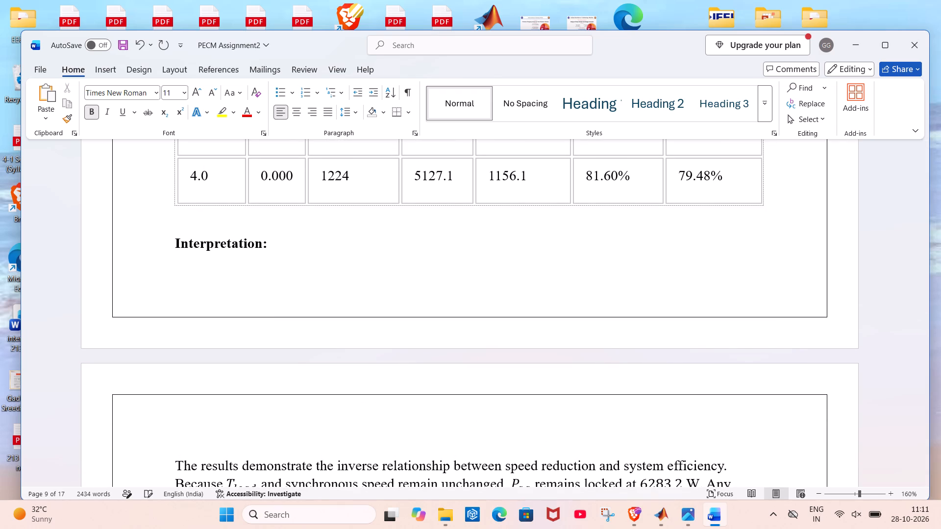
key("Return")
Copy the "Static Rotor Resistance Control of a Slip-Ring Induction Motor" circuit diagram that follows the References section.
scroll(173, 216, "down", 2)
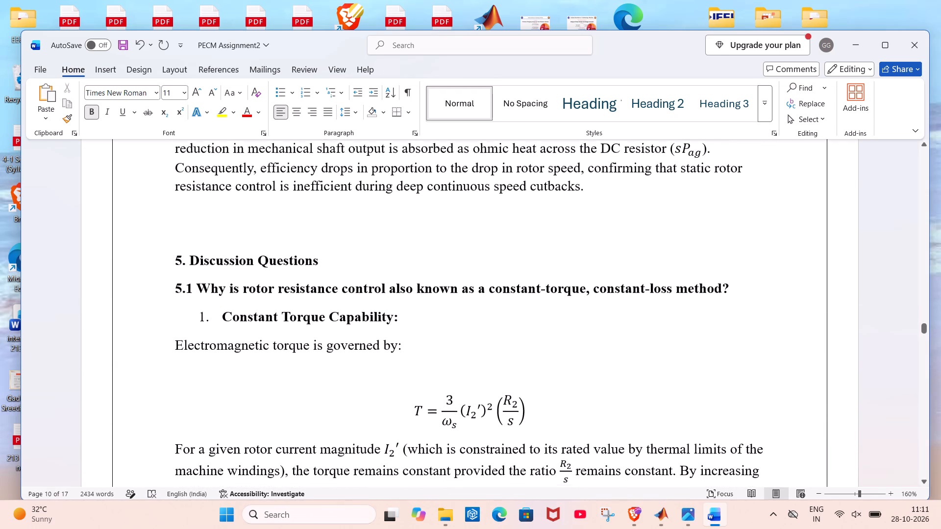
scroll(173, 216, "down", 3)
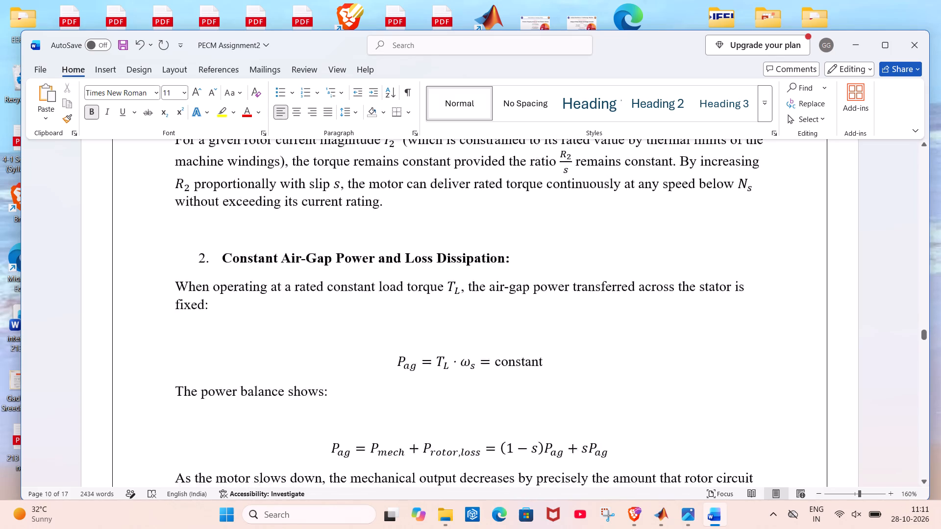
scroll(173, 216, "down", 3)
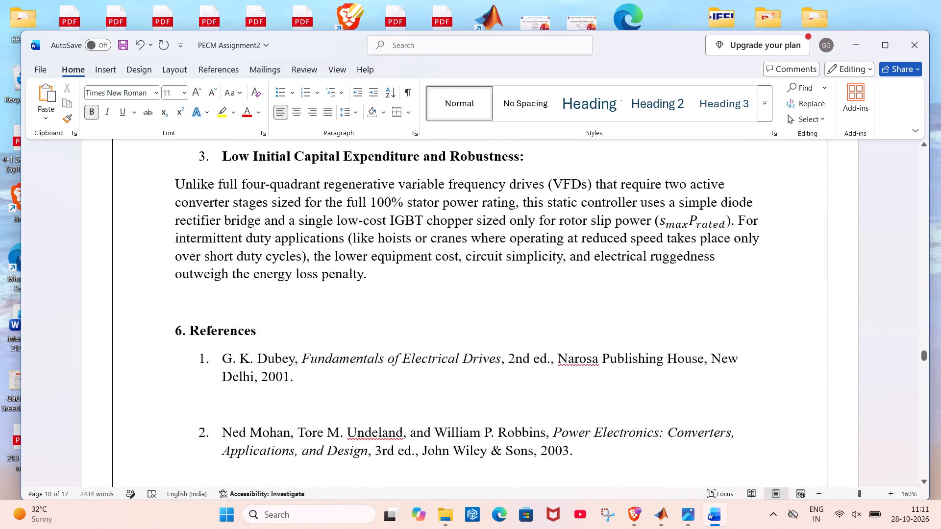
scroll(173, 216, "down", 2)
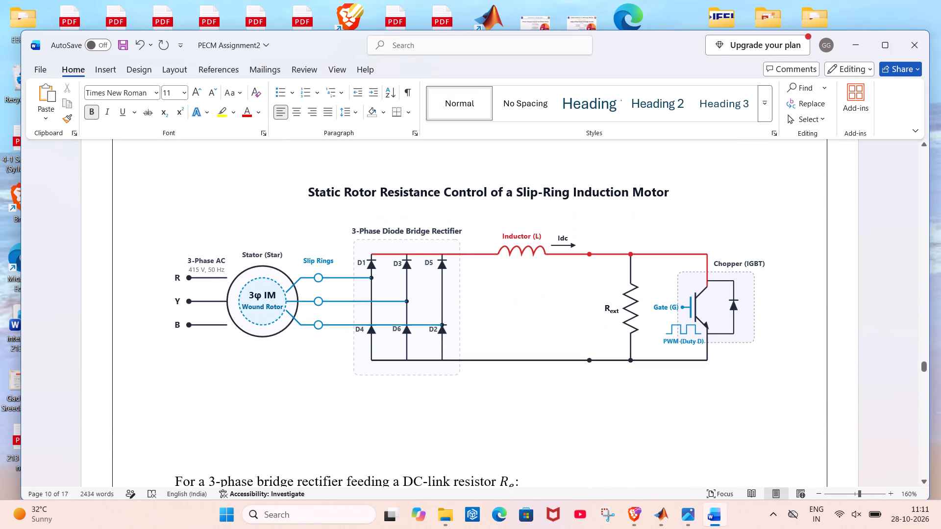
left_click(189, 149)
left_click(289, 262)
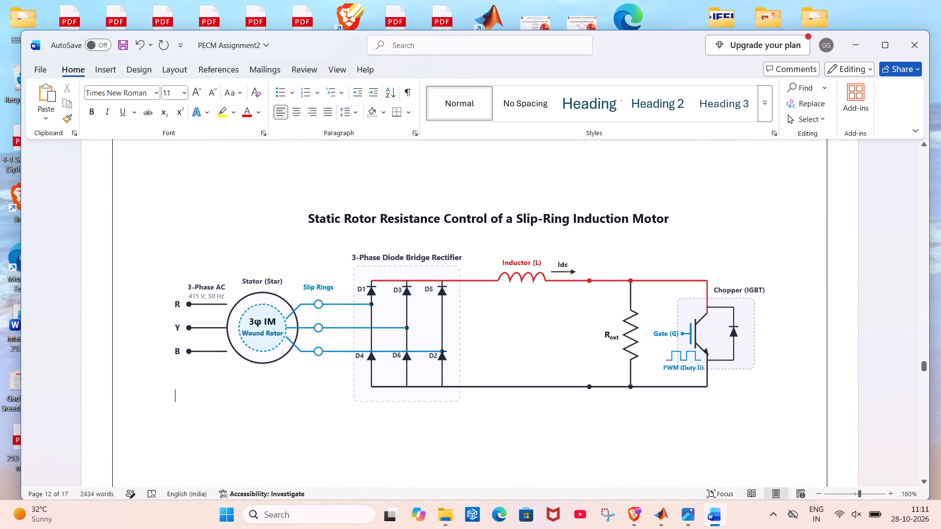
left_click(364, 280)
left_click(364, 280)
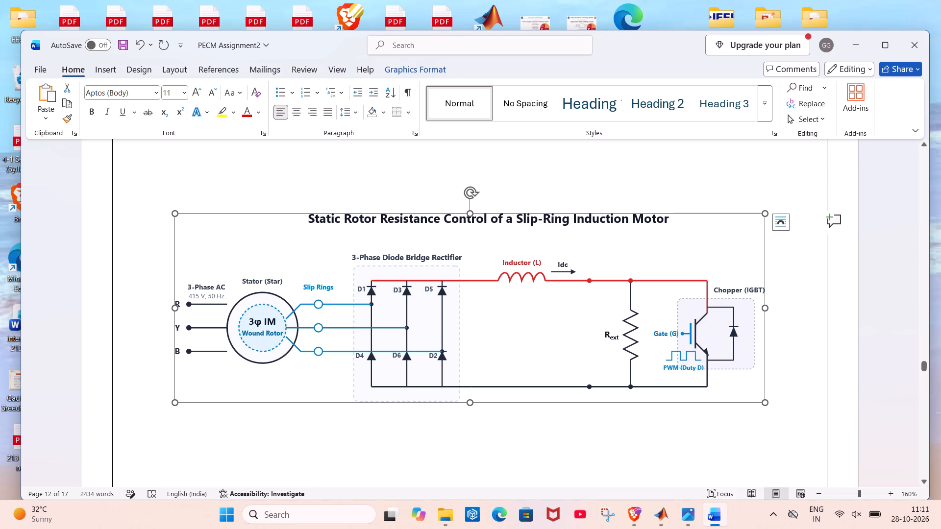
key("ctrl+c")
Delete the three lines above heading 1.1 on the first page, from "1. Circuit Derivations & Parameter Setup" through "1. System Parameters & Equivalent Circuit Modeling".
scroll(364, 280, "up", 20)
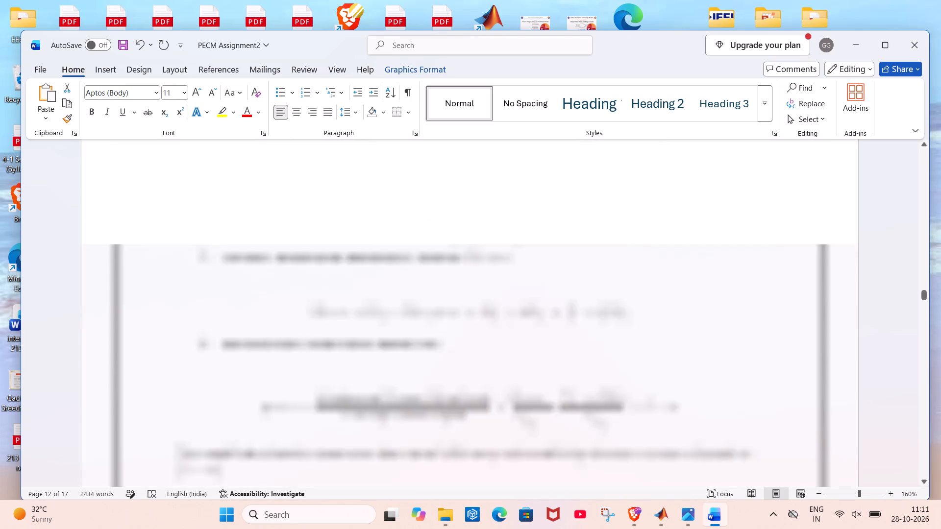
scroll(364, 280, "up", 20)
scroll(364, 280, "up", 20)
scroll(364, 280, "up", 1)
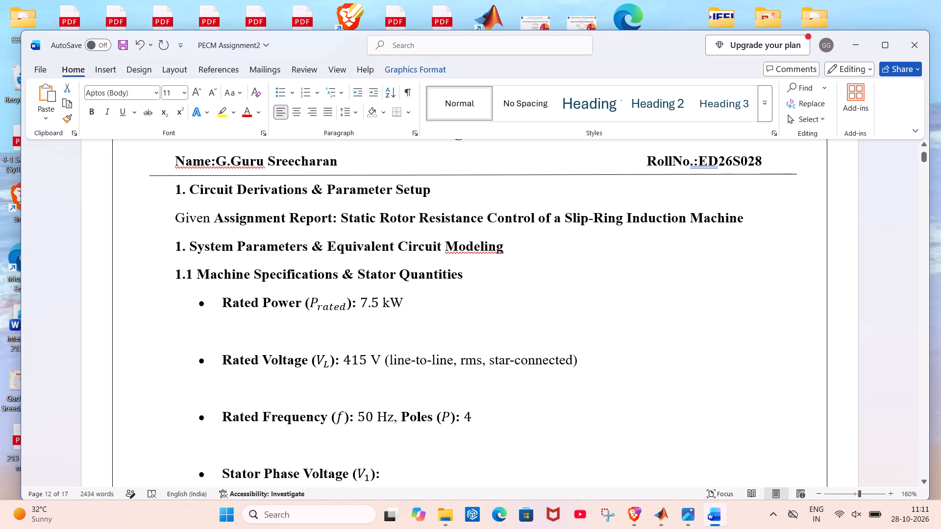
left_click_drag(176, 188, 321, 209)
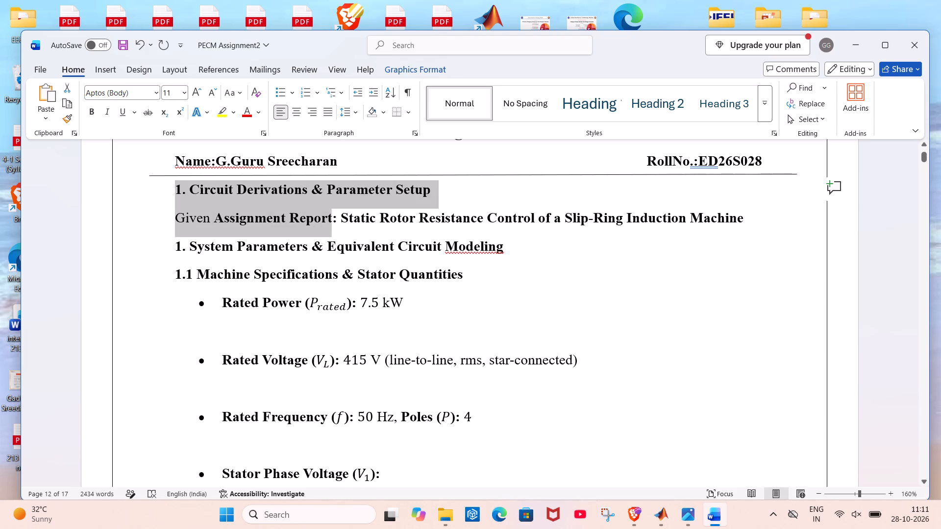
left_click_drag(321, 209, 603, 224)
scroll(595, 228, "right", 1)
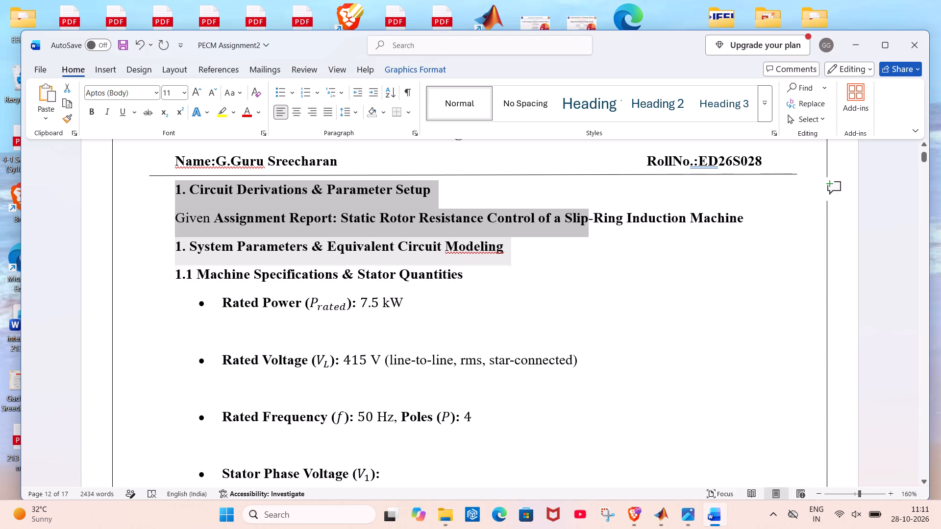
scroll(603, 224, "right", 1)
left_click_drag(603, 224, 605, 224)
scroll(607, 223, "right", 1)
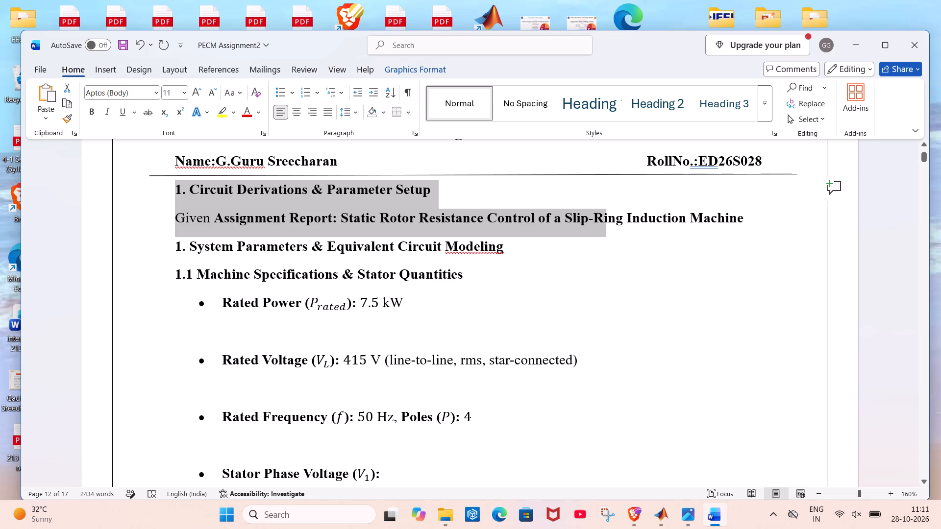
left_click_drag(605, 224, 611, 242)
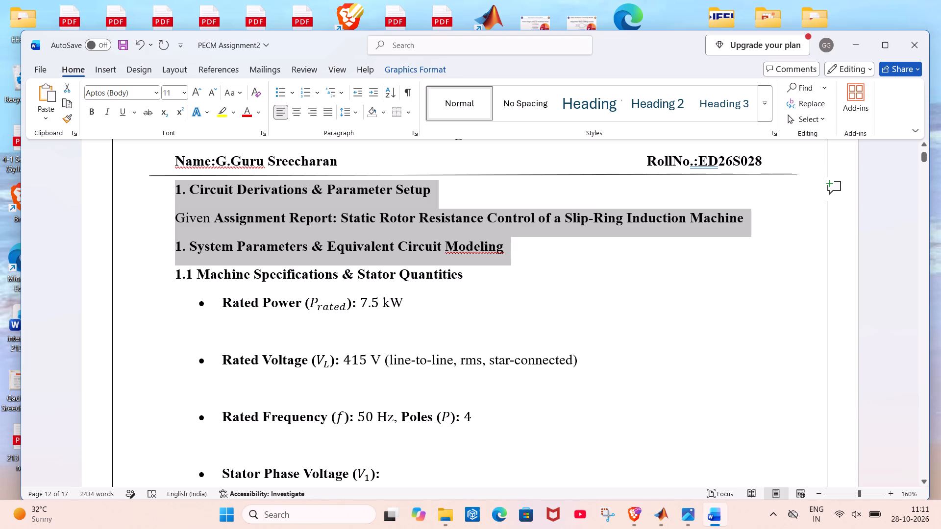
left_click_drag(611, 242, 611, 242)
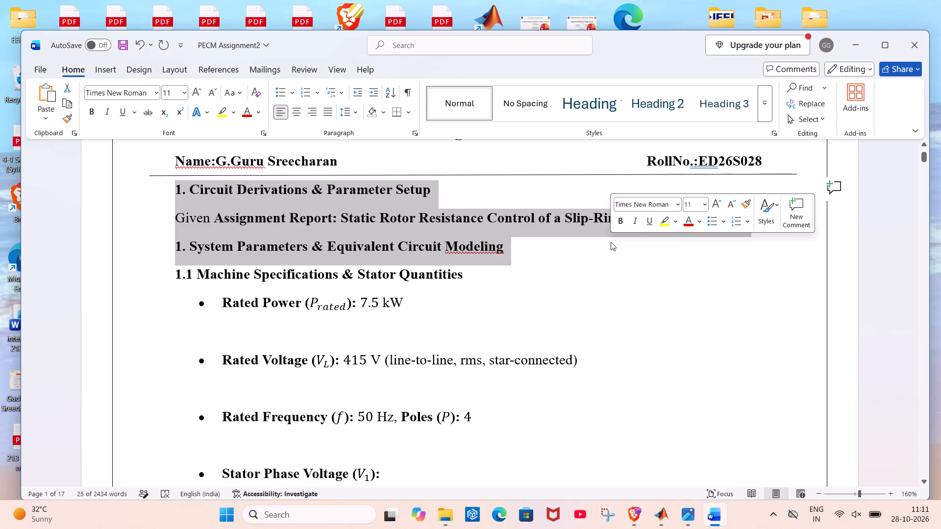
key("BackSpace")
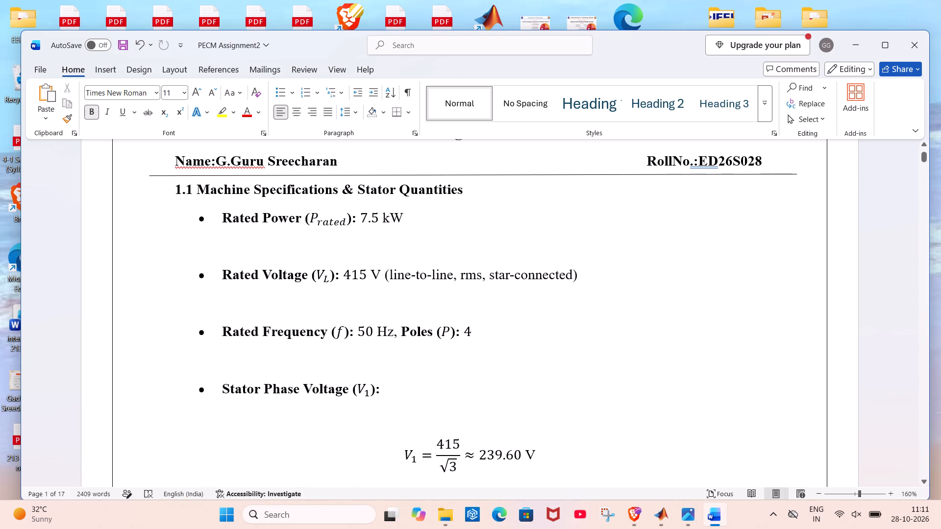
Renumber the "Machine Specifications & Stator Quantities" heading from 1.1 to "1.".
left_click(192, 188)
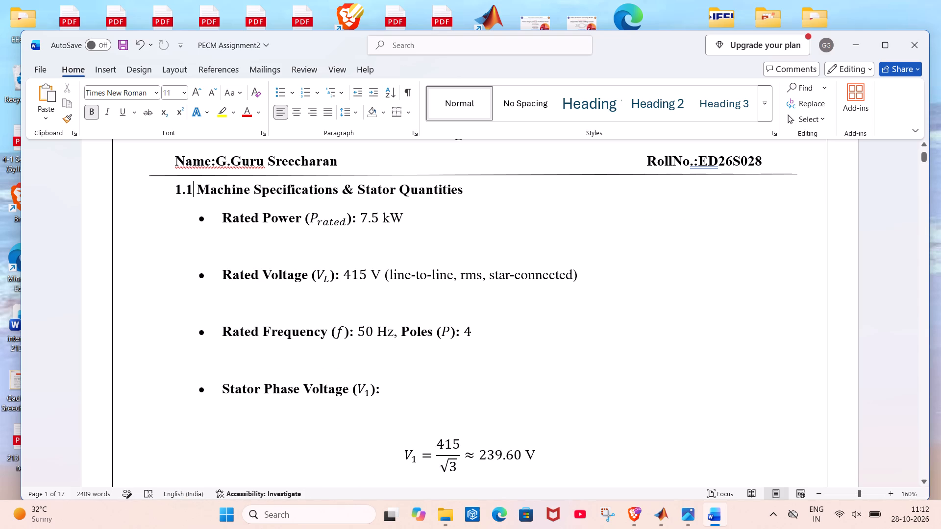
left_click(192, 186)
key("BackSpace")
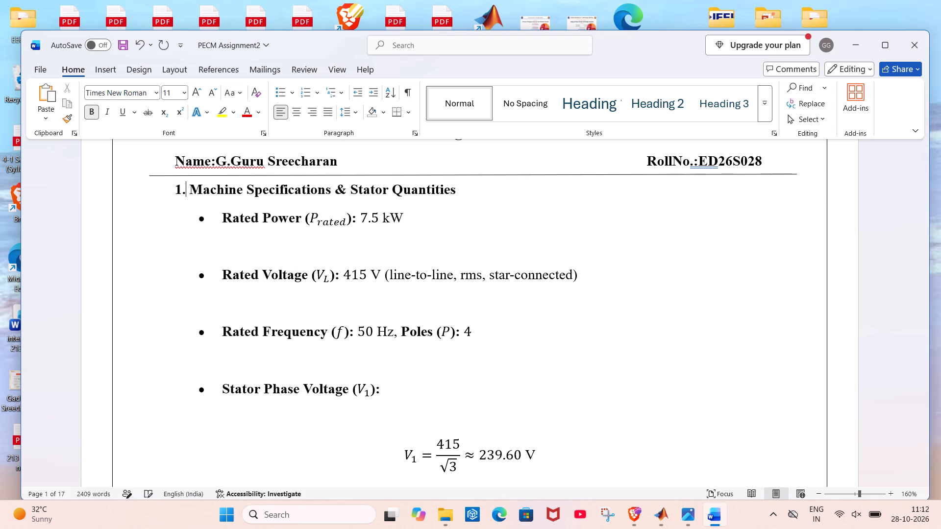
key("BackSpace")
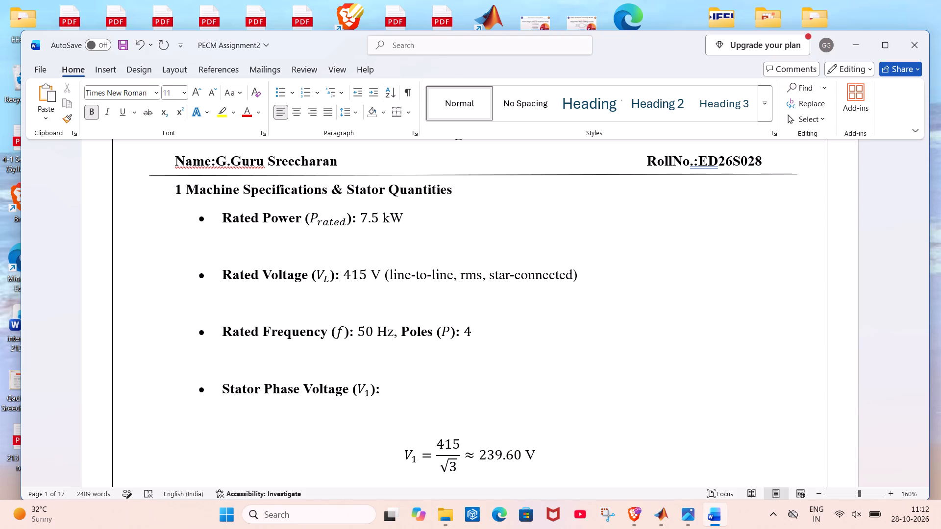
key("period")
Delete "(line-to-line, rms, star-connected)" from the Rated Voltage bullet, leaving "415 V".
scroll(221, 214, "down", 1)
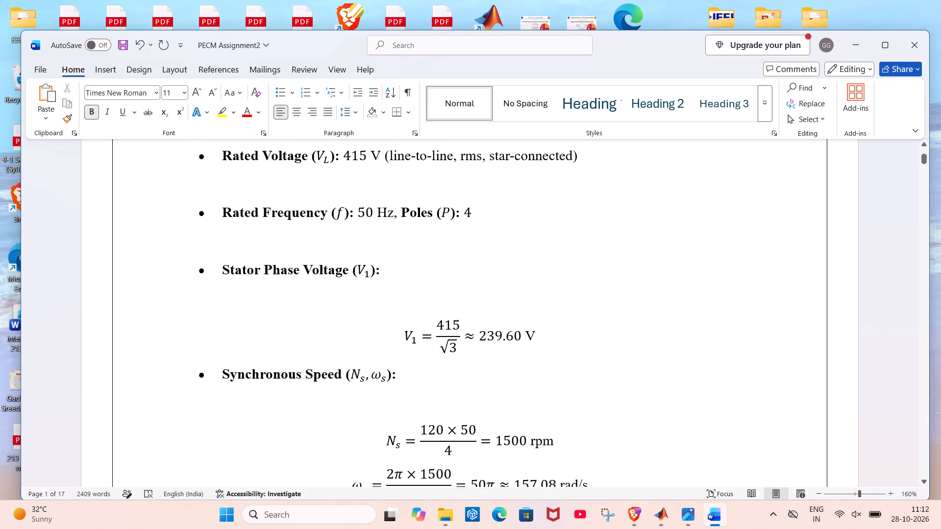
scroll(221, 214, "down", 1)
scroll(221, 214, "up", 1)
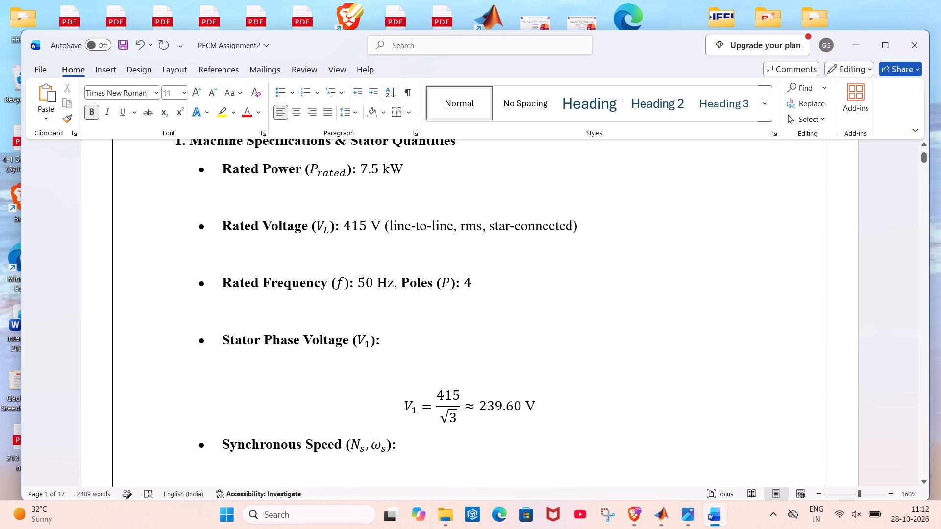
left_click(583, 229)
key("BackSpace")
key("BackSpace")
key("BackSpace")
key("BackSpace")
key("BackSpace")
key("BackSpace")
key("BackSpace")
key("BackSpace")
key("BackSpace")
key("BackSpace")
key("BackSpace")
key("BackSpace")
key("BackSpace")
key("BackSpace")
key("BackSpace")
key("BackSpace")
key("BackSpace")
key("BackSpace")
key("BackSpace")
key("BackSpace")
key("BackSpace")
key("BackSpace")
key("BackSpace")
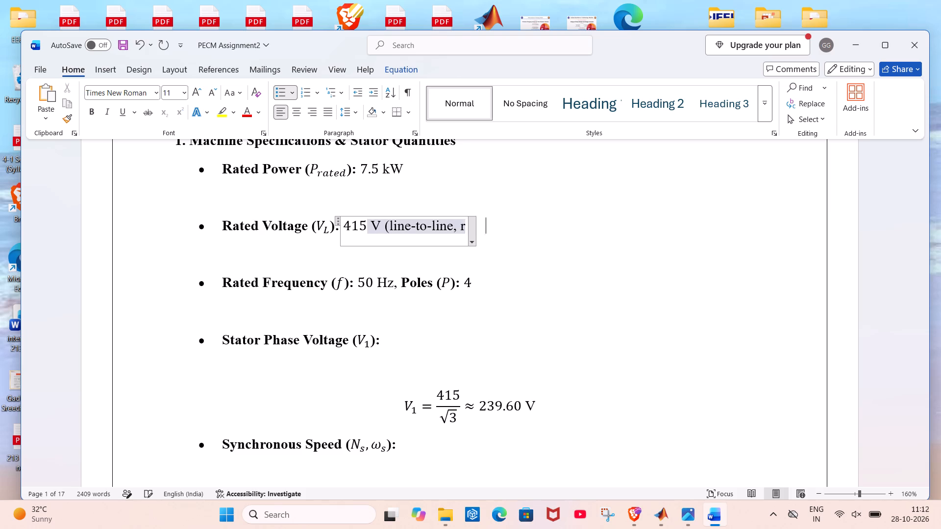
key("BackSpace")
key("BackSpace")
key("BackSpace")
key("BackSpace")
key("BackSpace")
key("BackSpace")
key("BackSpace")
key("BackSpace")
key("BackSpace")
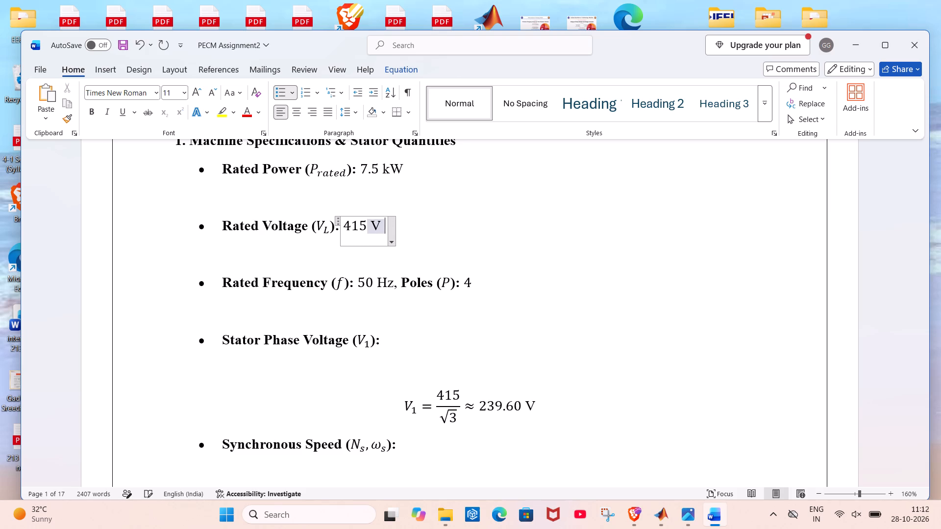
Remove the number 1.2 from the "Mathematical Derivation of Rotor-Side Static Converter" heading and insert two blank lines above it.
left_click(640, 232)
scroll(640, 232, "down", 2)
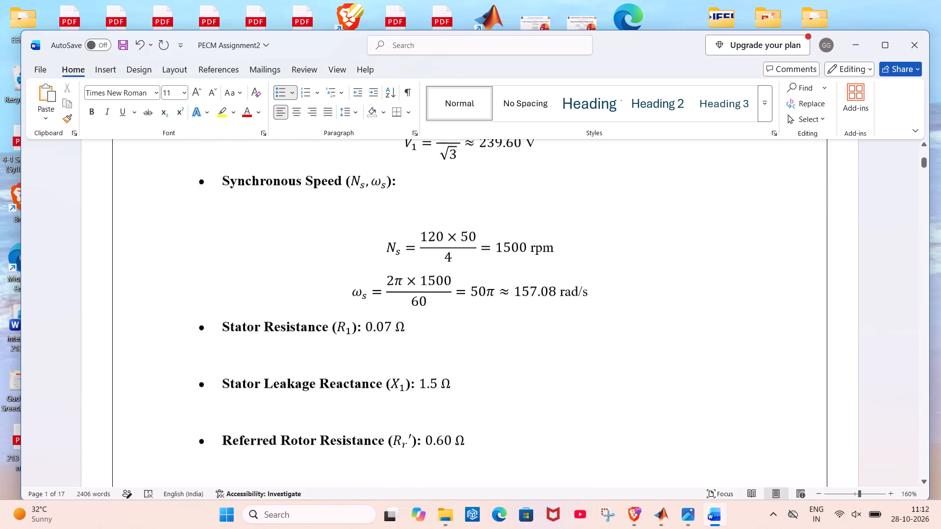
scroll(640, 232, "down", 1)
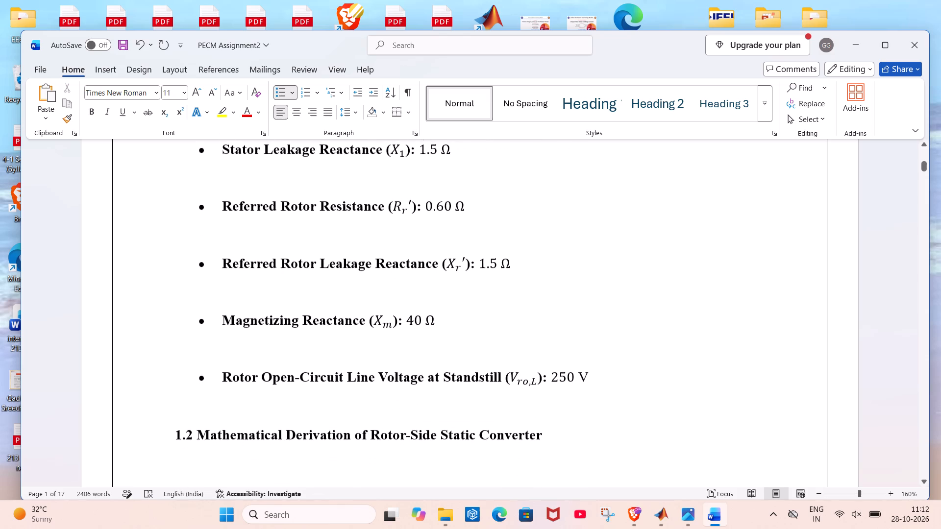
scroll(640, 232, "down", 1)
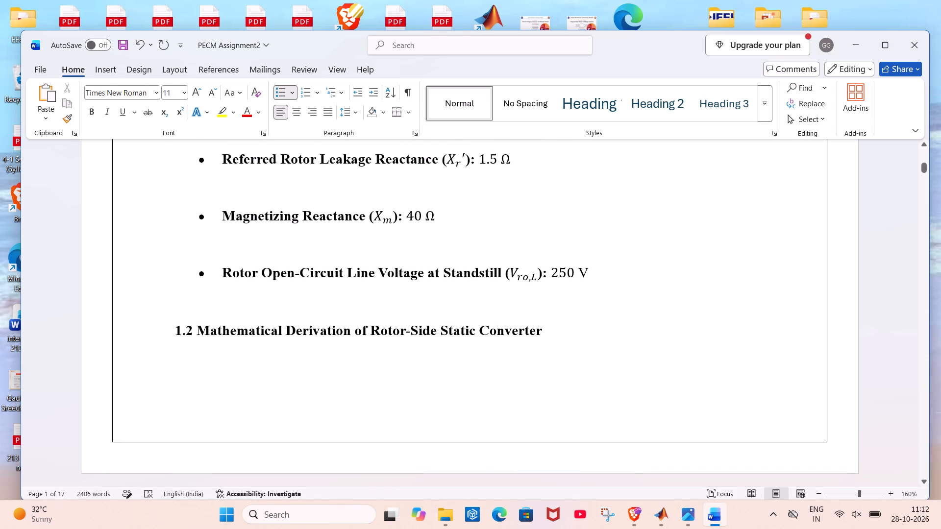
scroll(640, 232, "down", 1)
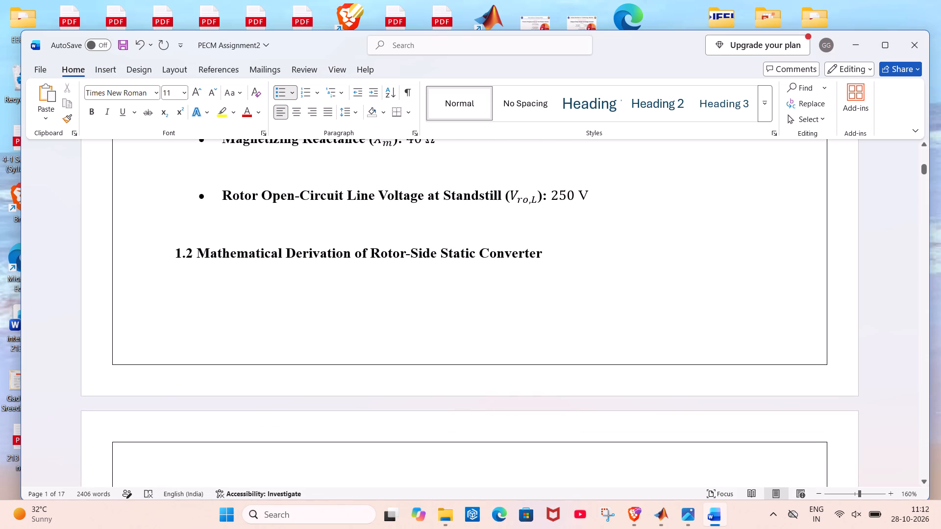
left_click(172, 253)
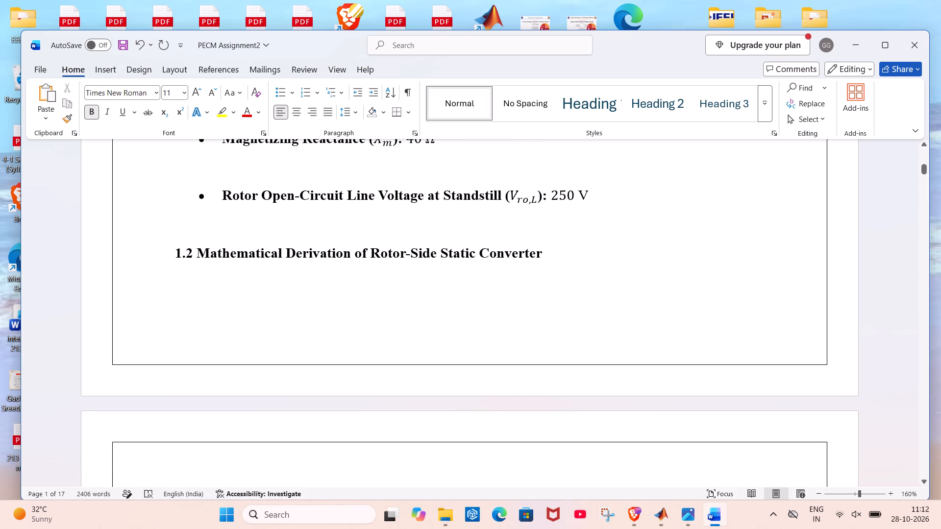
left_click(192, 254)
key("BackSpace")
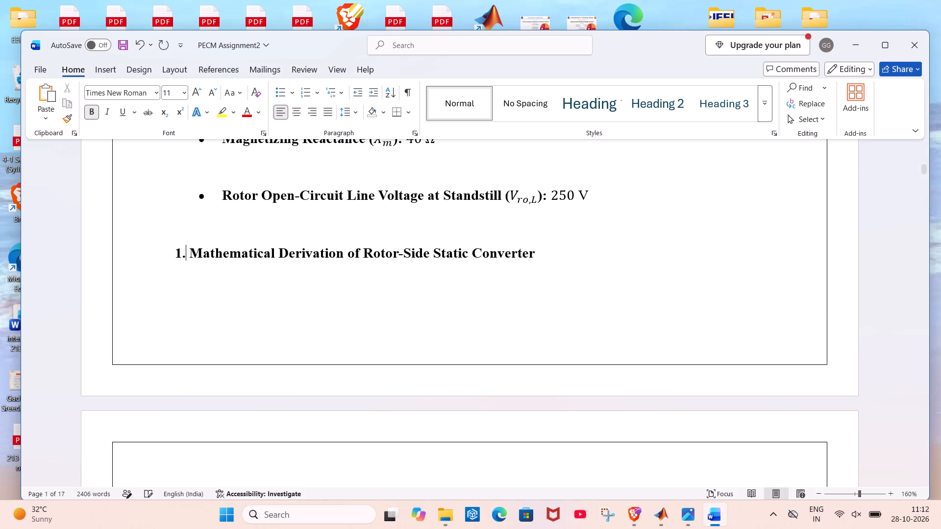
key("BackSpace")
key("BackSpace")
key("Return")
key("Return")
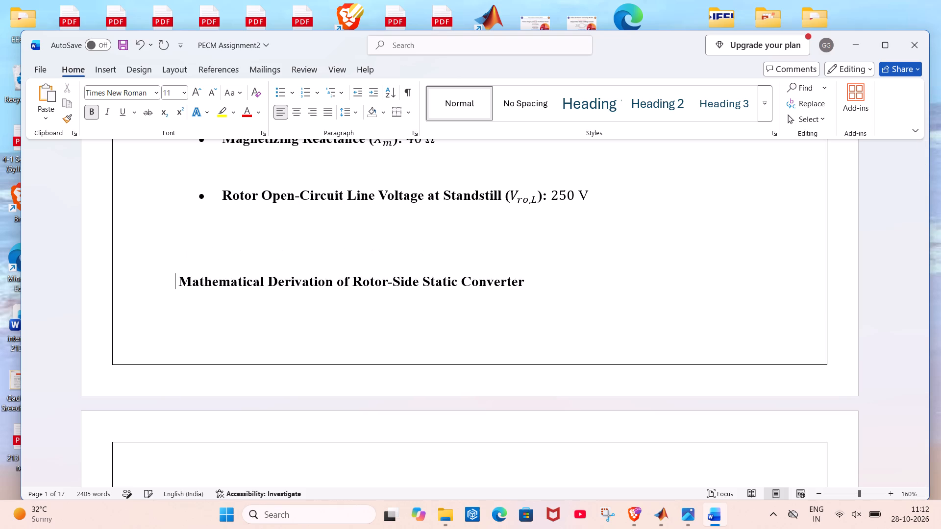
Delete "1.3 Exact" from the Thevenin heading, leaving "Thevenin Equivalent of the Induction Machine" on its own line.
scroll(192, 254, "down", 2)
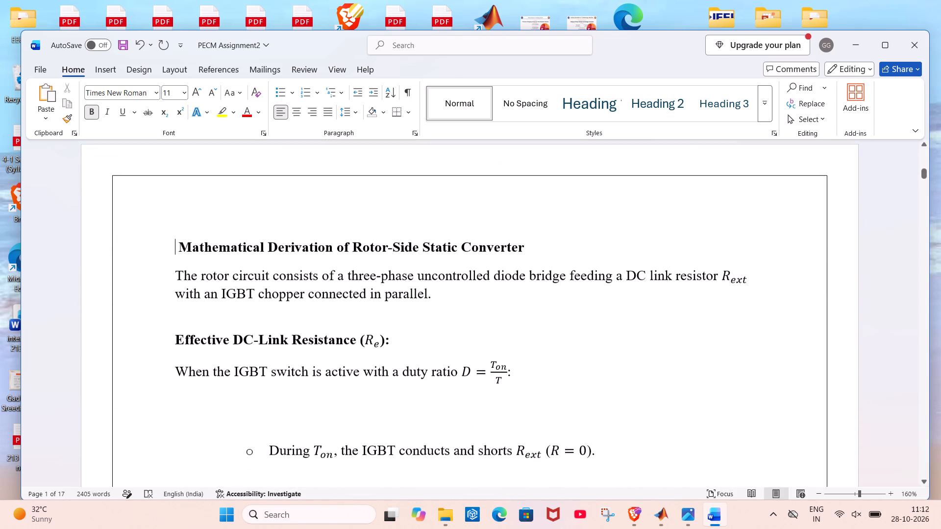
scroll(192, 254, "down", 3)
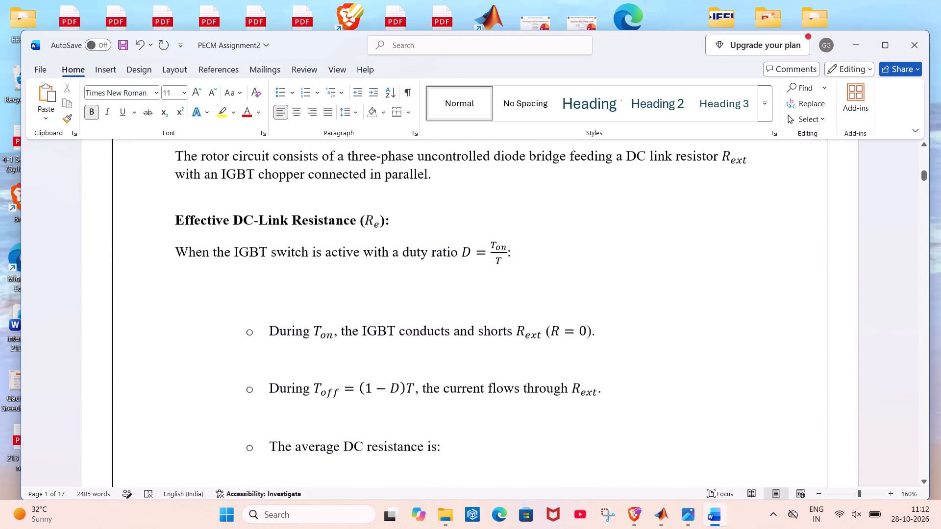
scroll(192, 254, "down", 7)
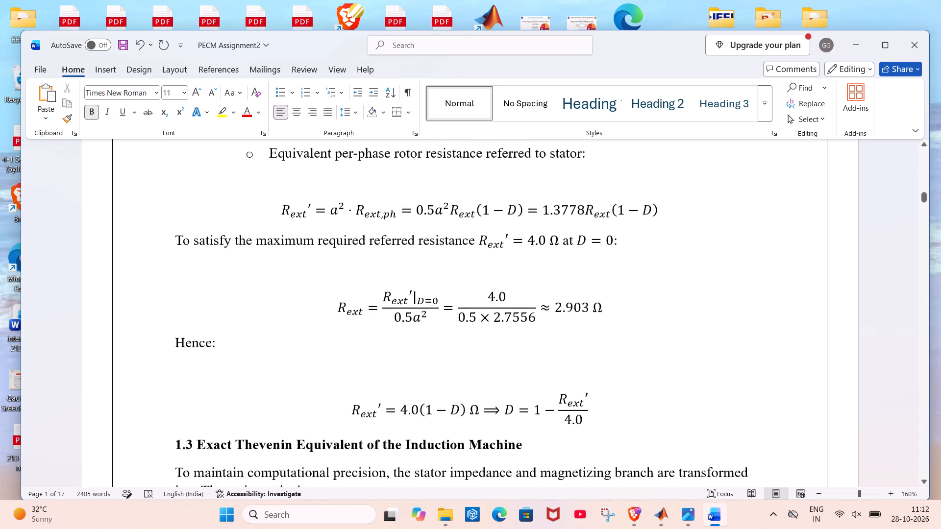
scroll(192, 254, "down", 1)
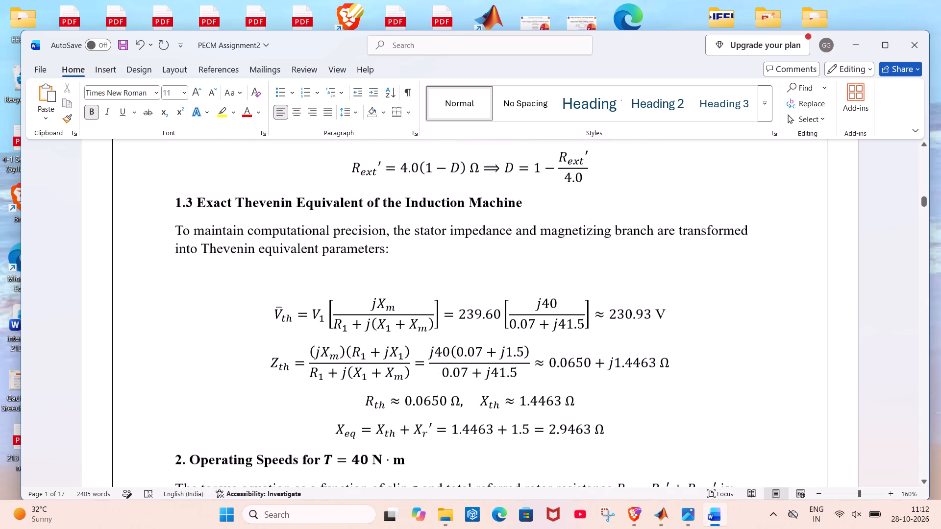
scroll(192, 254, "down", 3)
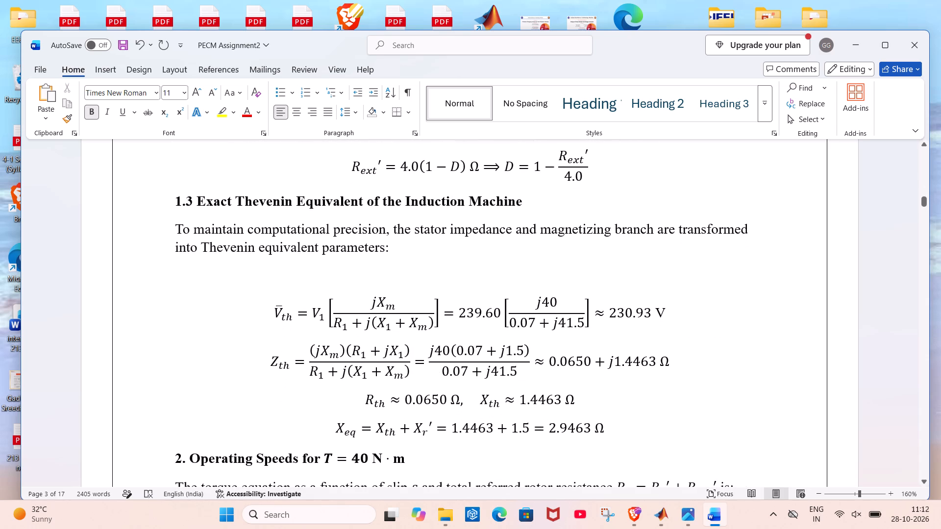
scroll(192, 254, "down", 3)
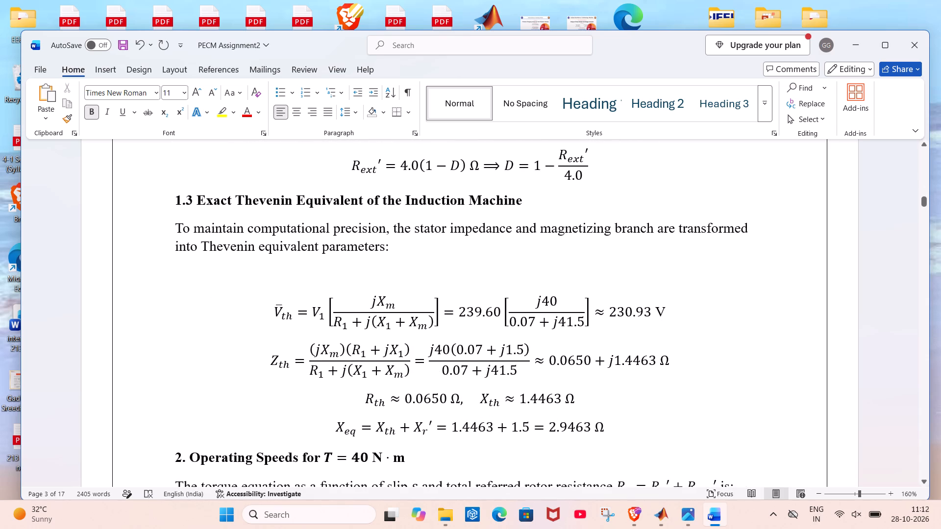
scroll(192, 254, "down", 3)
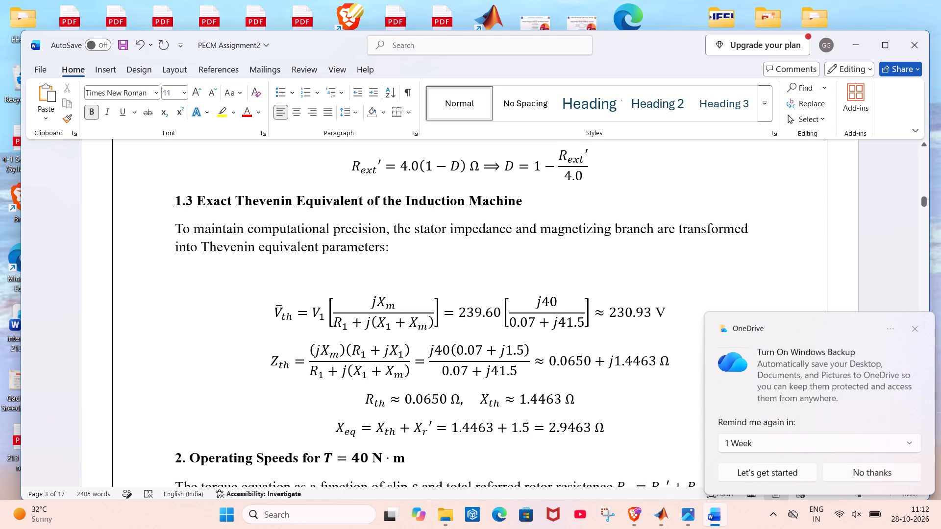
left_click(230, 204)
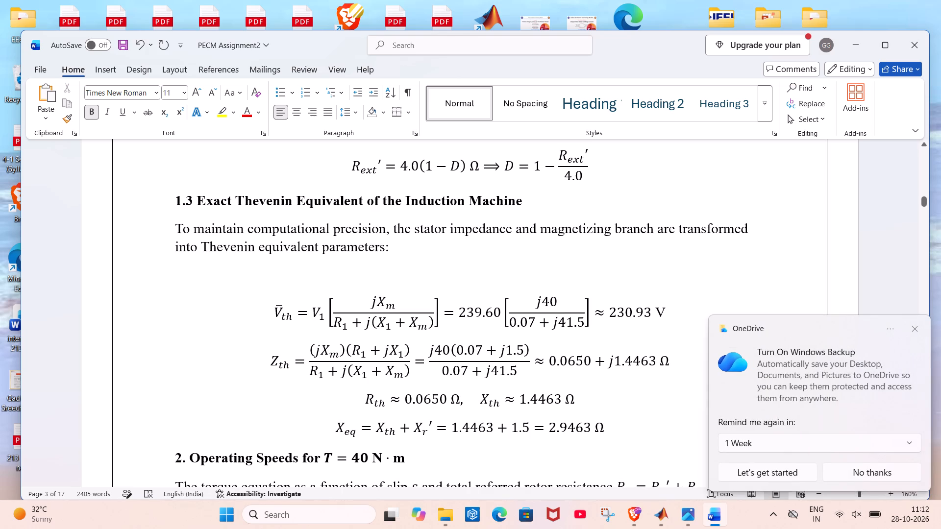
key("BackSpace")
key("BackSpace")
key("BackSpace")
key("BackSpace")
key("BackSpace")
key("BackSpace")
key("BackSpace")
key("BackSpace")
key("BackSpace")
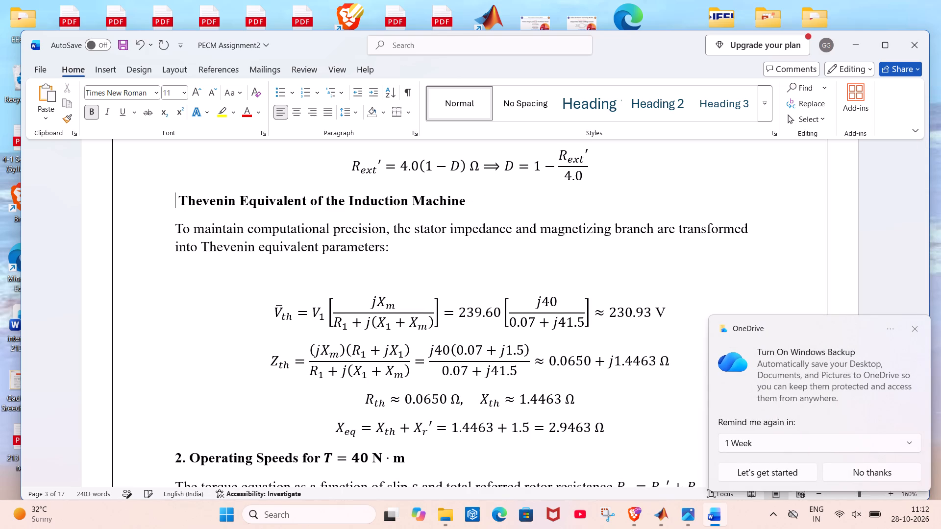
key("BackSpace")
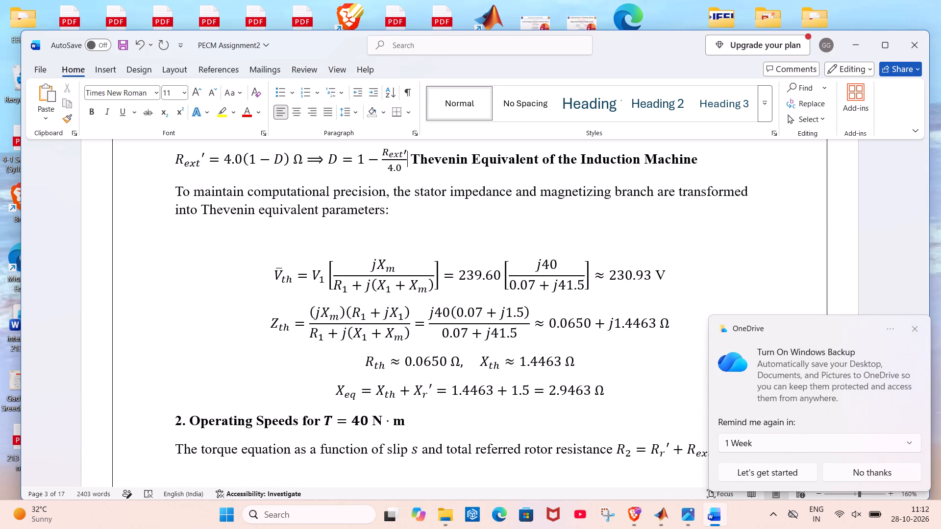
key("Return")
Delete the introductory sentence "To maintain computational precision…" and the blank space under the Thevenin Equivalent heading.
scroll(317, 257, "down", 1)
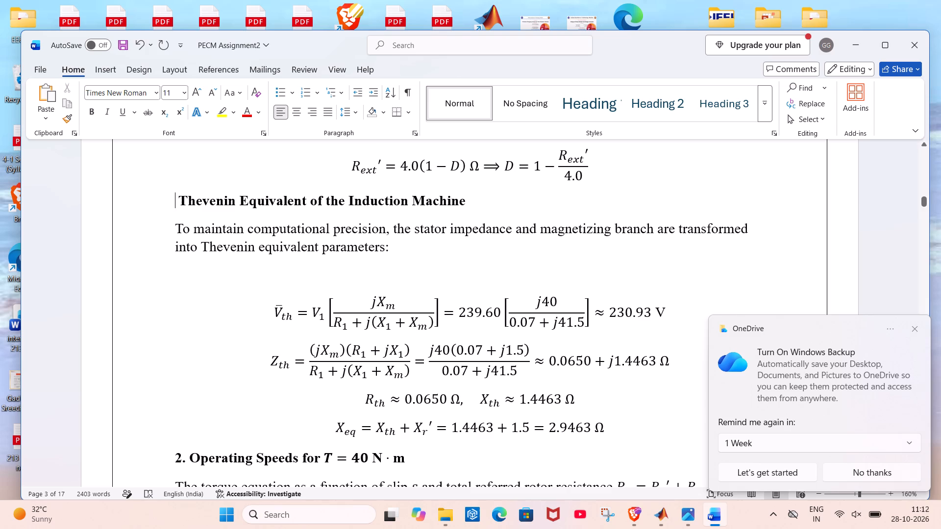
scroll(317, 257, "down", 1)
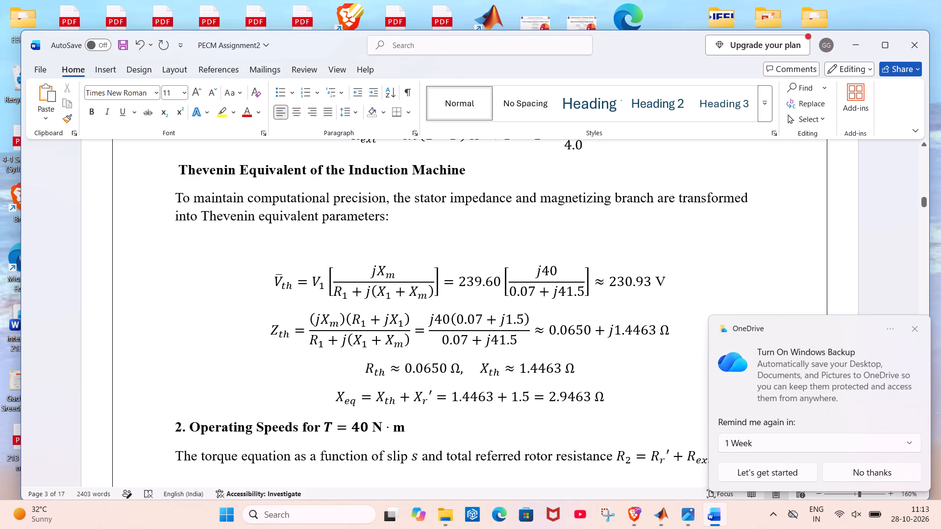
left_click_drag(178, 199, 416, 254)
key("BackSpace")
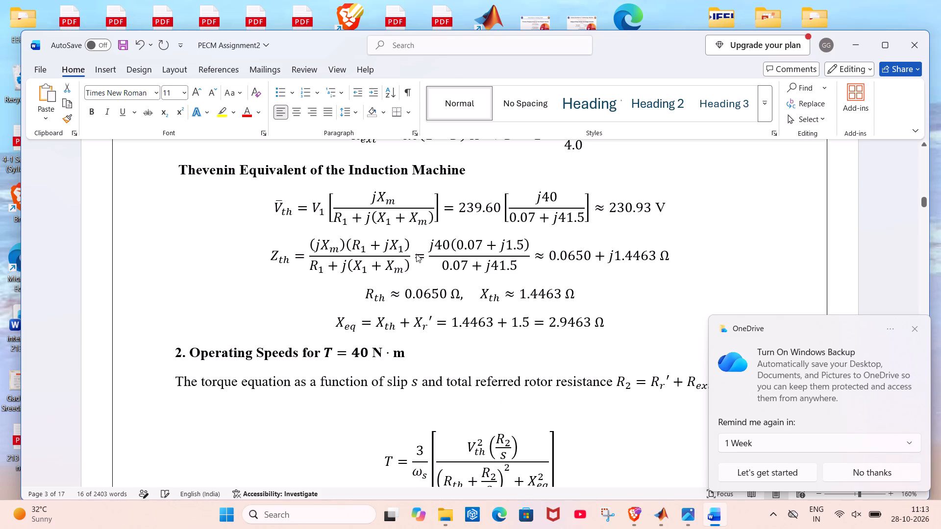
Delete "(low slip, large Y)" from the "Solving for the stable operating region" line in section 2.
scroll(498, 316, "down", 1)
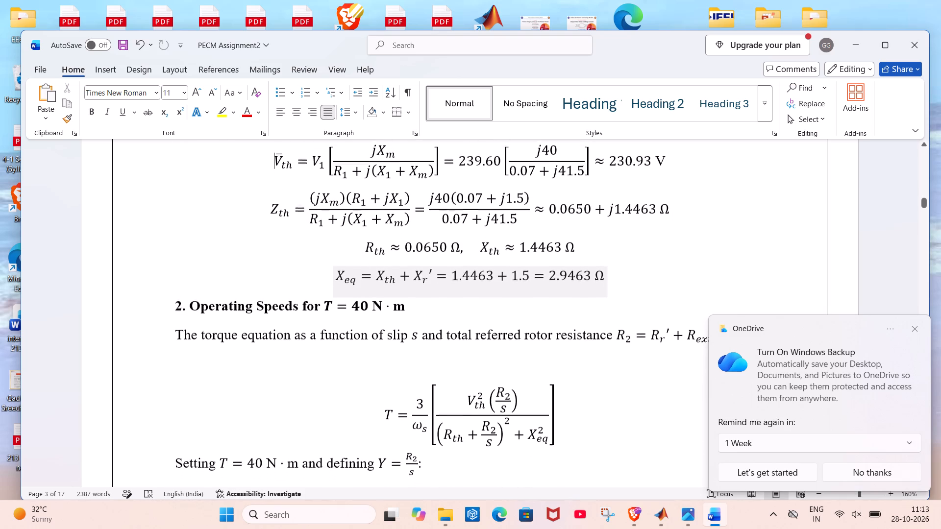
scroll(498, 316, "down", 1)
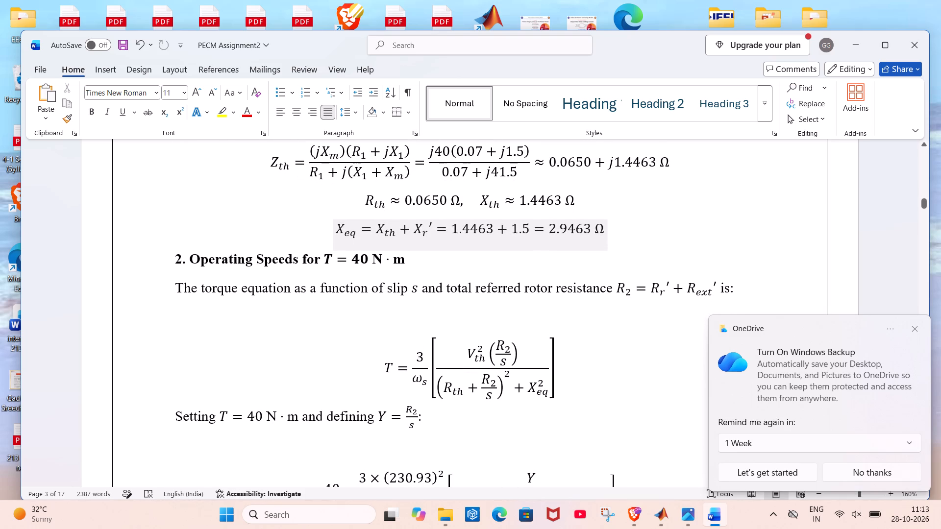
scroll(310, 314, "down", 1)
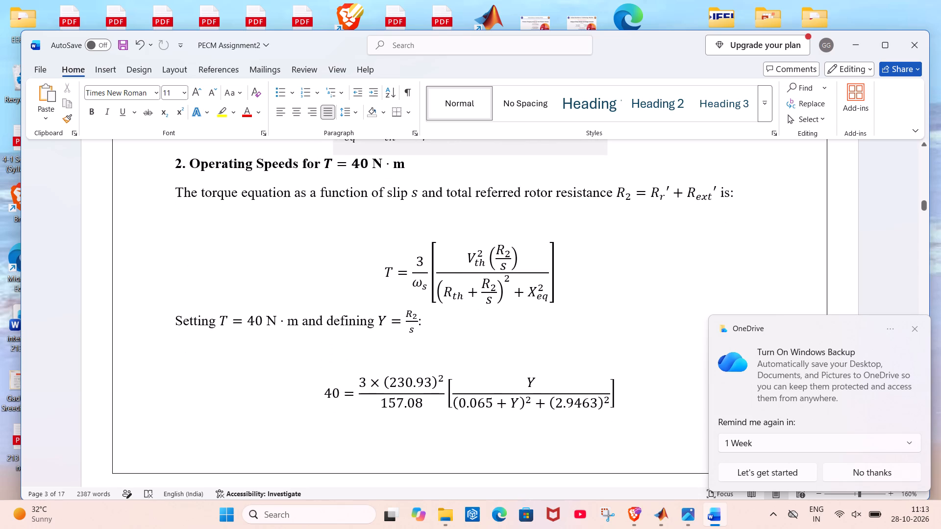
scroll(310, 314, "down", 1)
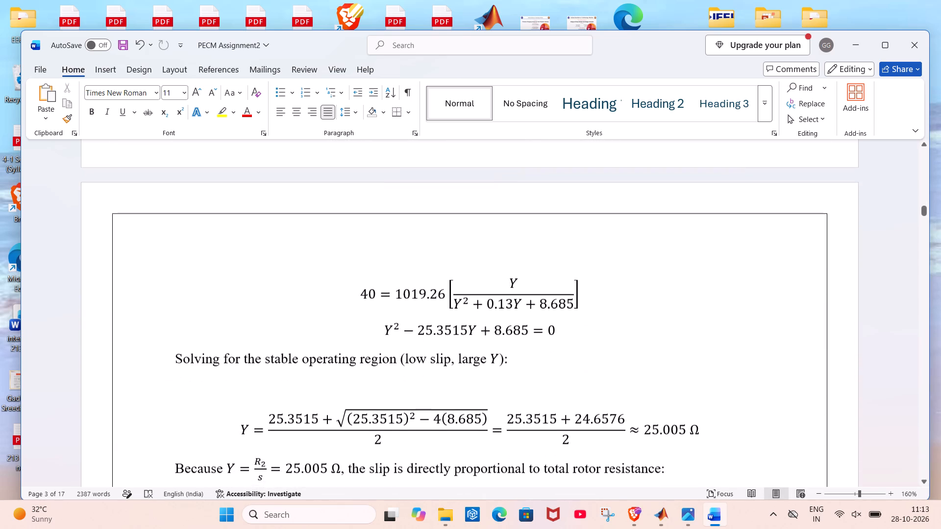
scroll(310, 314, "down", 1)
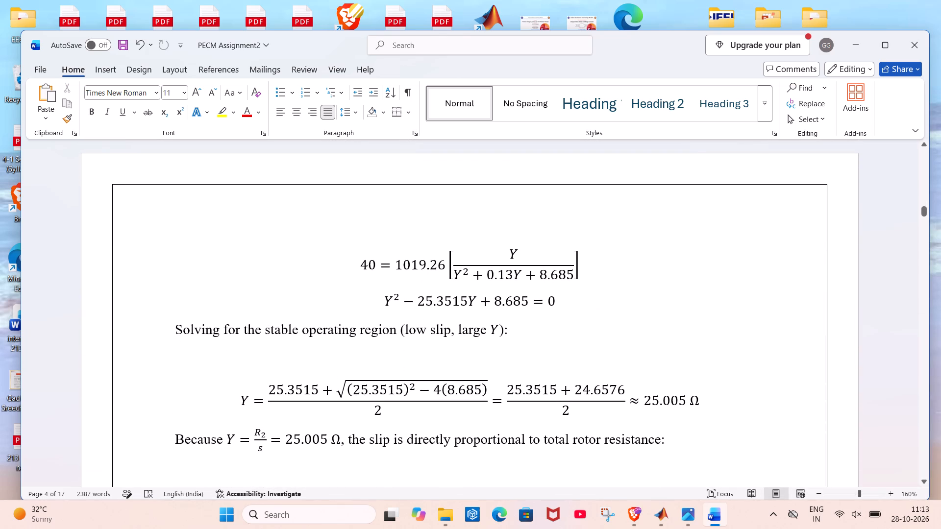
left_click(505, 332)
key("BackSpace")
key("BackSpace")
key("BackSpace")
key("BackSpace")
key("BackSpace")
key("BackSpace")
key("BackSpace")
key("BackSpace")
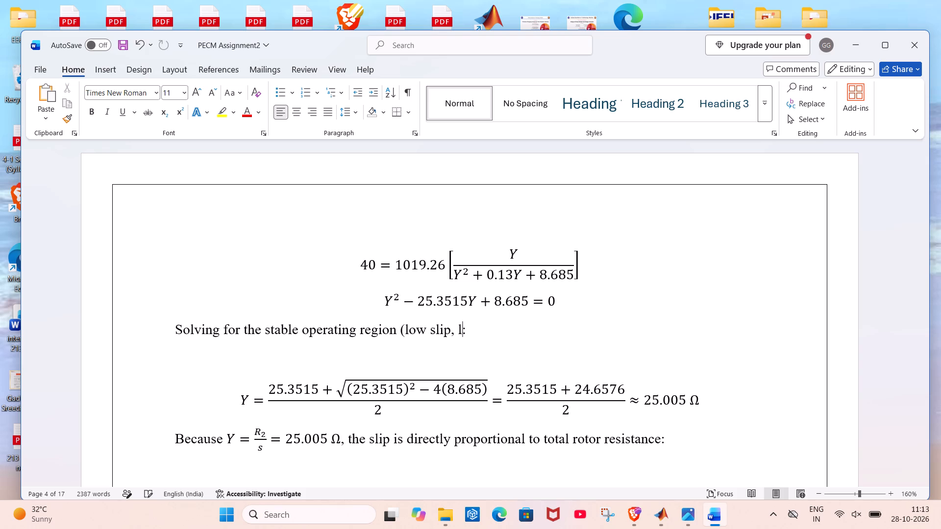
key("BackSpace")
key("BackSpace")
key("BackSpace")
key("BackSpace")
key("BackSpace")
key("BackSpace")
key("BackSpace")
key("BackSpace")
key("BackSpace")
key("BackSpace")
key("BackSpace")
key("BackSpace")
Review the section 2 slip and speed equations, Table 1, and the start of section 3, Torque-Speed Characteristics.
scroll(505, 332, "down", 1)
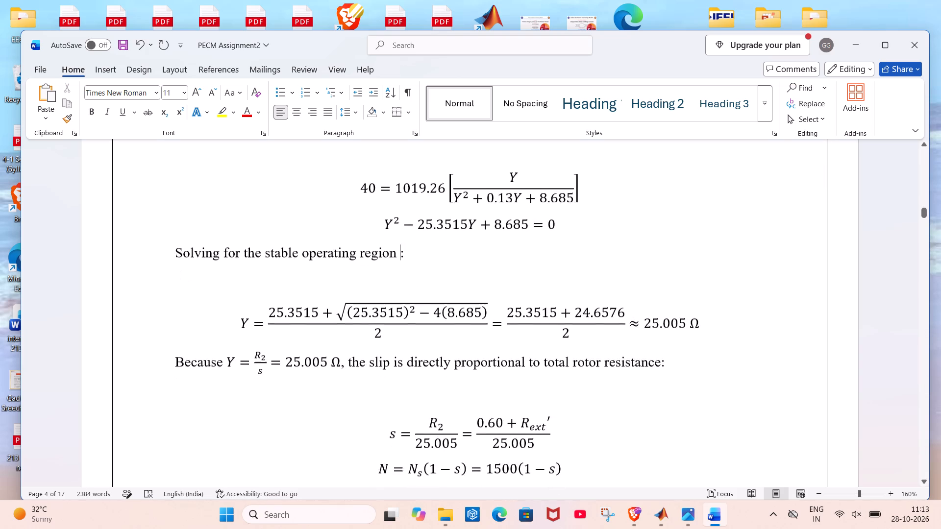
scroll(505, 332, "down", 3)
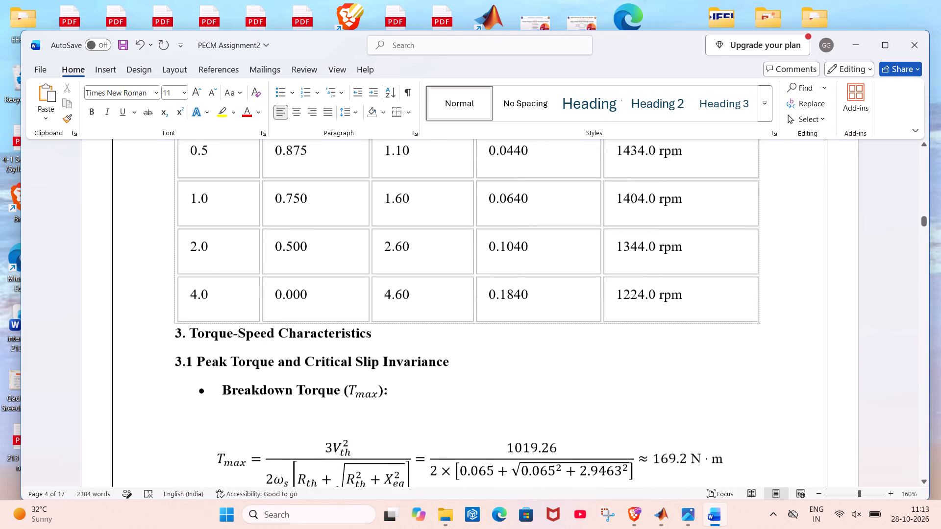
scroll(505, 332, "up", 2)
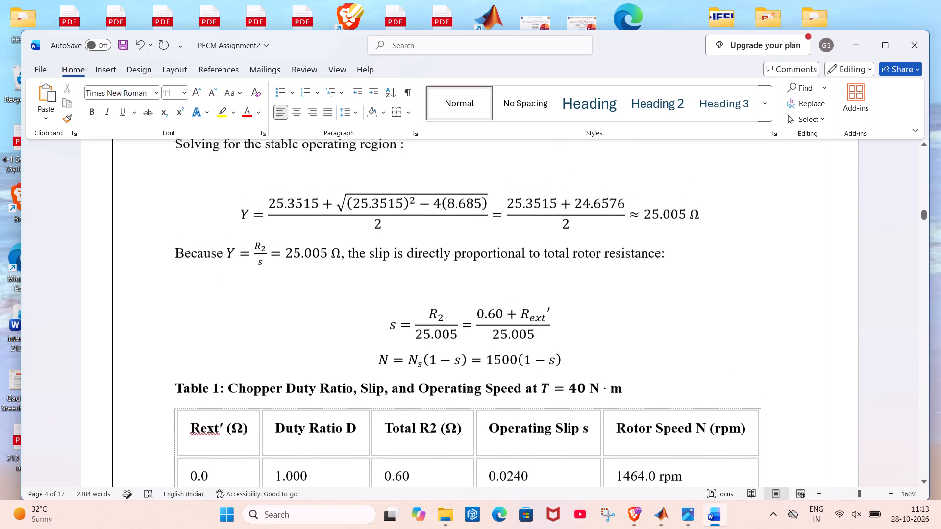
scroll(505, 332, "up", 2)
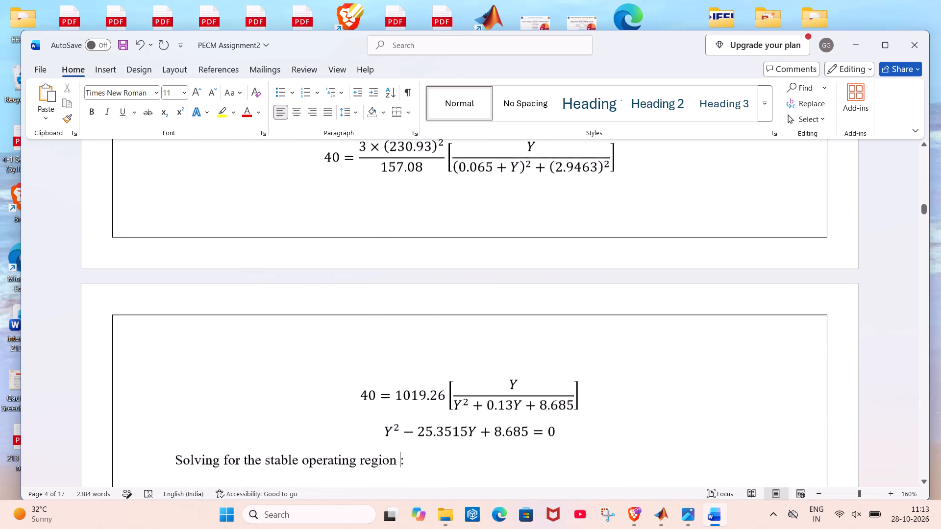
scroll(505, 332, "up", 1)
scroll(505, 332, "down", 2)
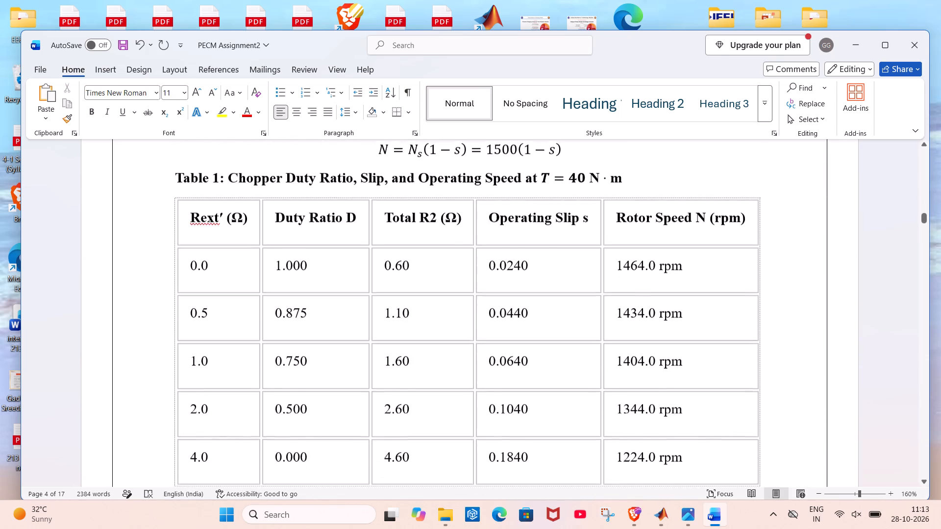
scroll(505, 332, "down", 2)
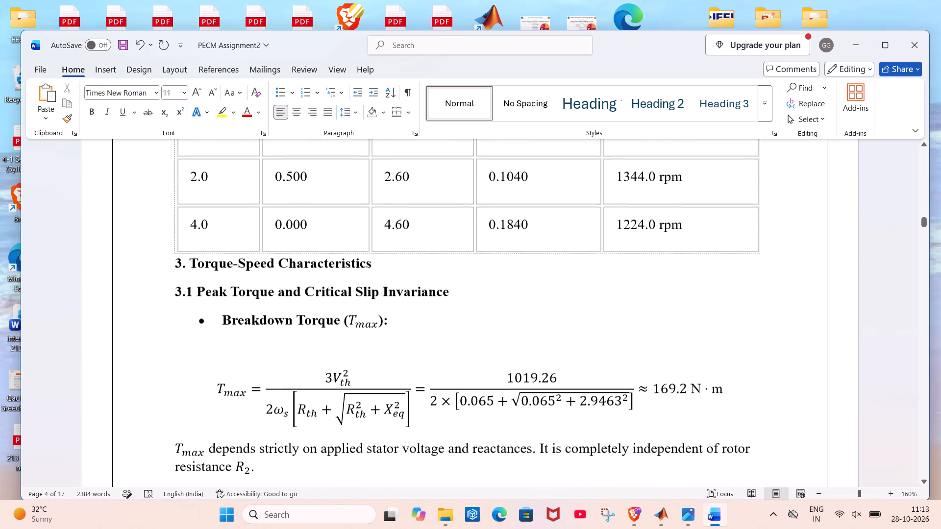
Insert a blank line between Table 1 and the "3. Torque-Speed Characteristics" heading.
scroll(505, 332, "down", 1)
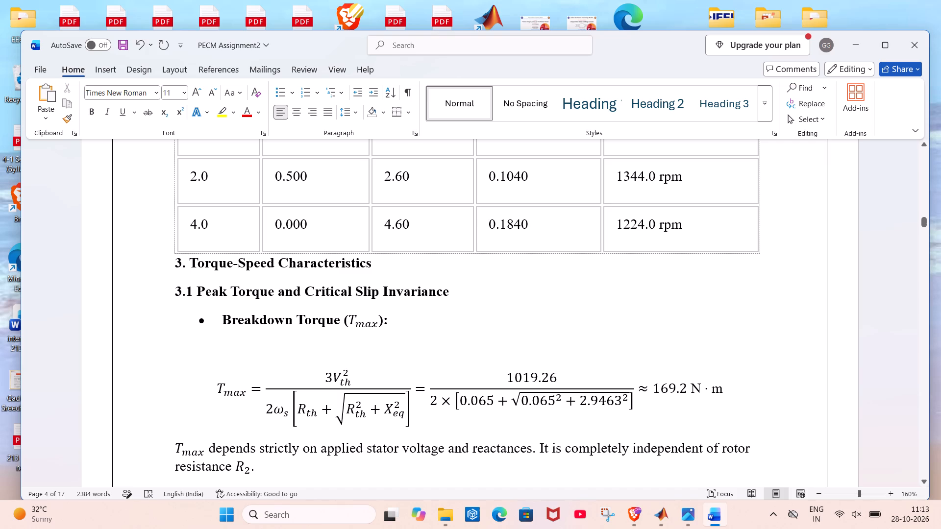
left_click(172, 270)
key("Return")
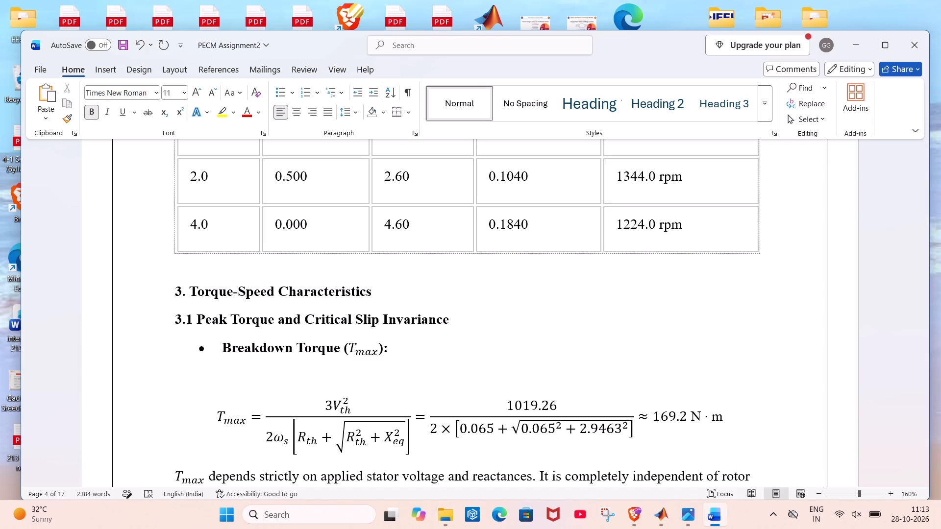
Review section 3 from the peak torque equations through the 3.2 MATLAB plotting code to the plot caption.
scroll(172, 270, "down", 2)
scroll(172, 270, "up", 1)
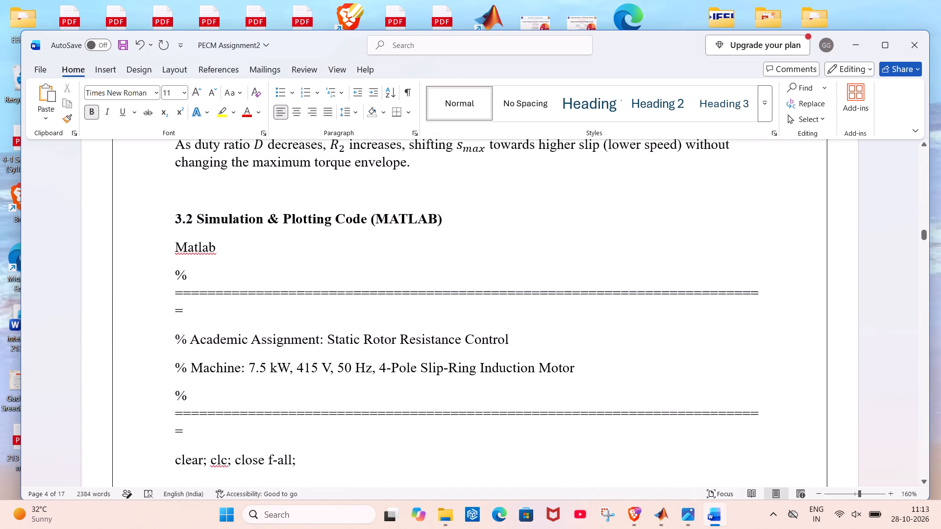
scroll(172, 270, "up", 3)
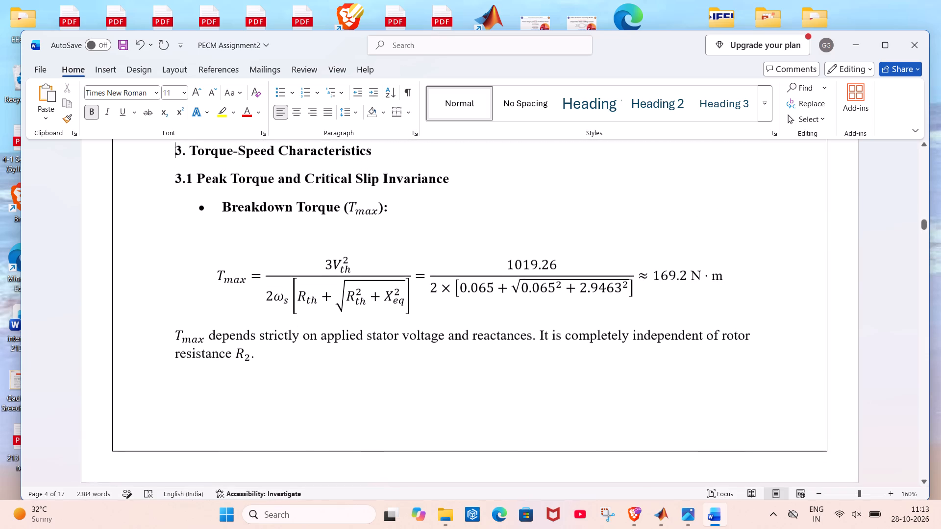
scroll(172, 270, "down", 1)
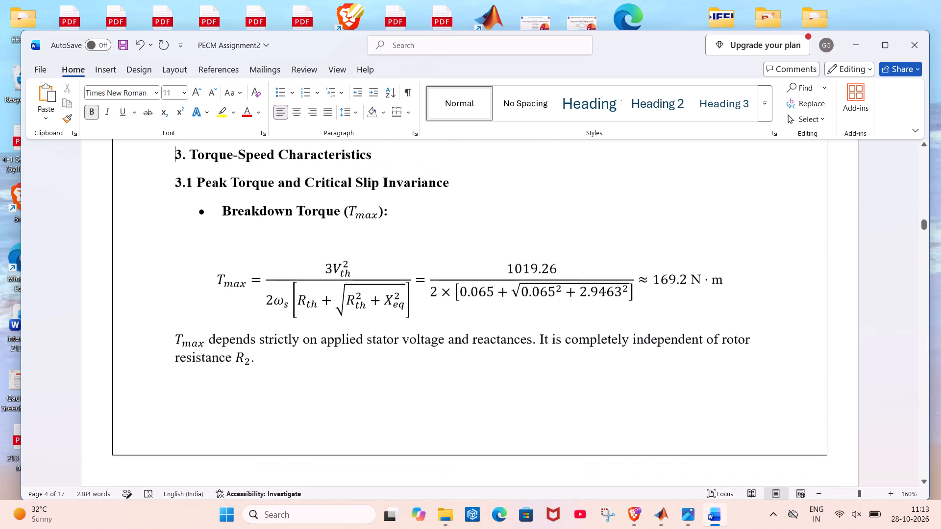
scroll(172, 270, "down", 2)
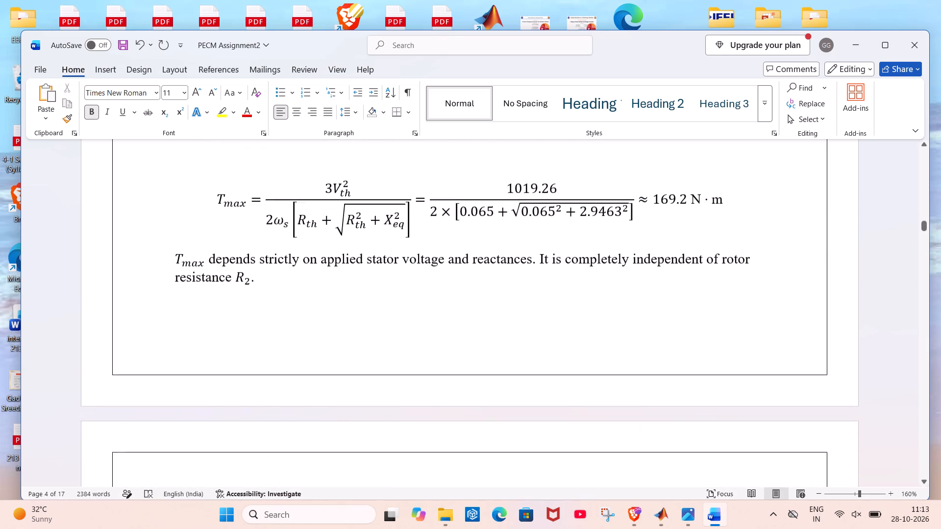
scroll(172, 270, "down", 1)
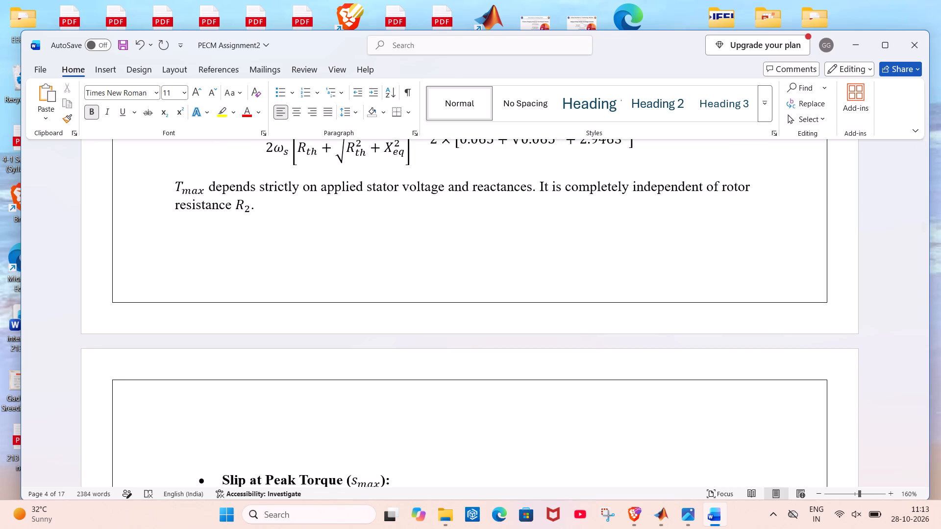
scroll(172, 270, "down", 1)
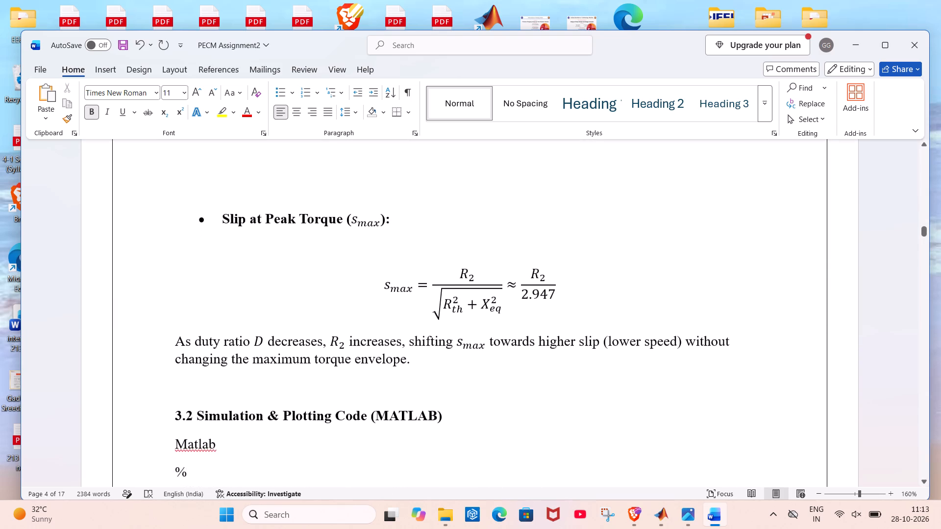
scroll(172, 270, "down", 1)
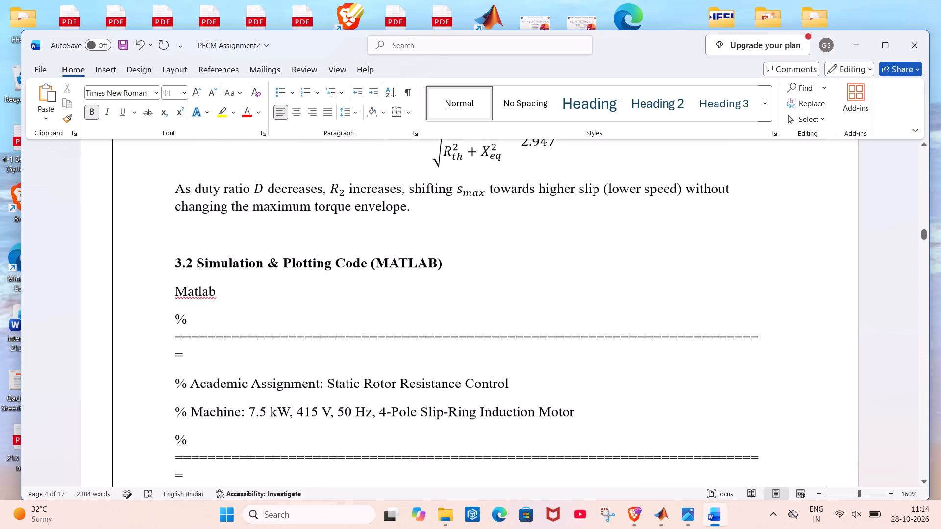
scroll(172, 270, "down", 1)
scroll(172, 270, "up", 2)
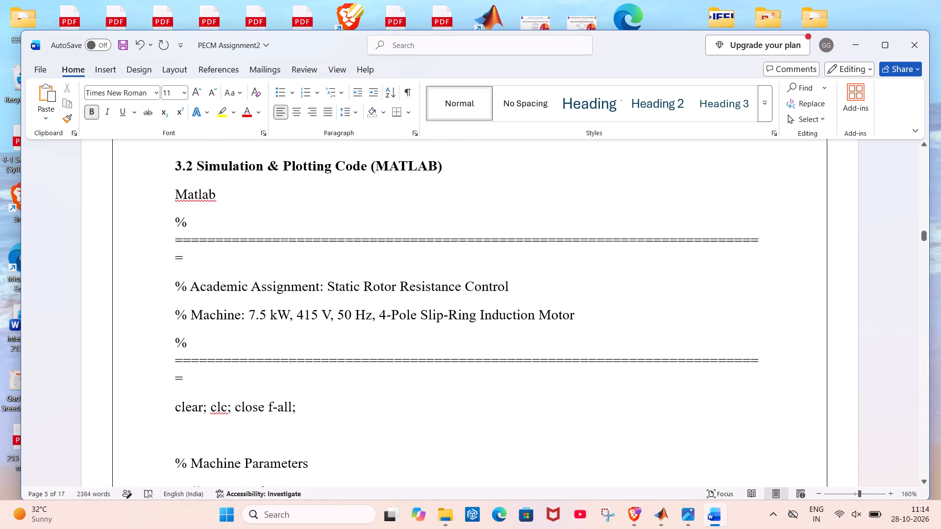
scroll(172, 270, "up", 2)
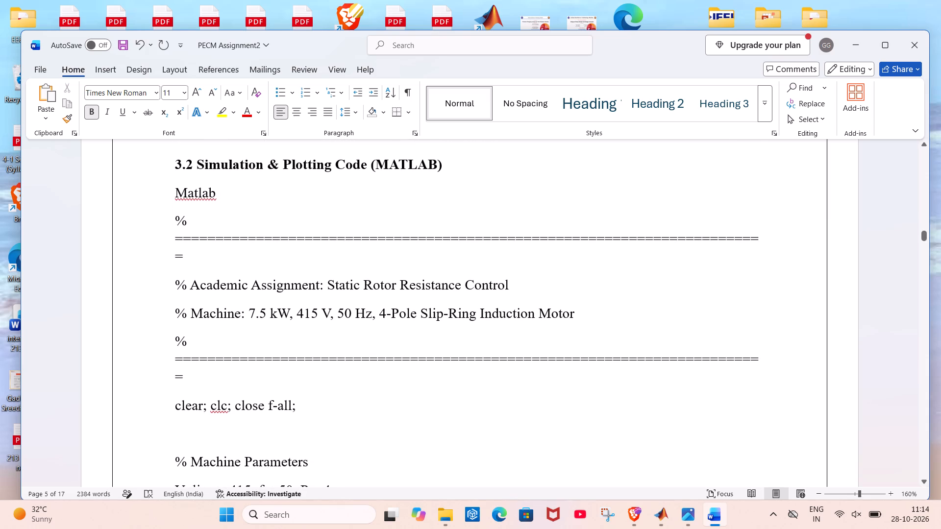
scroll(172, 270, "up", 2)
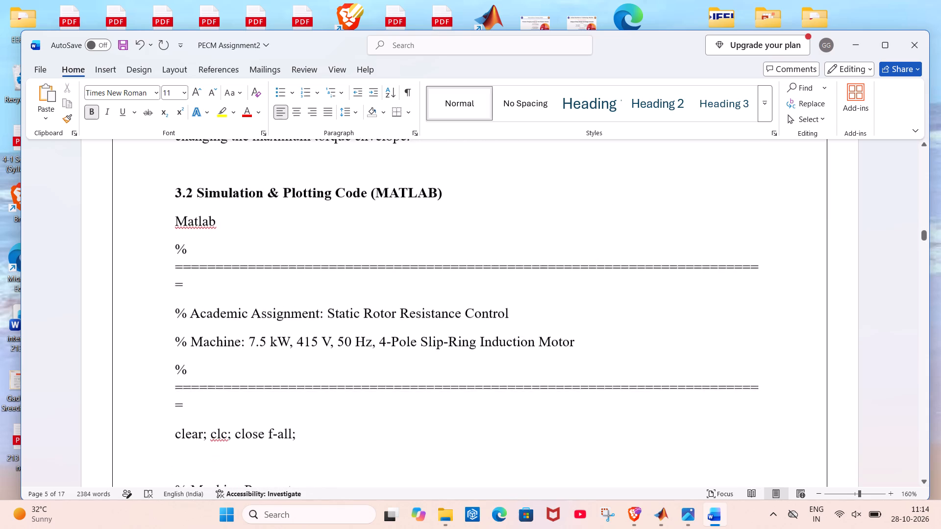
scroll(172, 270, "up", 1)
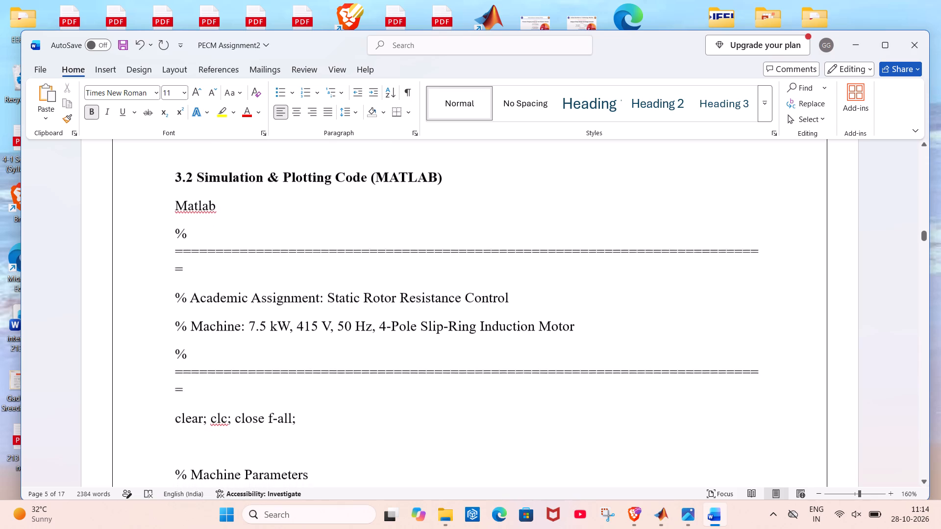
scroll(172, 270, "up", 2)
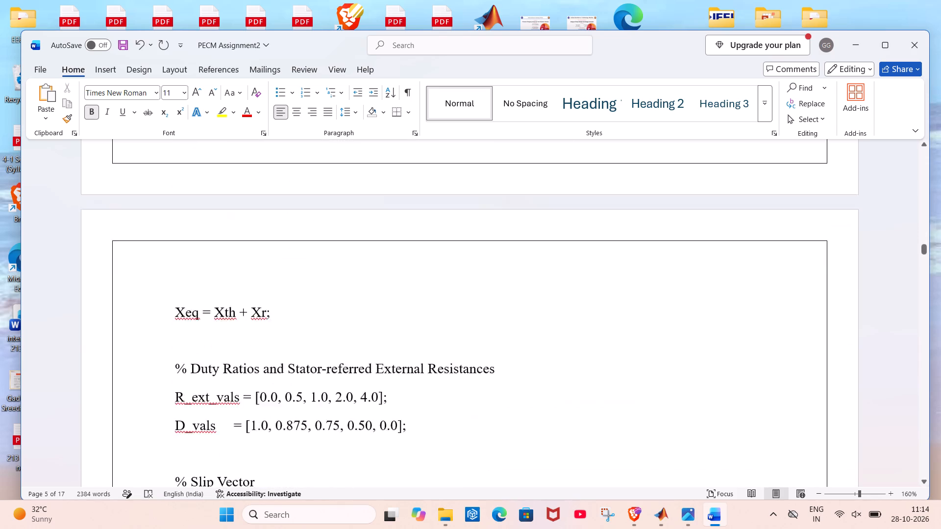
scroll(172, 270, "up", 1)
scroll(172, 270, "down", 1)
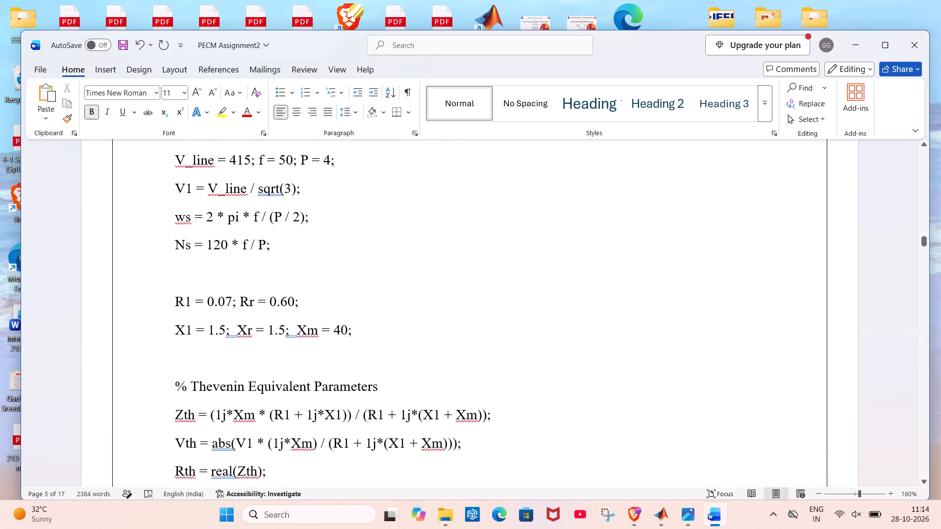
scroll(172, 270, "down", 3)
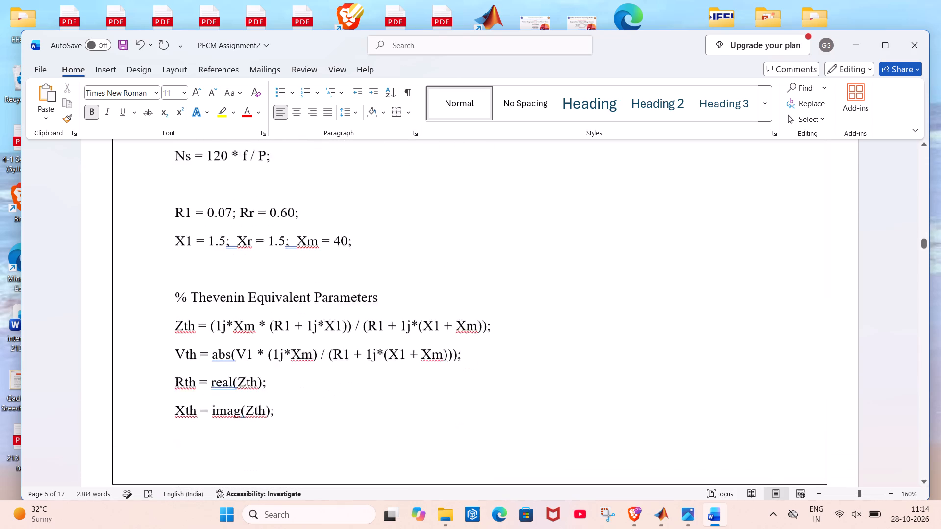
scroll(172, 270, "down", 4)
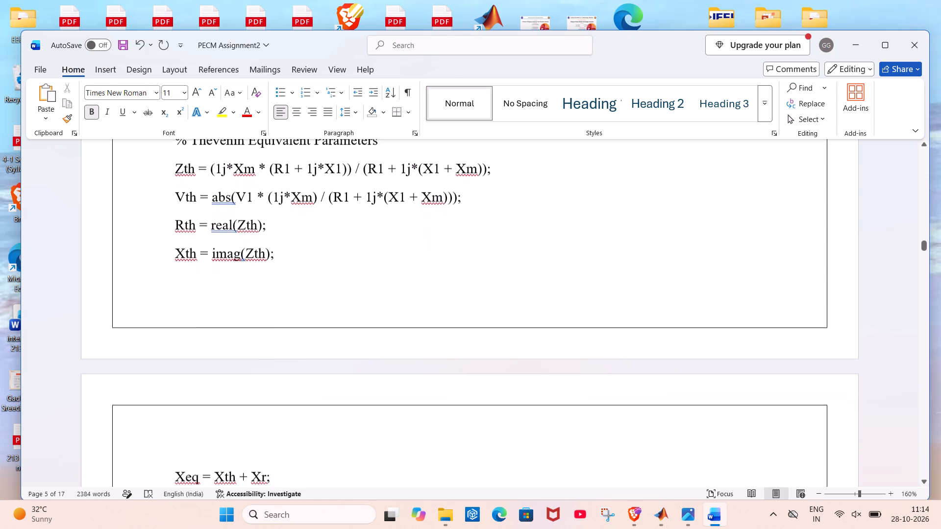
scroll(172, 270, "down", 2)
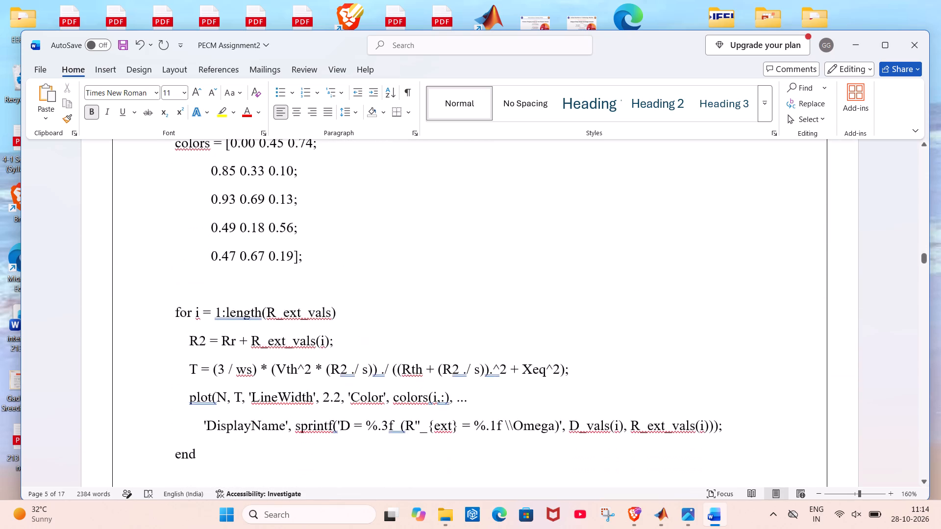
scroll(172, 270, "down", 2)
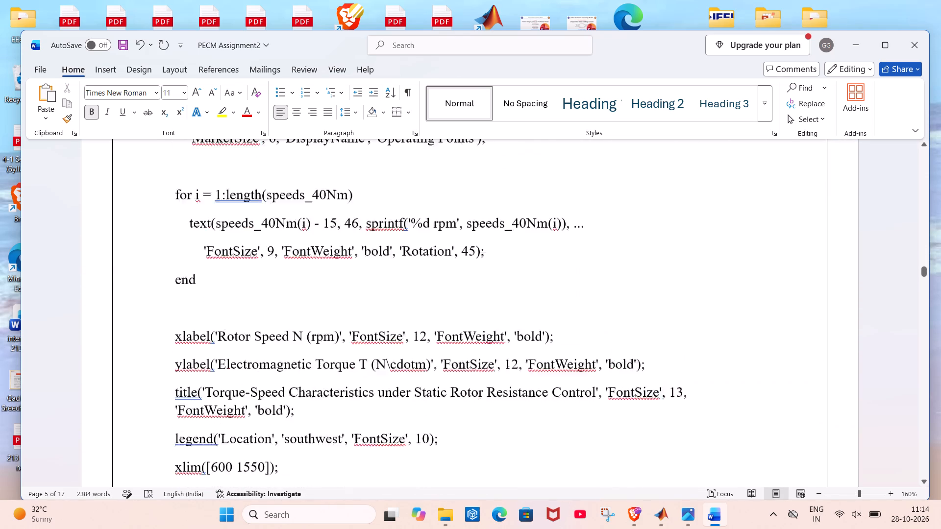
scroll(172, 270, "down", 1)
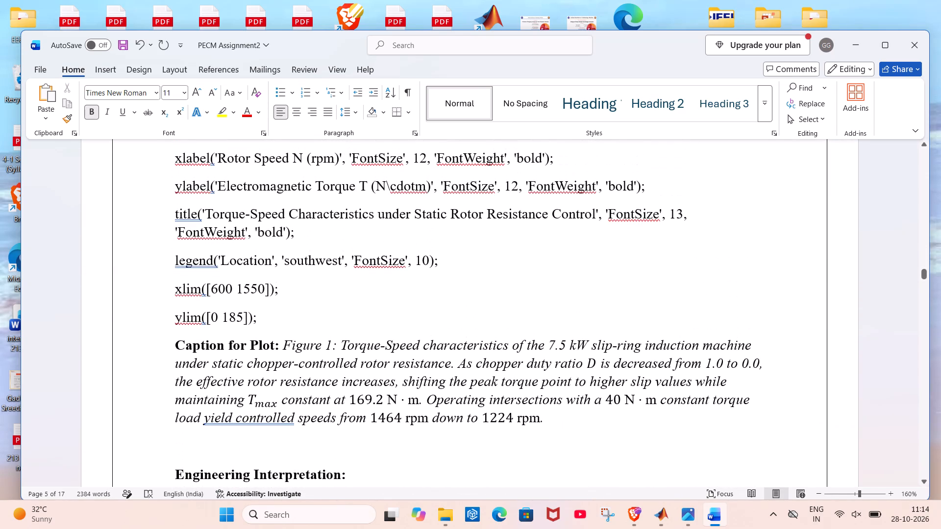
Insert a blank line between the final MATLAB code line "ylim([0 185]);" and the "Caption for Plot" paragraph.
scroll(251, 289, "up", 1)
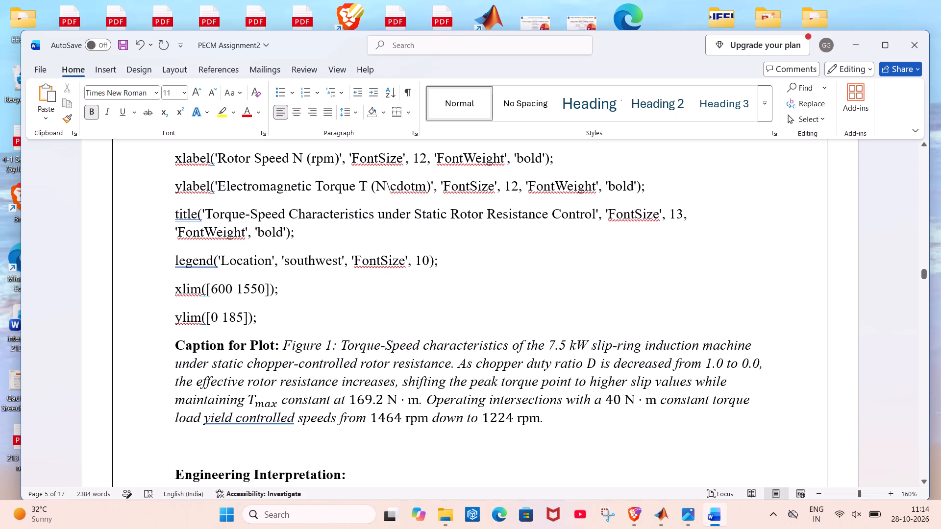
left_click(273, 321)
key("Return")
Copy the torque-speed curve image under the older "3. Torque-Speed Characteristics Plot" heading further down the document.
scroll(273, 321, "down", 20)
scroll(273, 321, "down", 20)
scroll(273, 321, "down", 20)
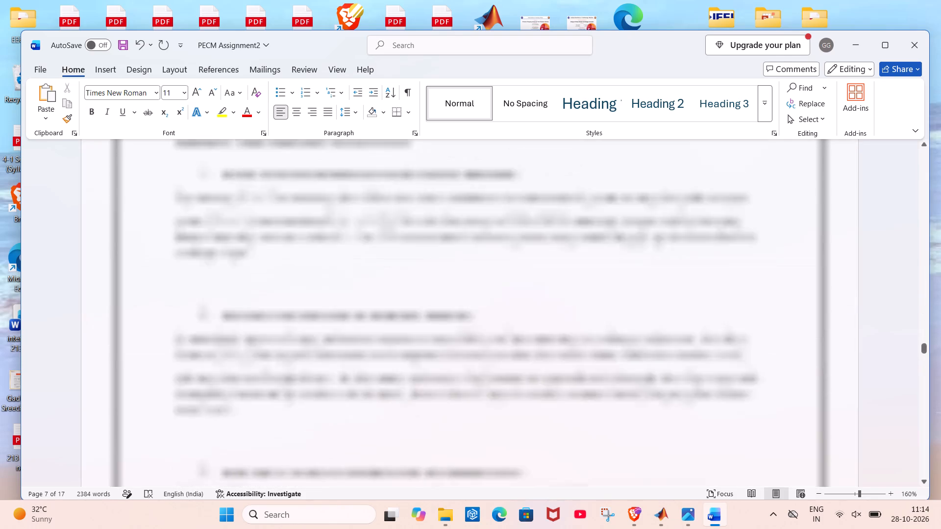
scroll(273, 321, "down", 20)
scroll(273, 321, "down", 20)
scroll(273, 321, "down", 20)
scroll(273, 321, "up", 2)
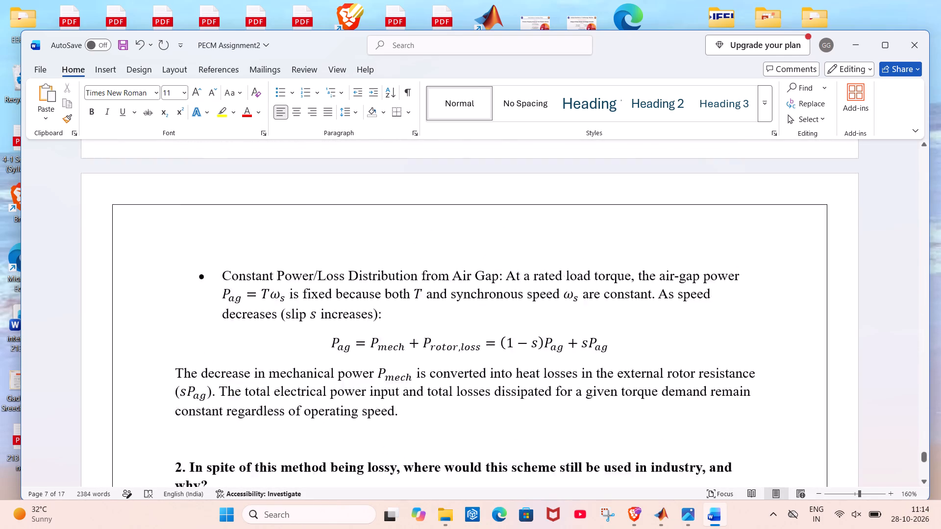
scroll(273, 321, "up", 6)
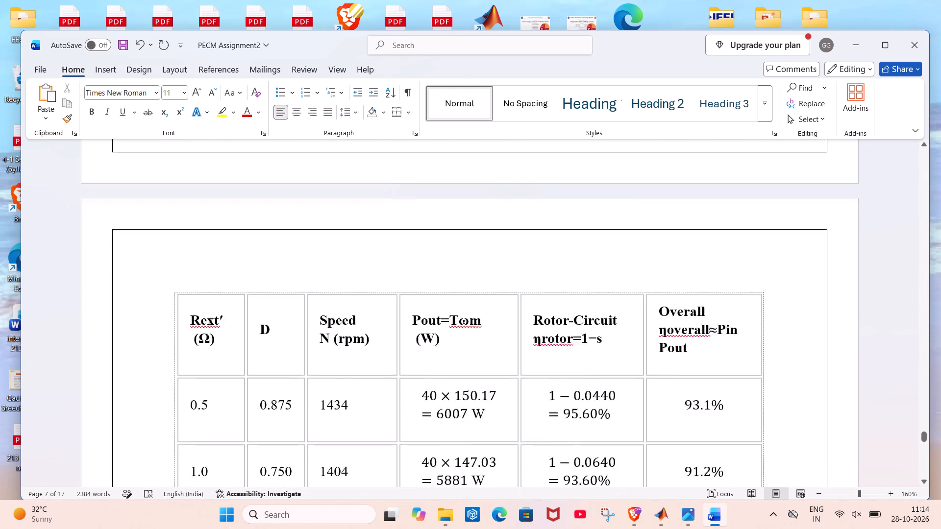
scroll(273, 321, "up", 4)
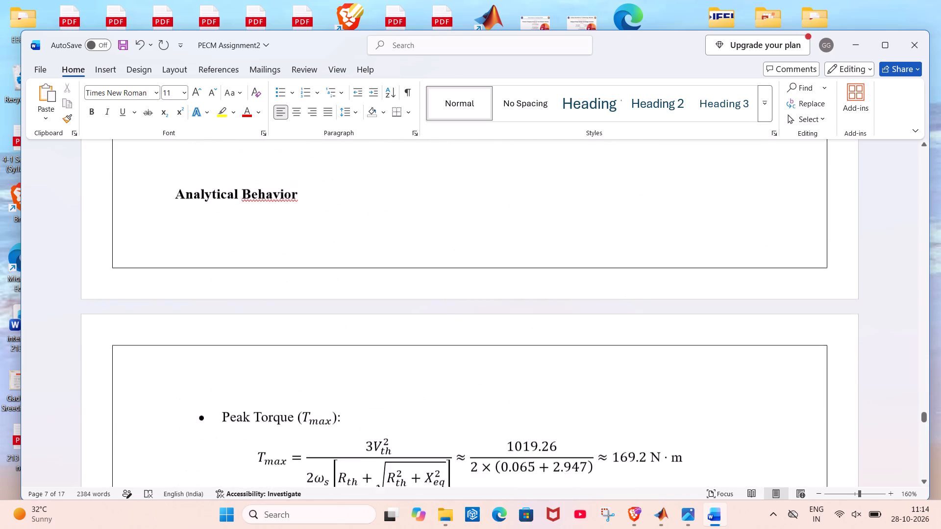
scroll(273, 321, "up", 2)
left_click(296, 409)
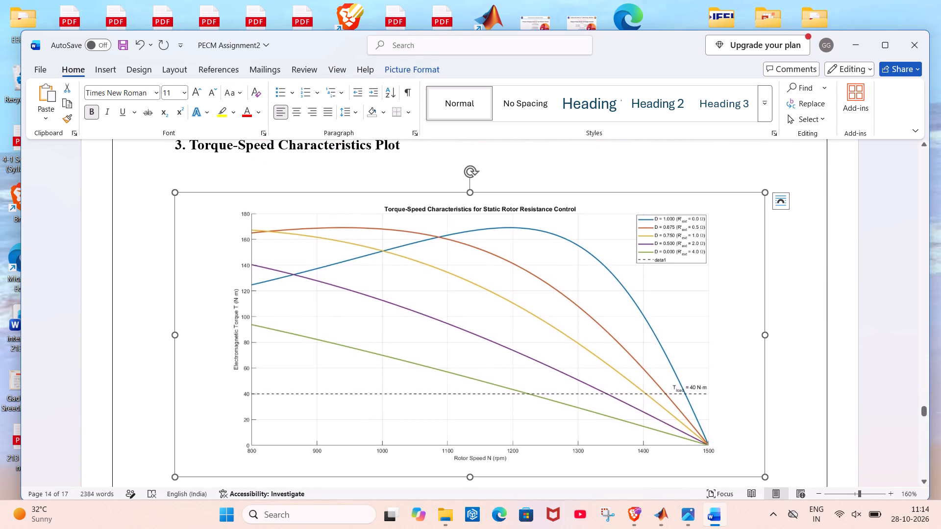
key("ctrl+c")
Paste the copied torque-speed curve image between the MATLAB line "ylim([0 185]);" and the "Caption for Plot" paragraph.
scroll(296, 409, "up", 18)
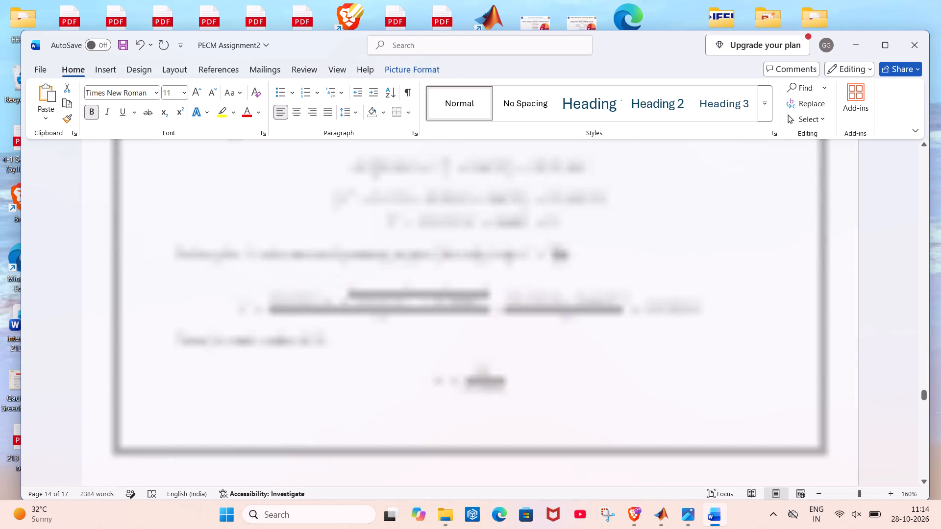
scroll(296, 409, "up", 20)
scroll(296, 409, "up", 1)
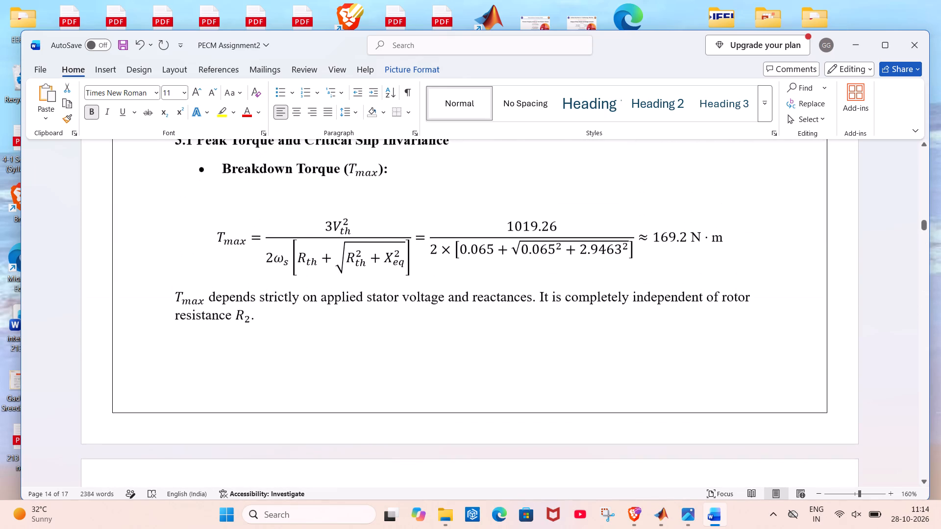
scroll(296, 409, "up", 1)
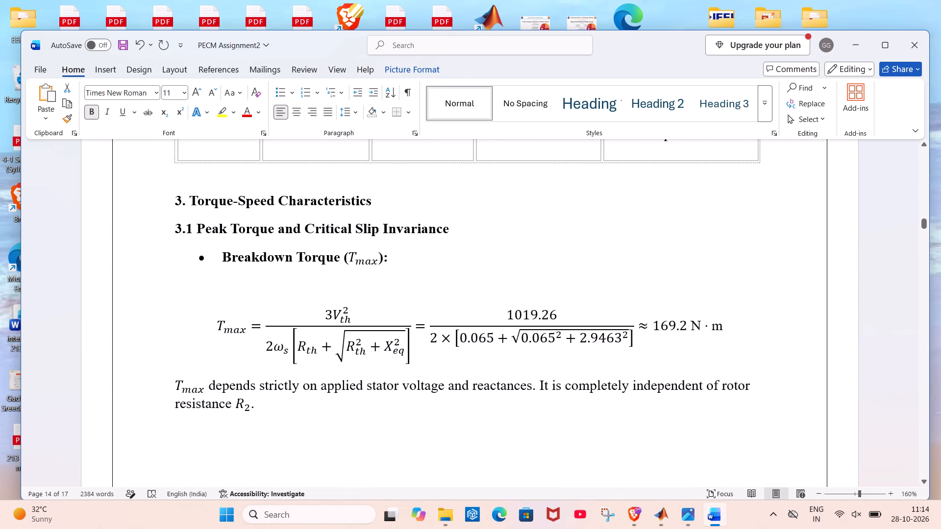
scroll(370, 317, "down", 3)
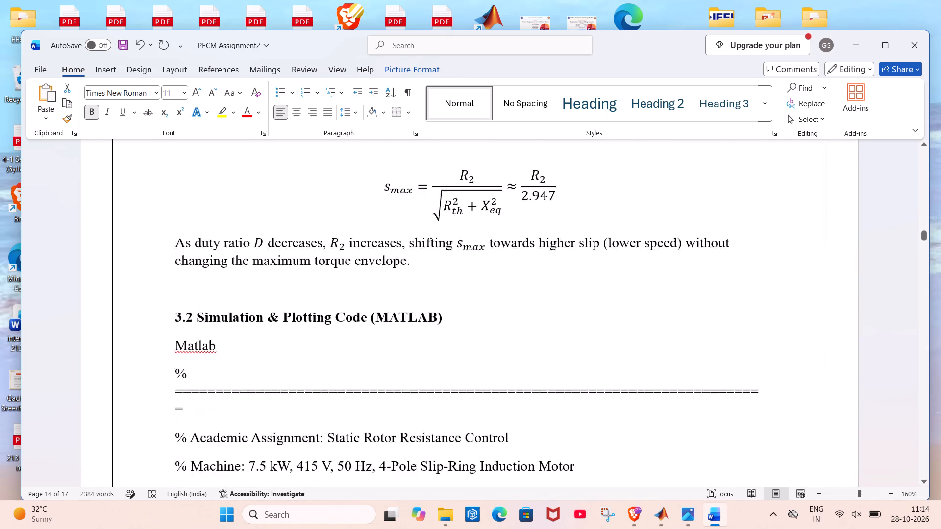
scroll(370, 317, "down", 5)
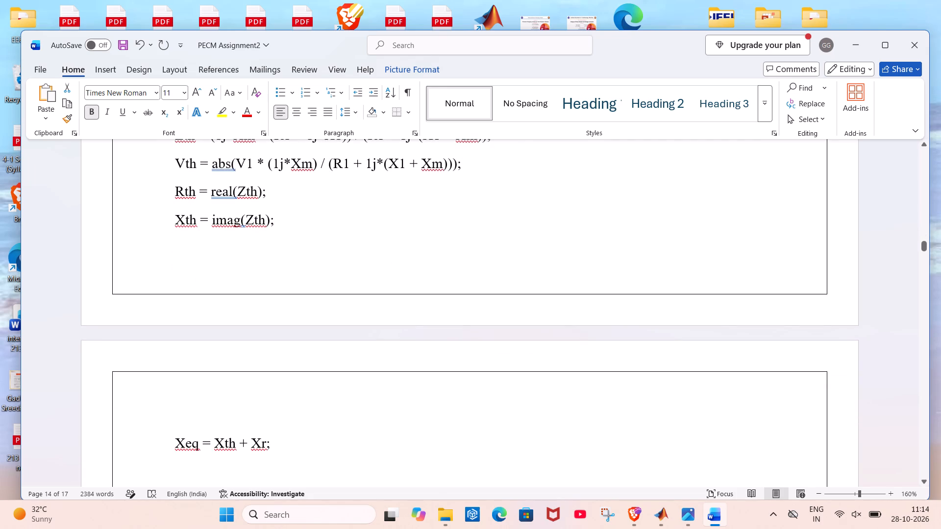
scroll(370, 317, "down", 6)
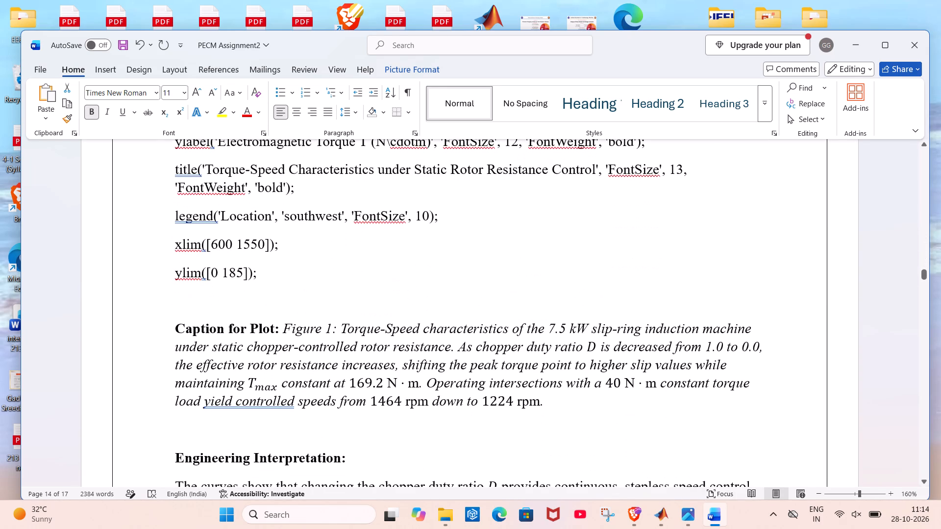
left_click(235, 312)
key("ctrl+v")
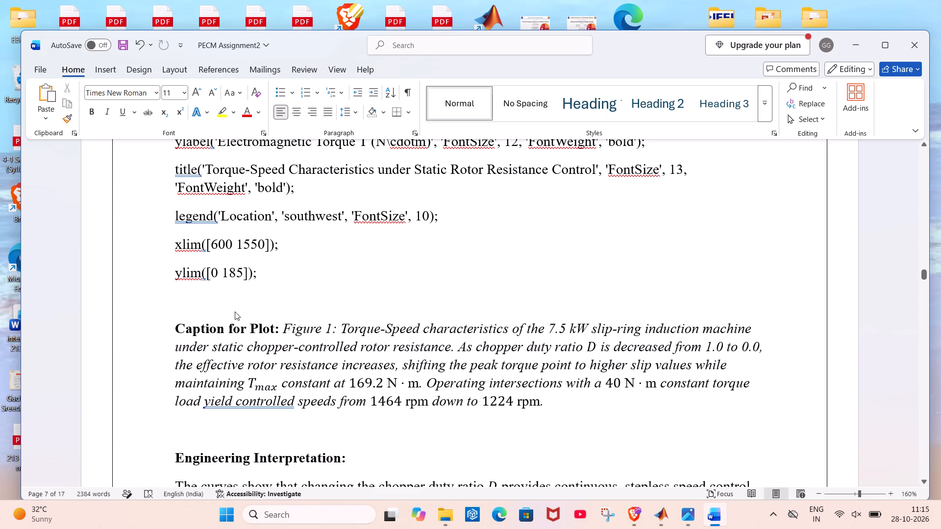
scroll(325, 329, "down", 1)
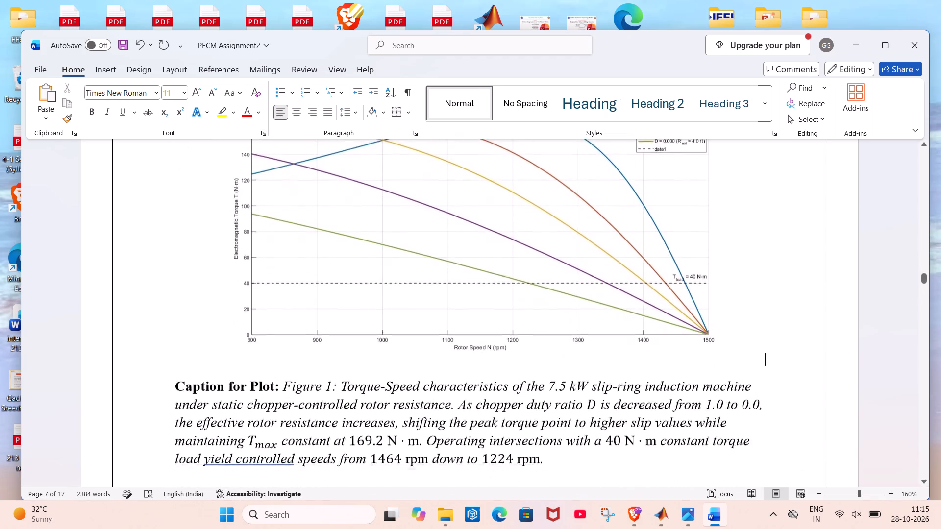
Review the text from the Engineering Interpretation through the rotor power and efficiency derivations to Table 2.
scroll(325, 329, "down", 2)
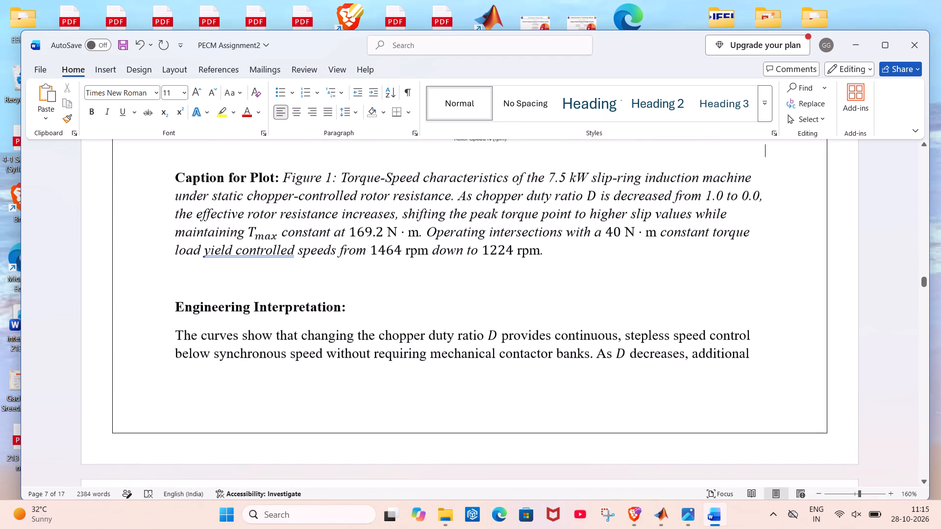
scroll(325, 329, "down", 3)
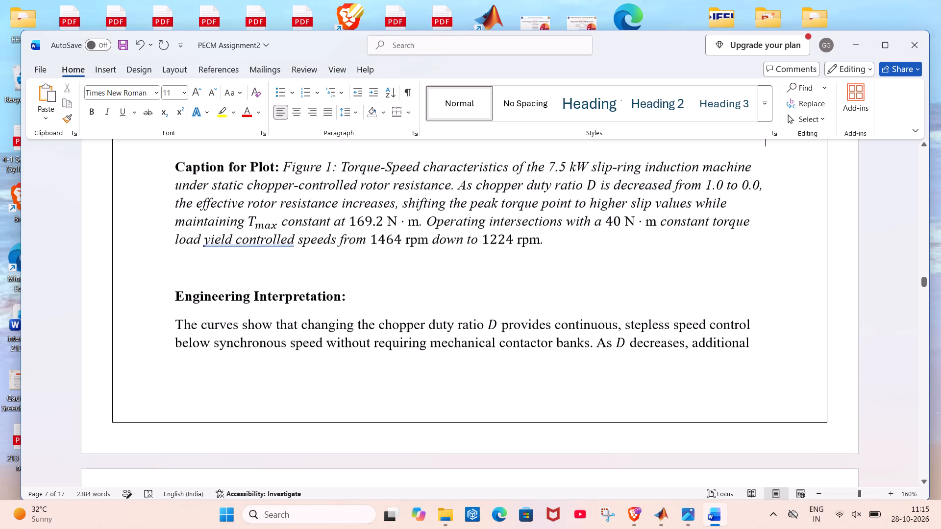
scroll(325, 329, "down", 3)
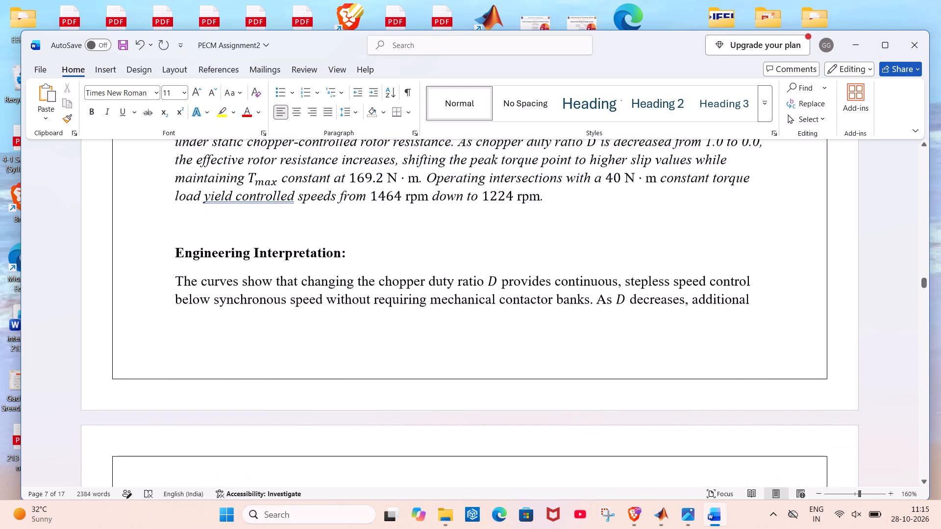
scroll(325, 329, "down", 1)
scroll(325, 329, "up", 3)
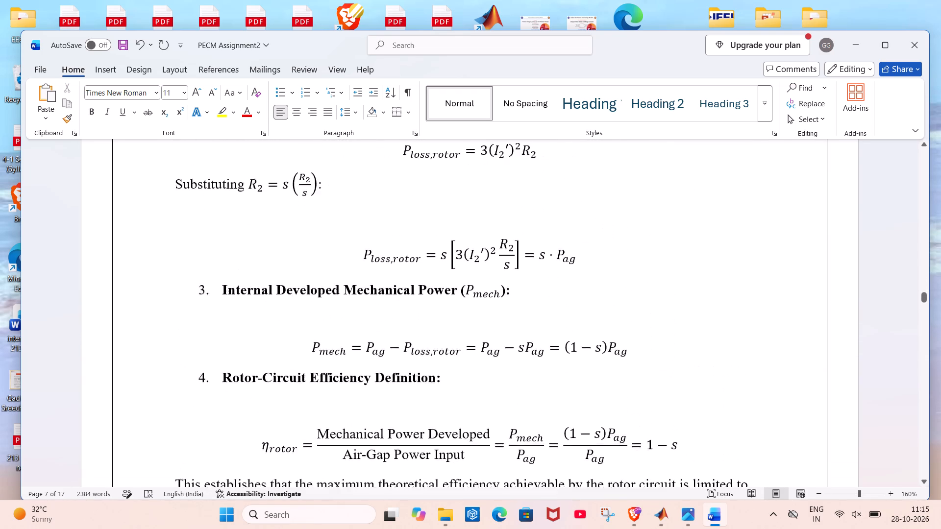
scroll(325, 329, "up", 1)
scroll(325, 329, "down", 1)
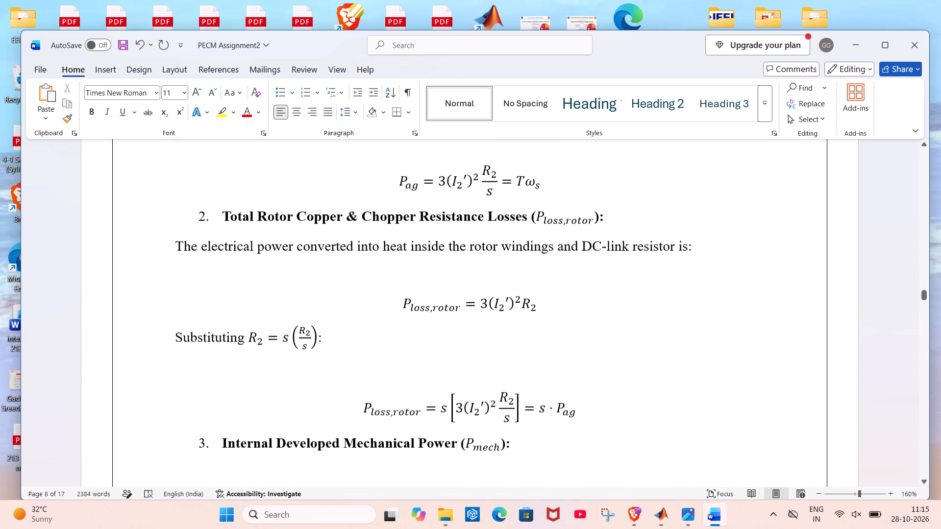
scroll(325, 329, "down", 3)
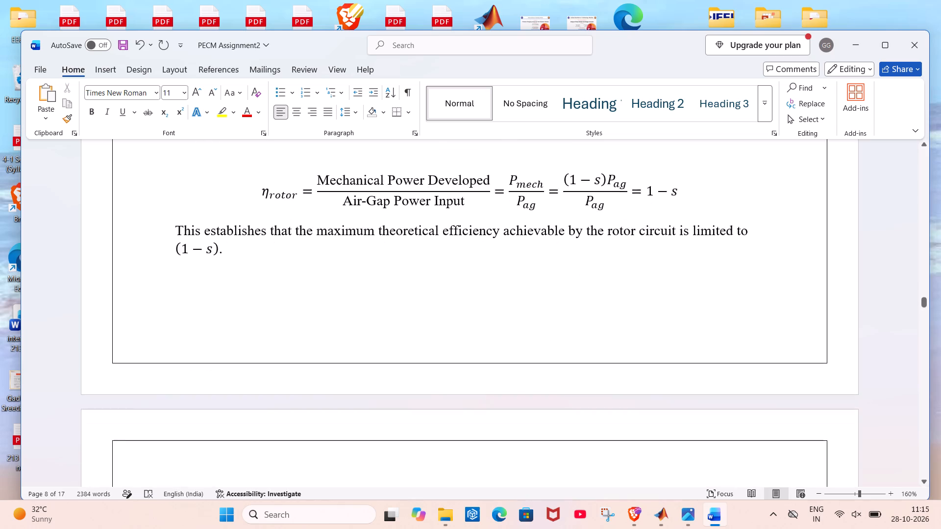
scroll(325, 329, "down", 3)
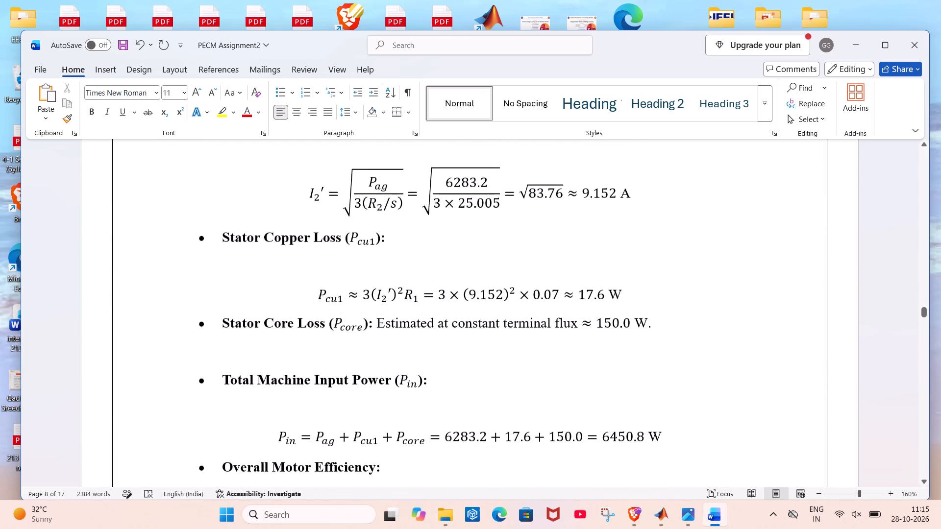
scroll(325, 329, "down", 2)
scroll(325, 329, "up", 1)
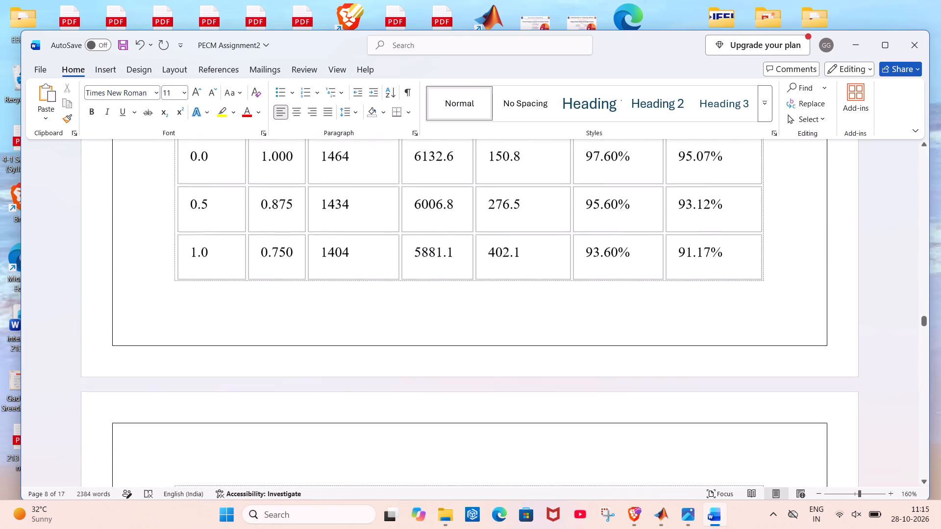
scroll(325, 329, "up", 2)
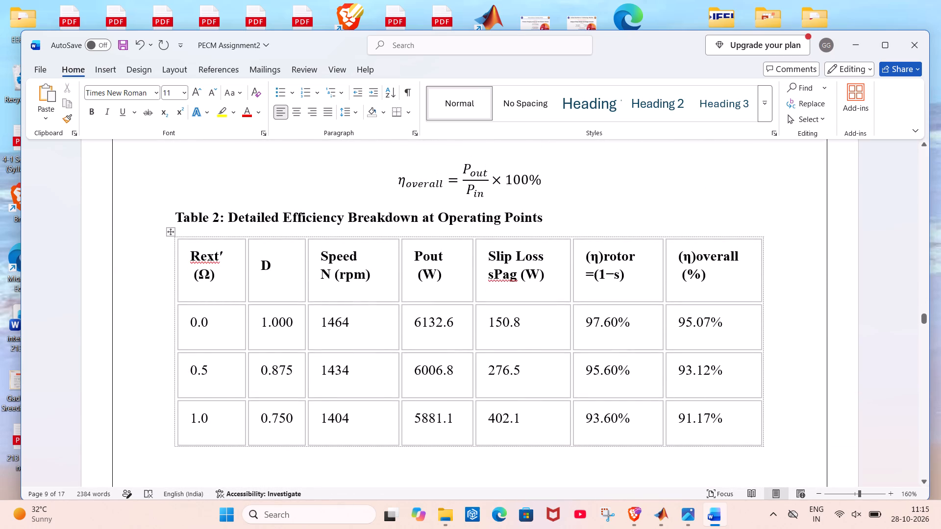
scroll(325, 329, "up", 3)
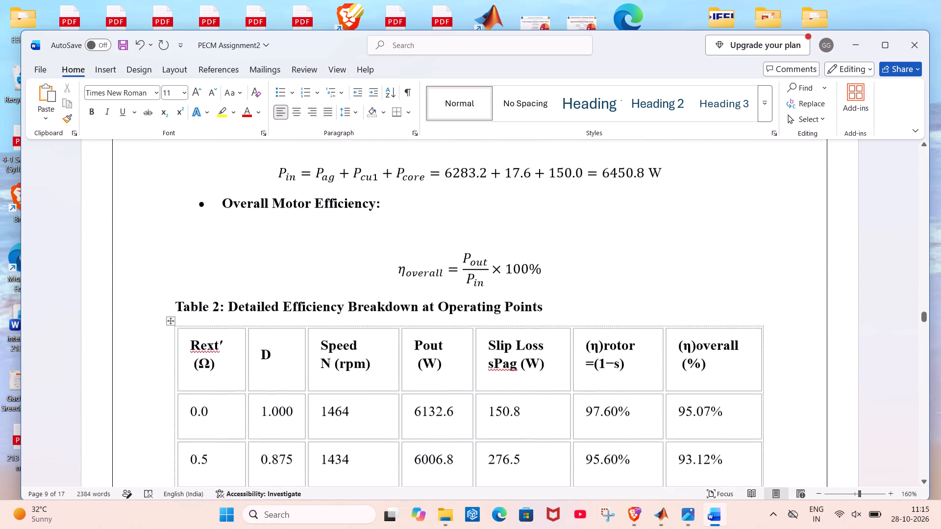
scroll(325, 329, "up", 1)
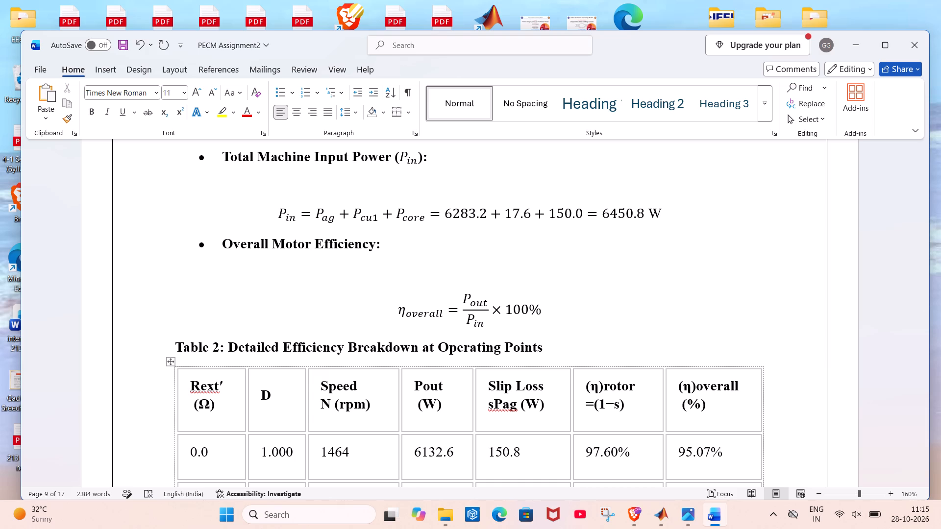
Review Table 2, its Interpretation paragraph, and discussion questions 5.1 and 5.2.
scroll(325, 329, "down", 1)
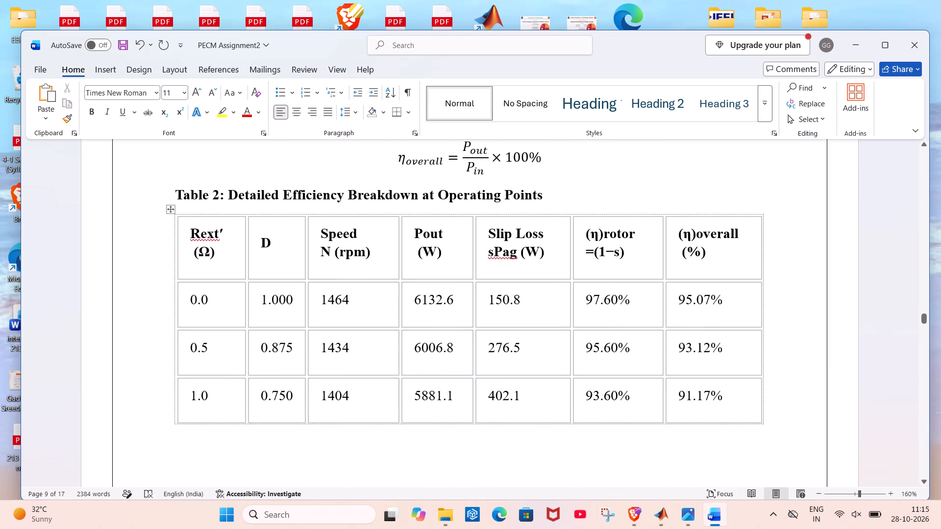
scroll(325, 329, "down", 2)
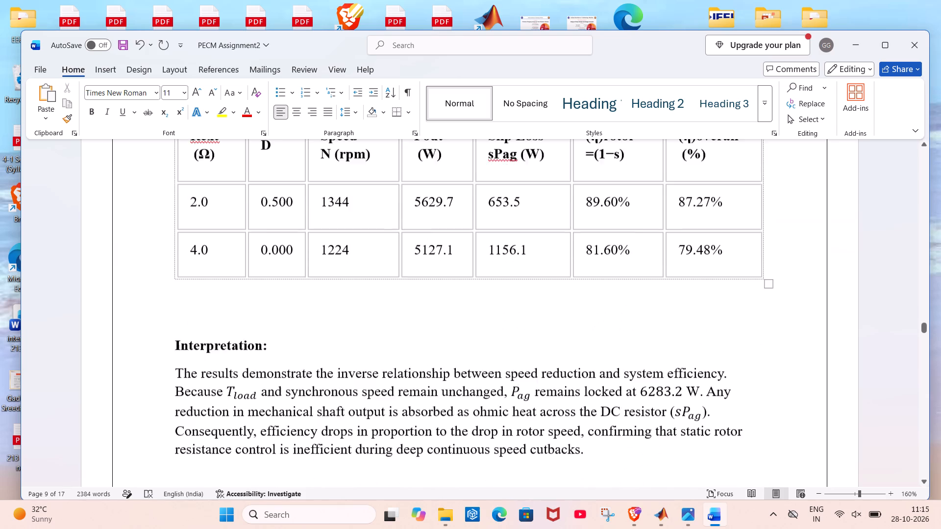
scroll(325, 329, "down", 2)
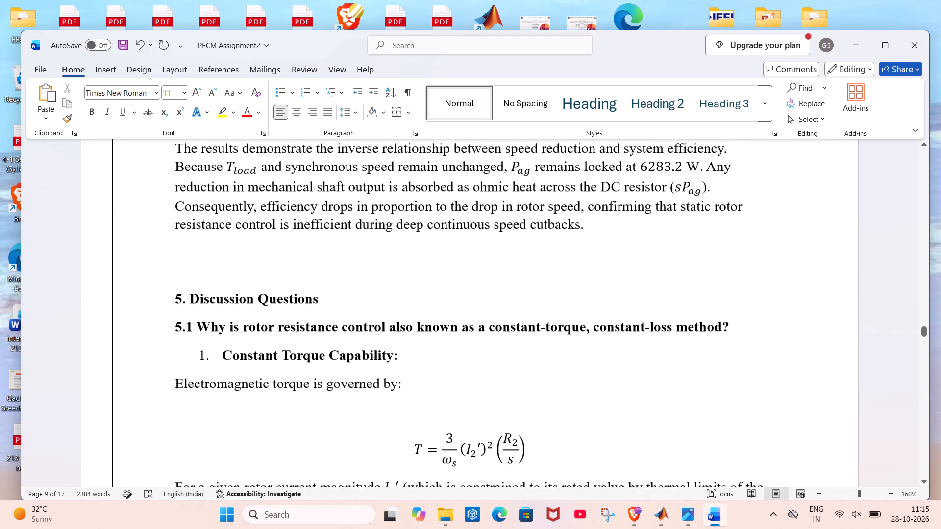
scroll(325, 329, "down", 1)
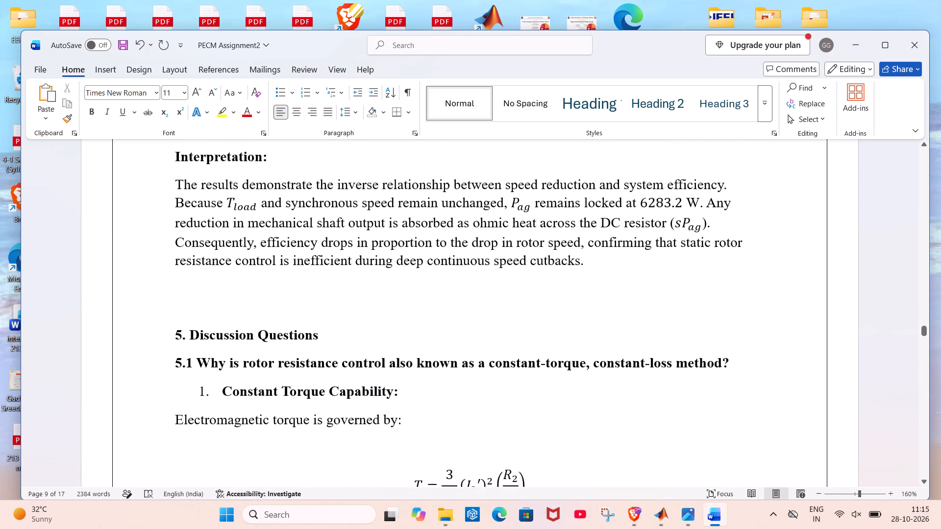
scroll(325, 329, "down", 1)
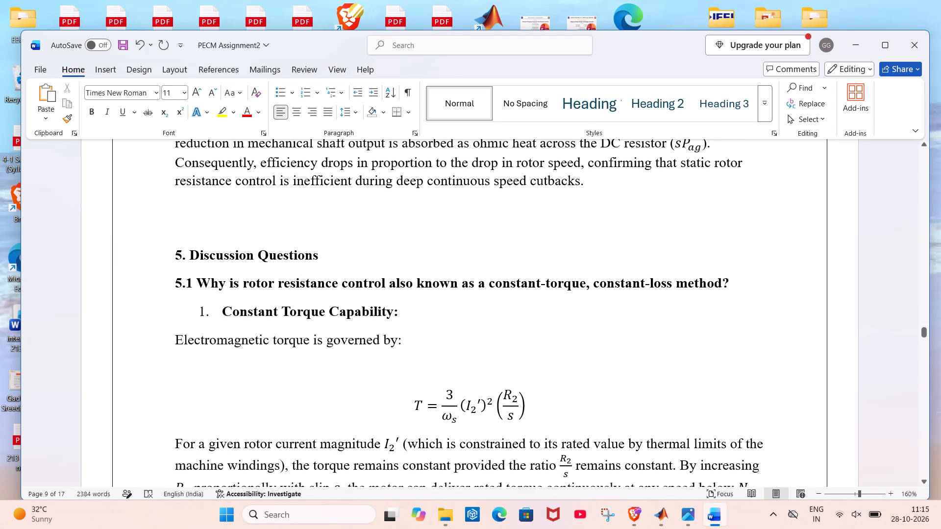
scroll(325, 329, "down", 1)
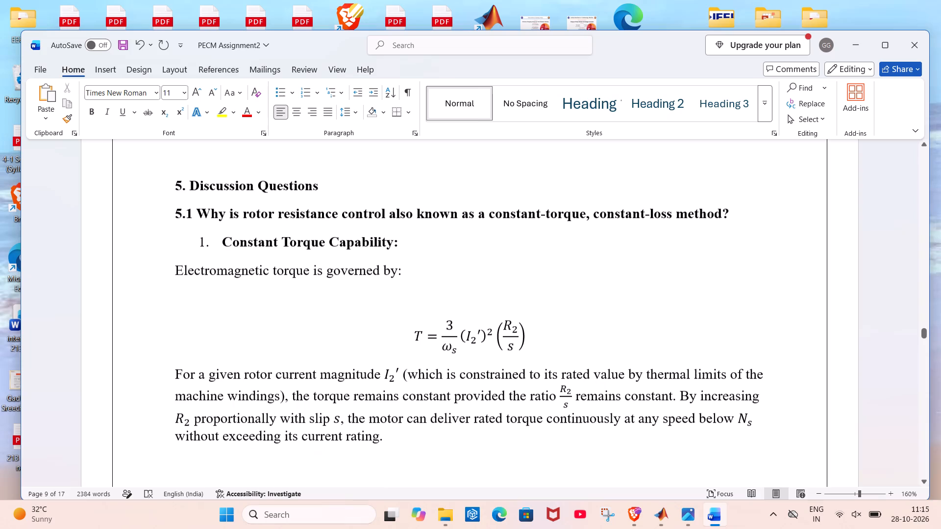
scroll(325, 329, "down", 1)
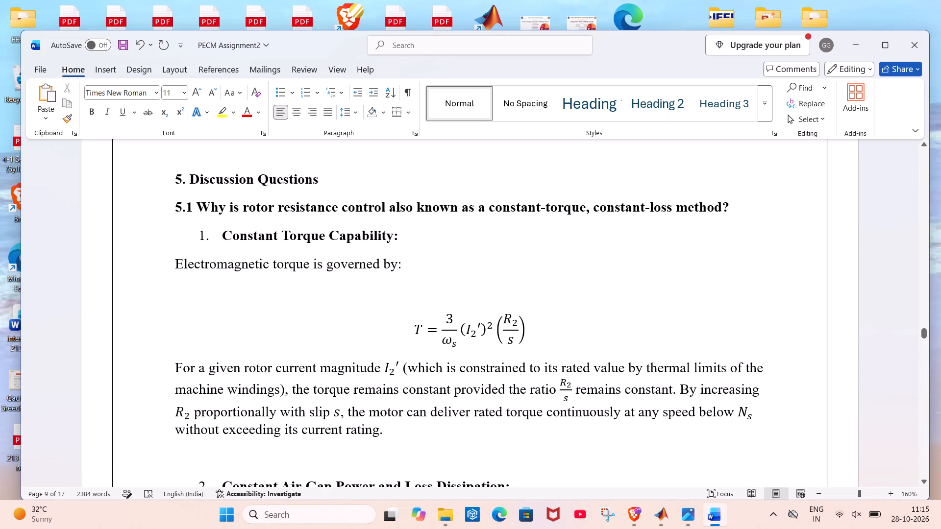
scroll(325, 329, "down", 1)
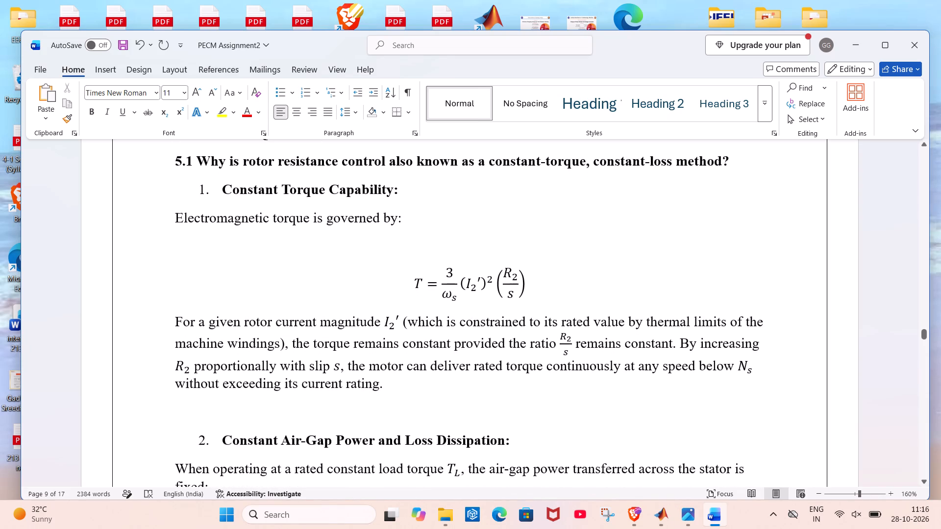
scroll(325, 329, "down", 2)
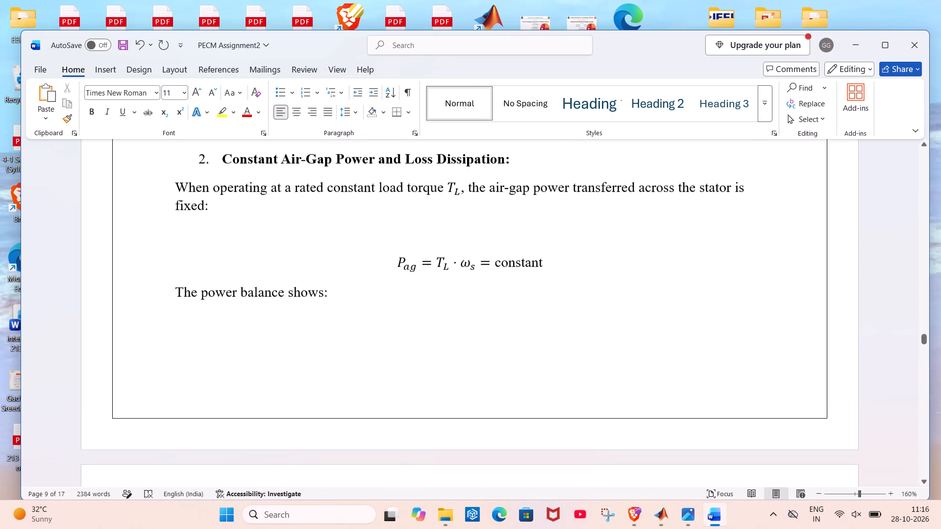
scroll(325, 329, "down", 1)
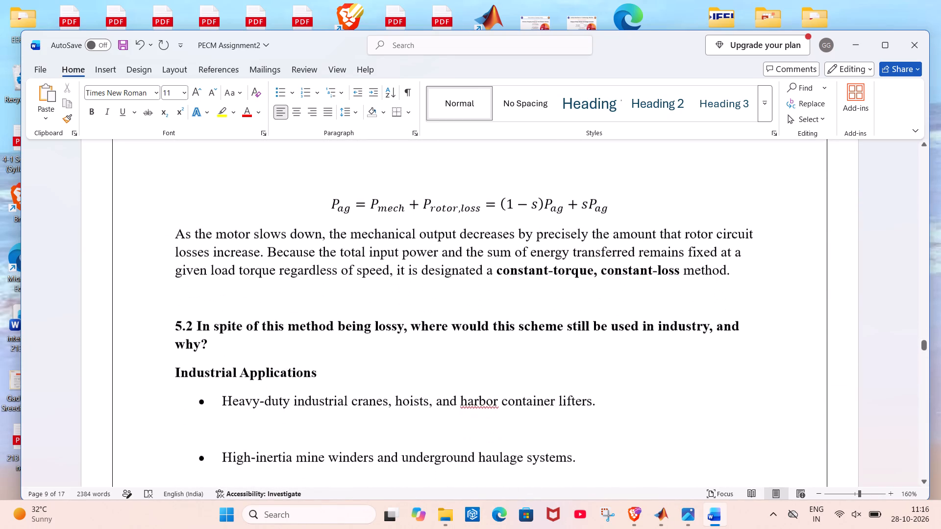
scroll(325, 329, "down", 2)
Remove the "5." prefix from the 5.1 question heading under "5. Discussion Questions" and indent the heading with two spaces.
scroll(325, 329, "up", 1)
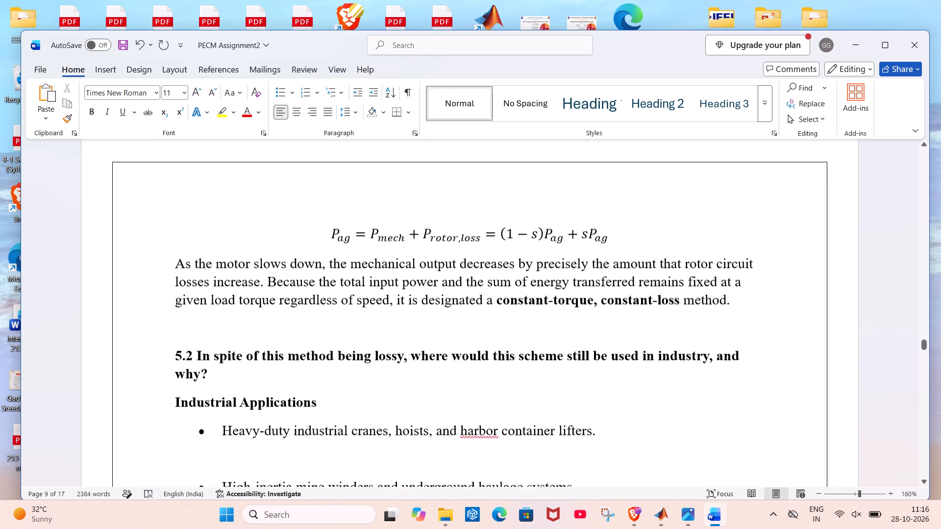
scroll(325, 329, "up", 3)
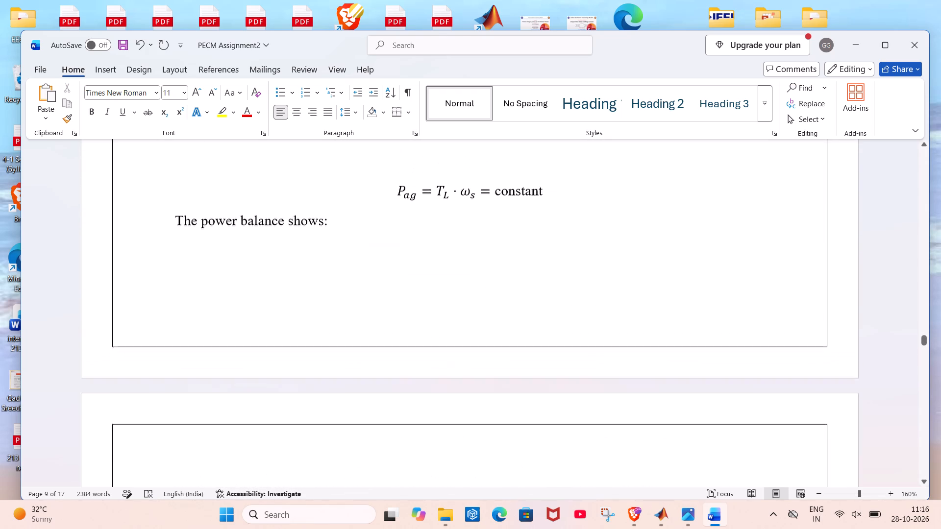
scroll(325, 329, "up", 2)
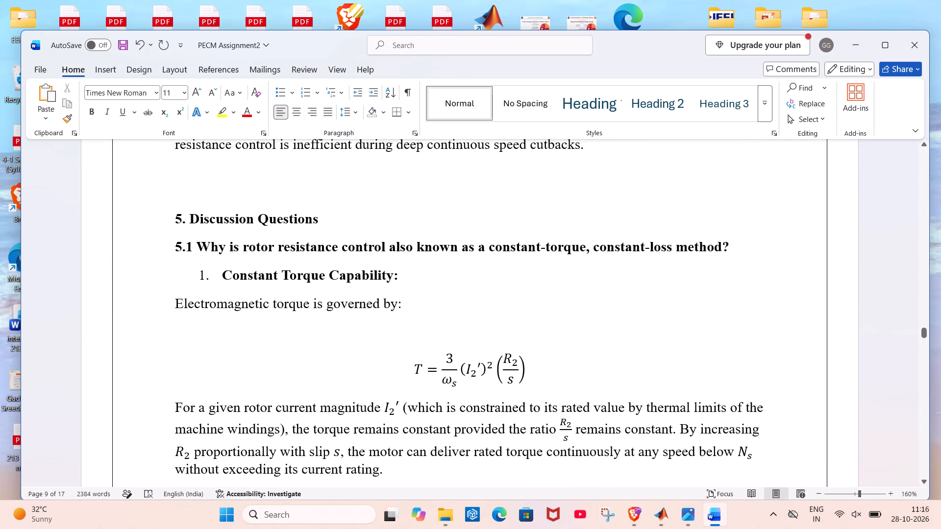
left_click(185, 250)
key("BackSpace")
key("BackSpace")
key("space")
key("space")
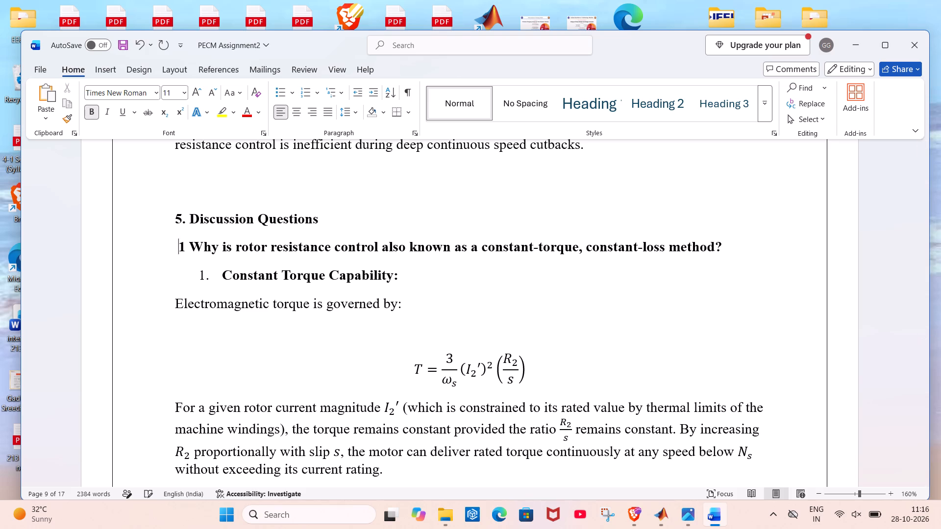
Indent the first discussion question heading by one more space and add a period after its number 1.
key("space")
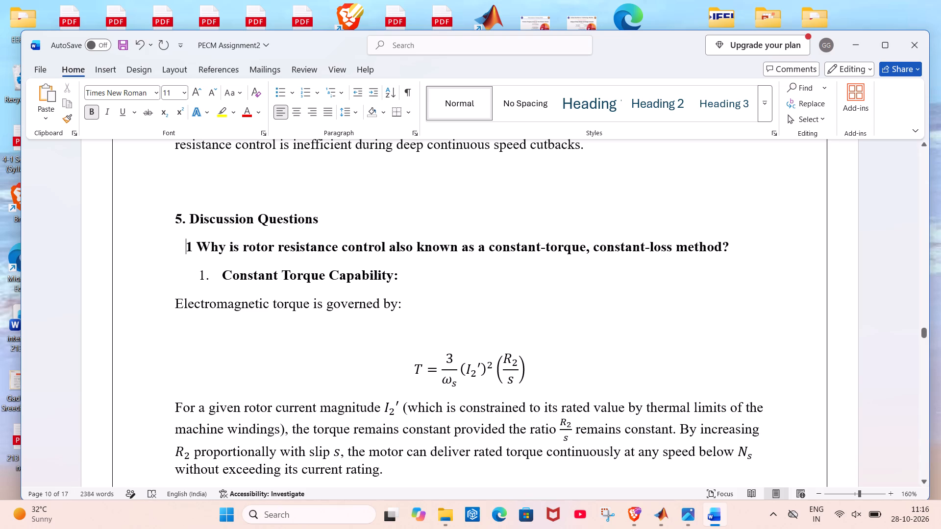
left_click(194, 249)
key("period")
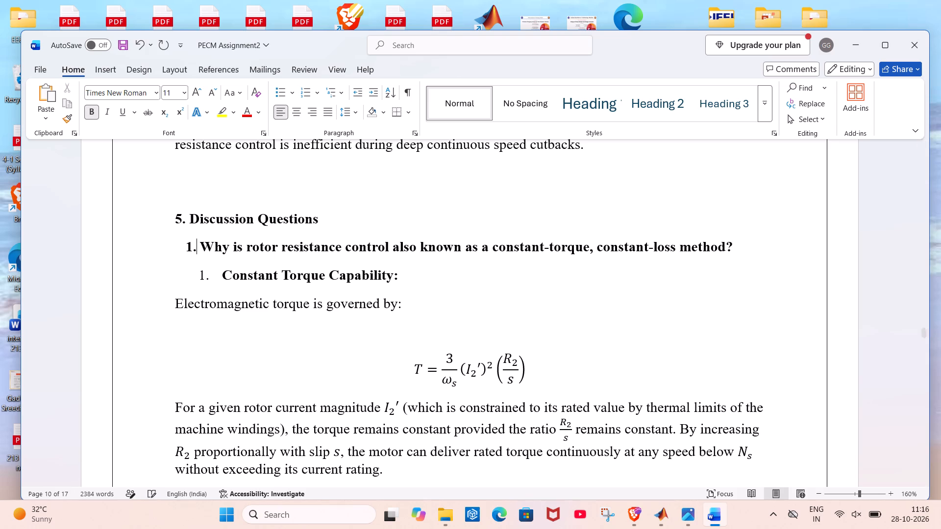
Renumber the 5.2 question heading as "2." and indent it with two spaces.
scroll(194, 249, "down", 5)
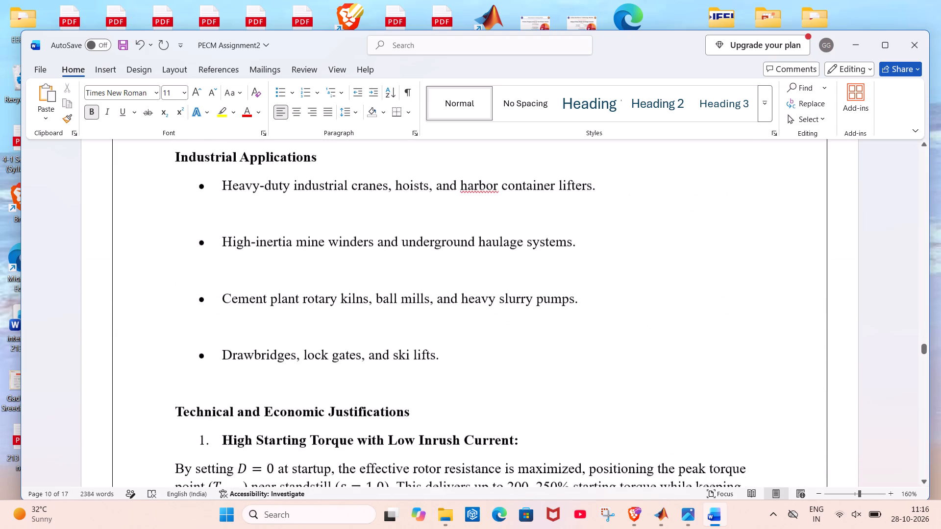
scroll(189, 266, "up", 1)
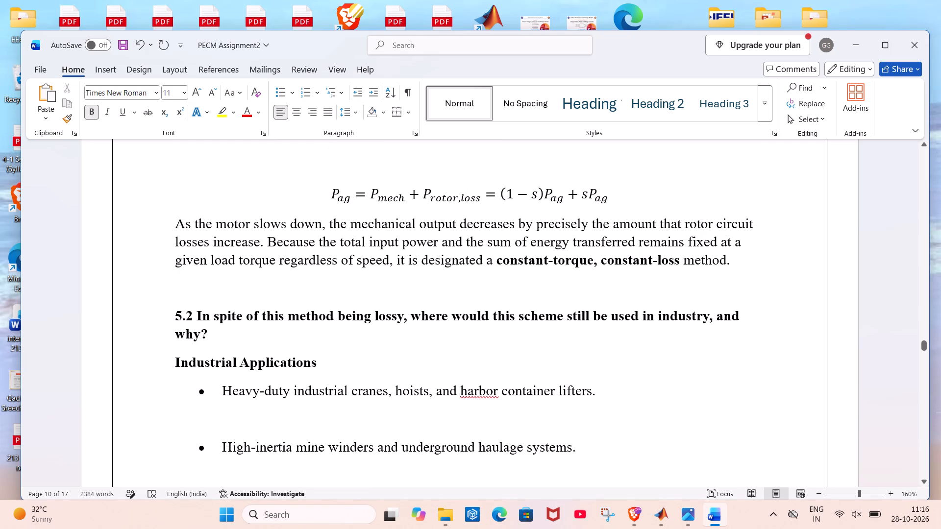
left_click(185, 317)
key("BackSpace")
key("BackSpace")
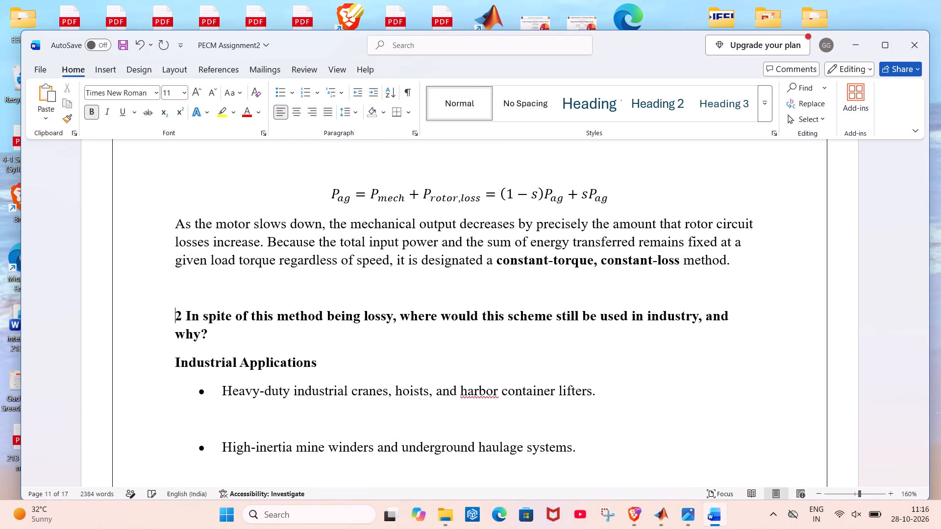
key("space")
key("space")
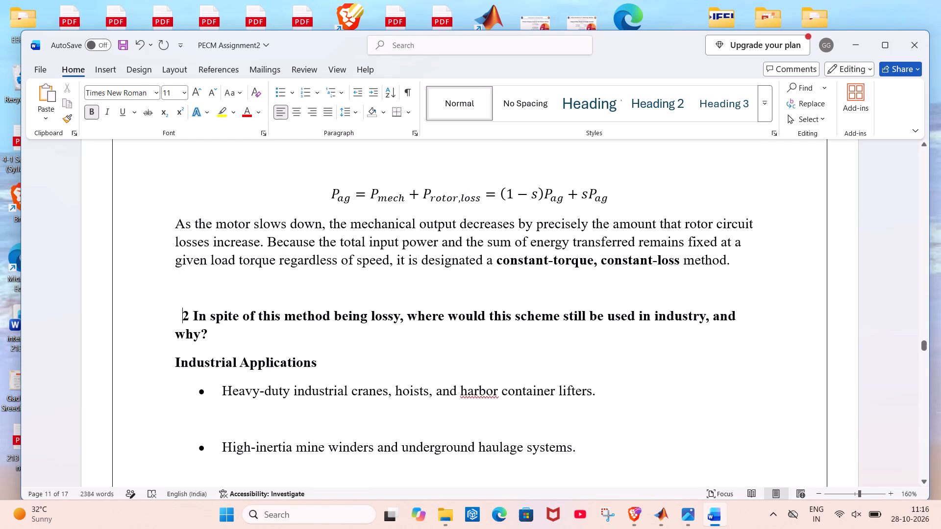
left_click(192, 316)
key("Left")
key("period")
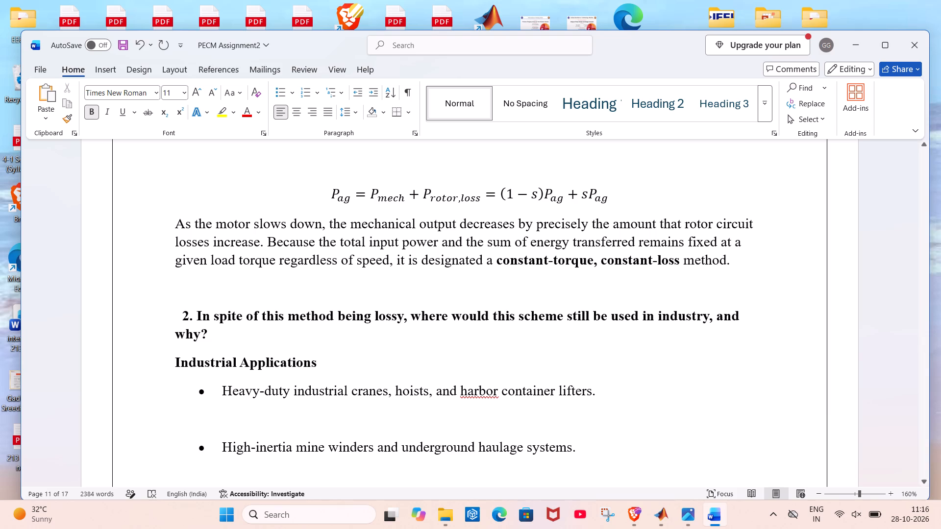
Review the answer to question 2, covering the Industrial Applications and the Technical and Economic Justifications.
scroll(229, 339, "down", 3)
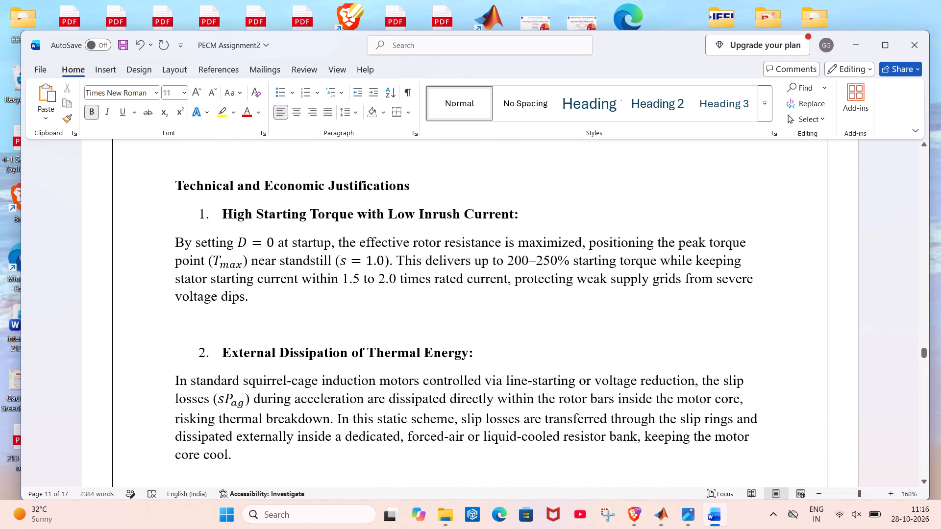
scroll(229, 339, "down", 1)
scroll(229, 339, "up", 1)
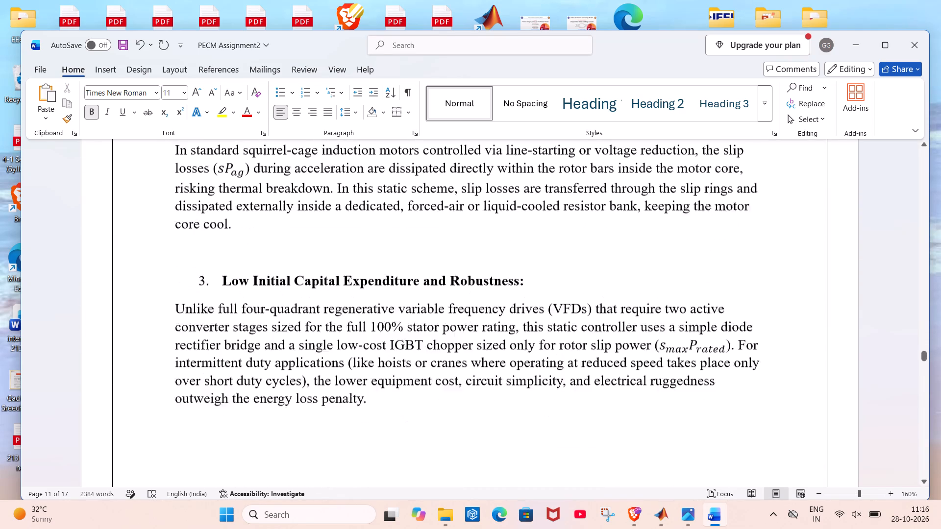
scroll(229, 339, "up", 2)
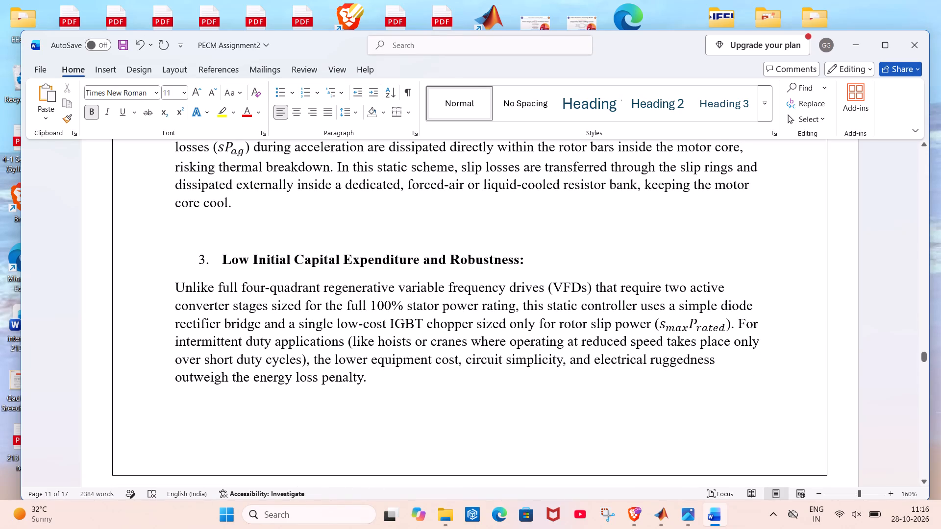
scroll(229, 339, "up", 3)
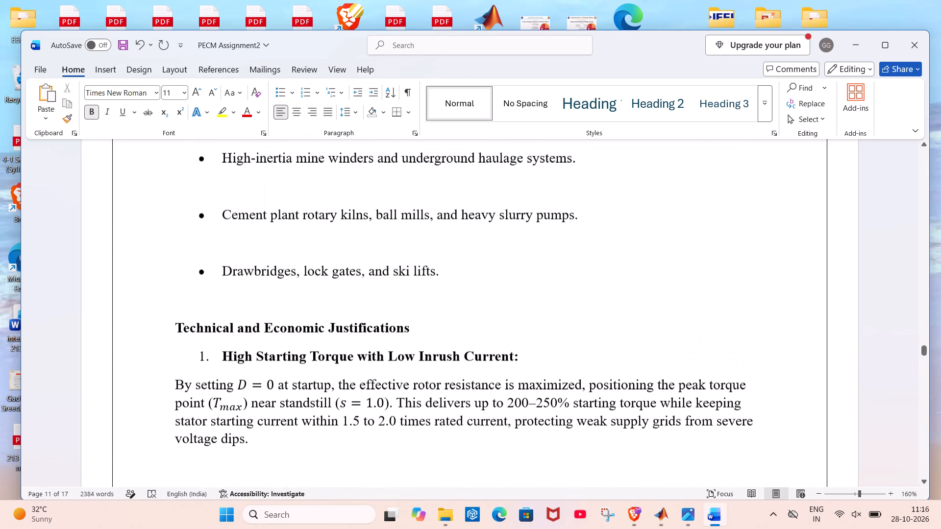
scroll(229, 339, "up", 1)
scroll(229, 339, "down", 1)
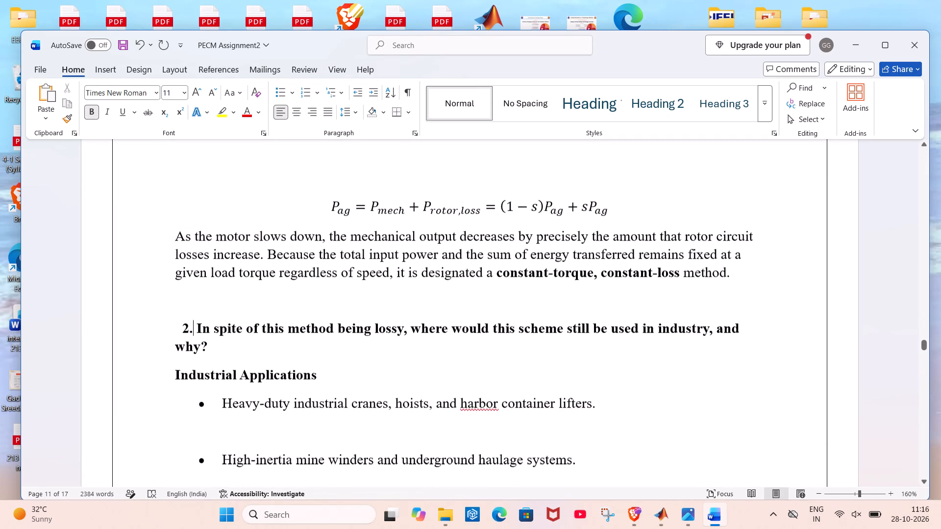
scroll(229, 339, "down", 1)
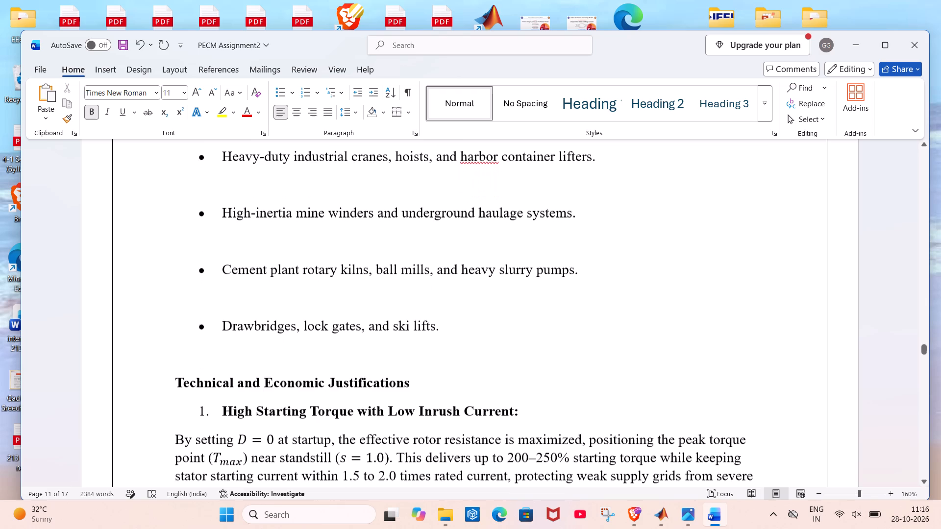
scroll(229, 339, "down", 1)
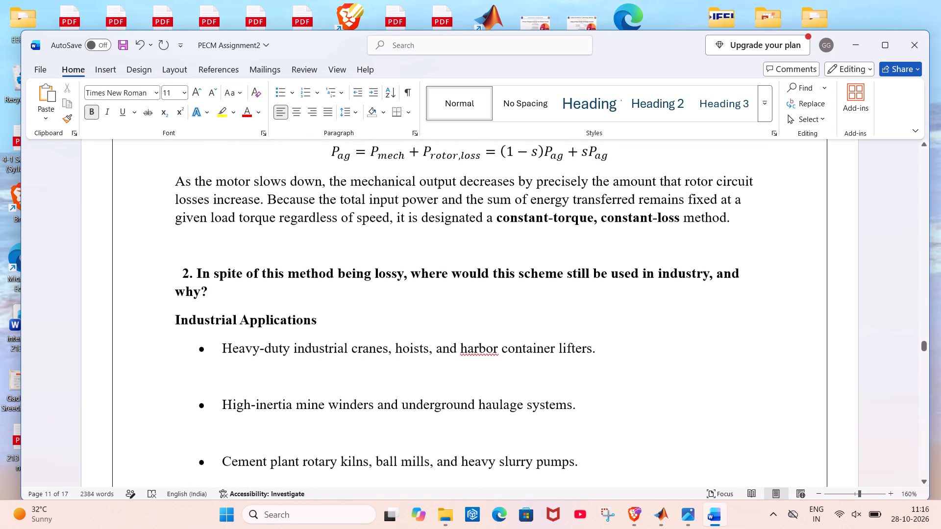
scroll(229, 339, "down", 1)
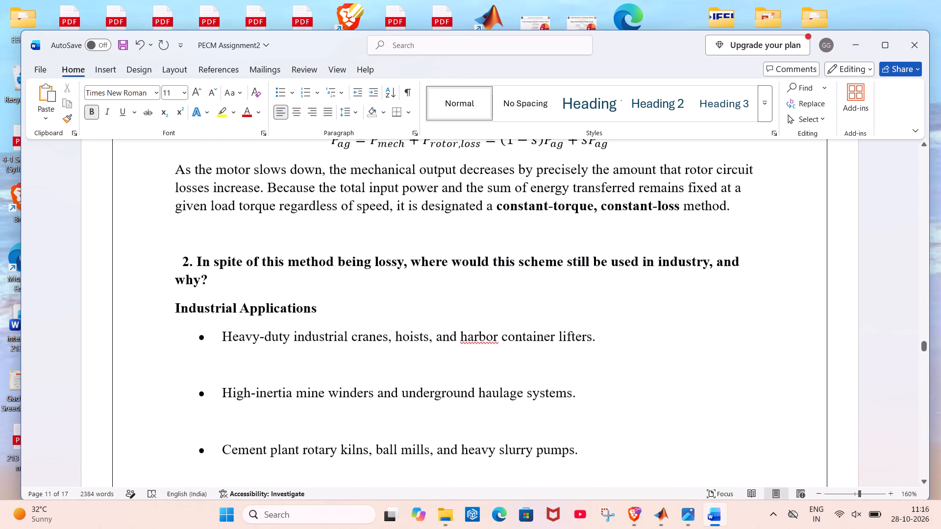
scroll(229, 339, "down", 1)
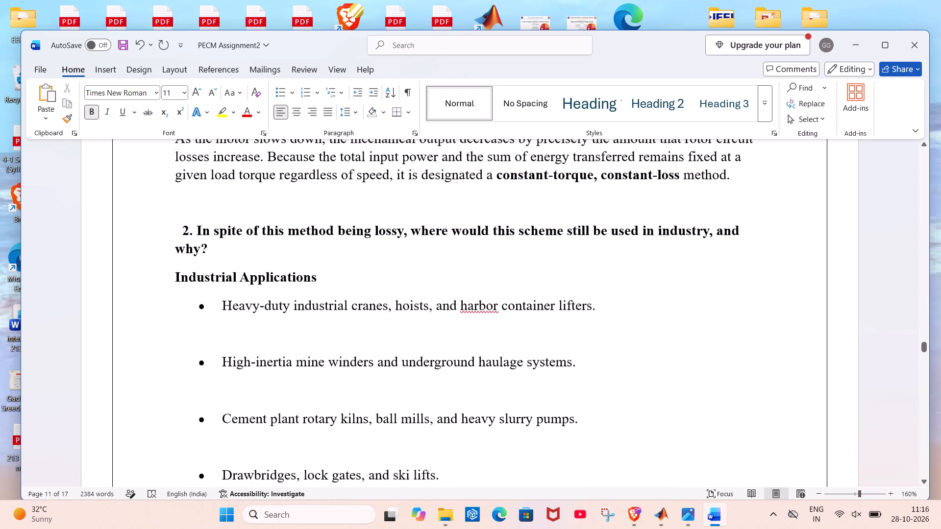
Delete the third justification, "Low Initial Capital Expenditure and Robustness", together with its whole paragraph.
scroll(229, 339, "down", 2)
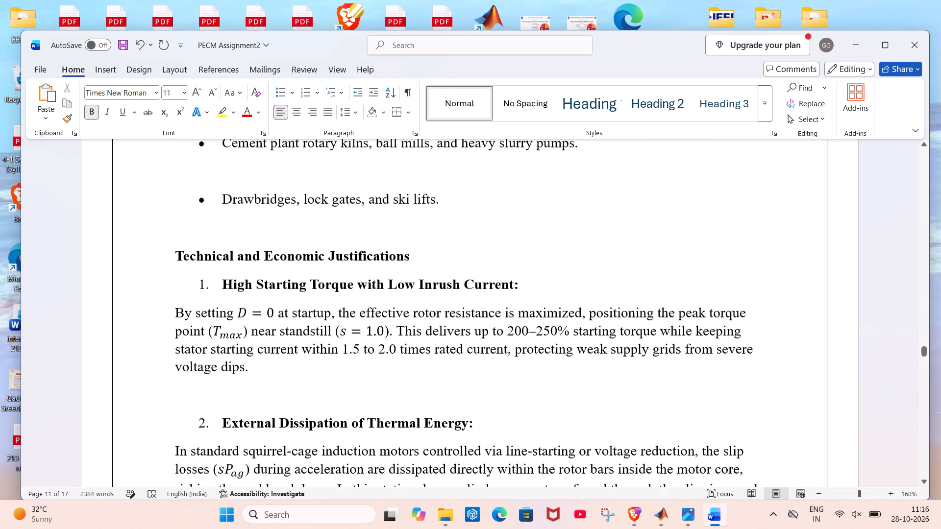
scroll(229, 339, "down", 2)
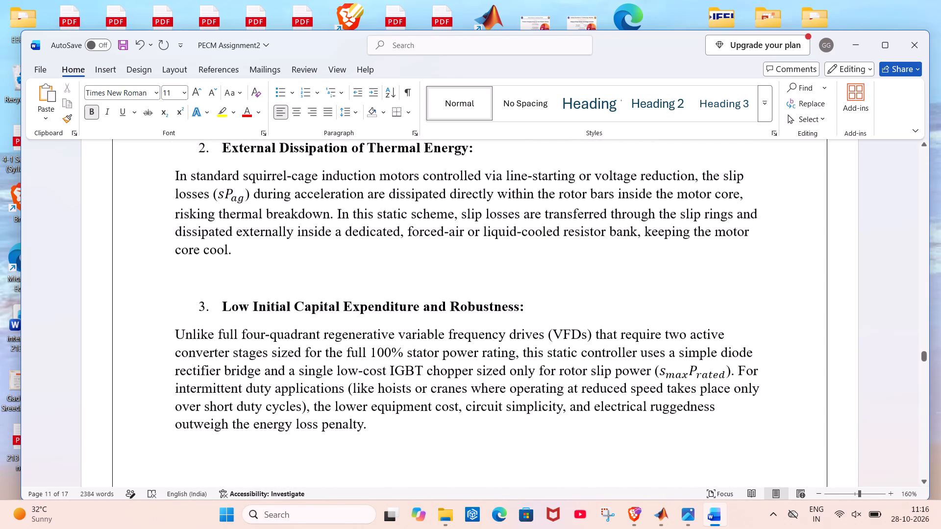
left_click_drag(192, 299, 382, 407)
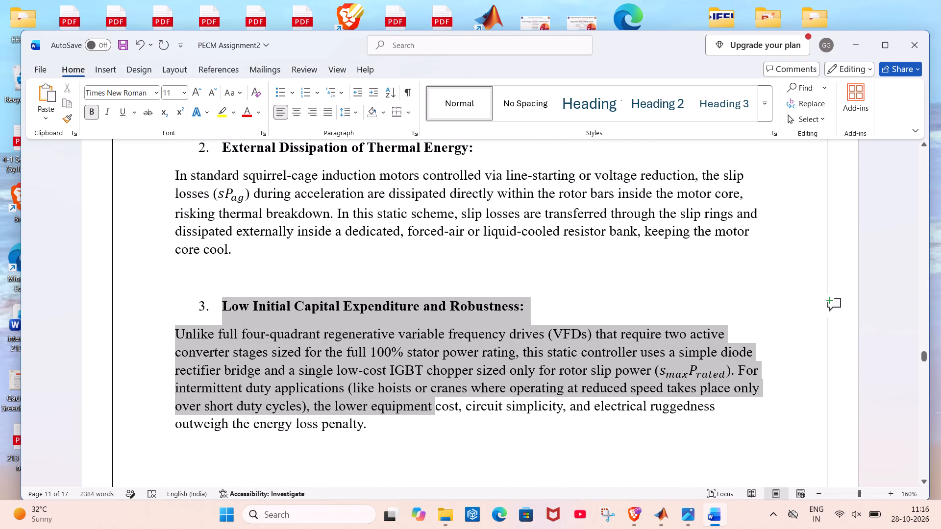
left_click_drag(382, 407, 380, 426)
key("BackSpace")
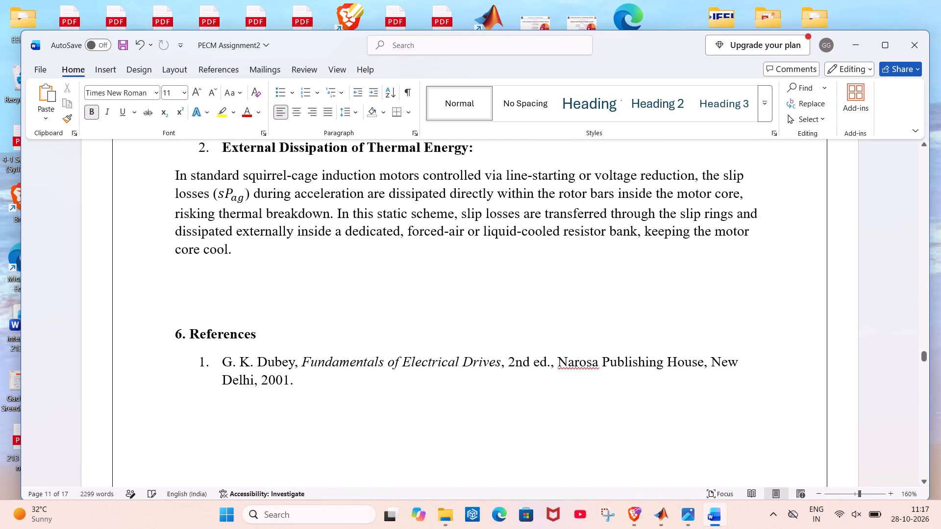
Insert five blank lines above the "6. References" heading to move it to the start of the following page.
scroll(380, 426, "down", 1)
scroll(380, 426, "up", 2)
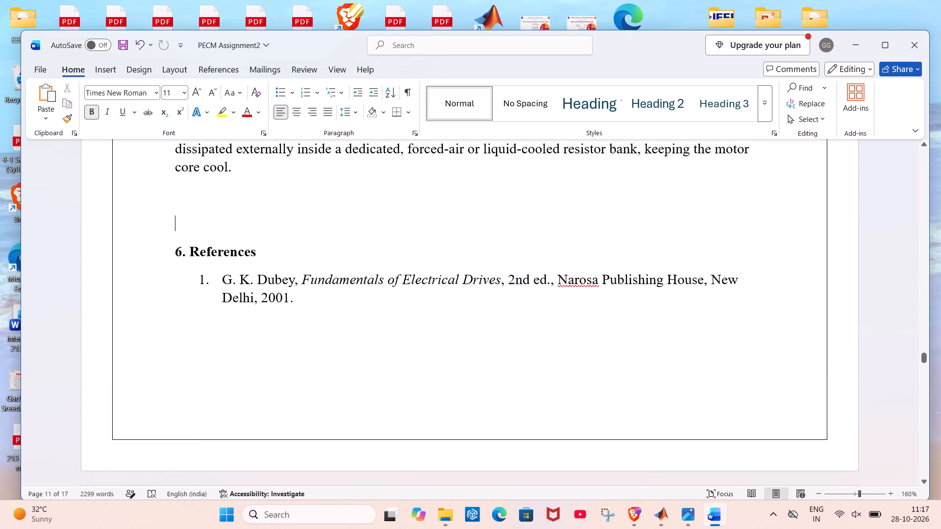
left_click(175, 262)
key("Return")
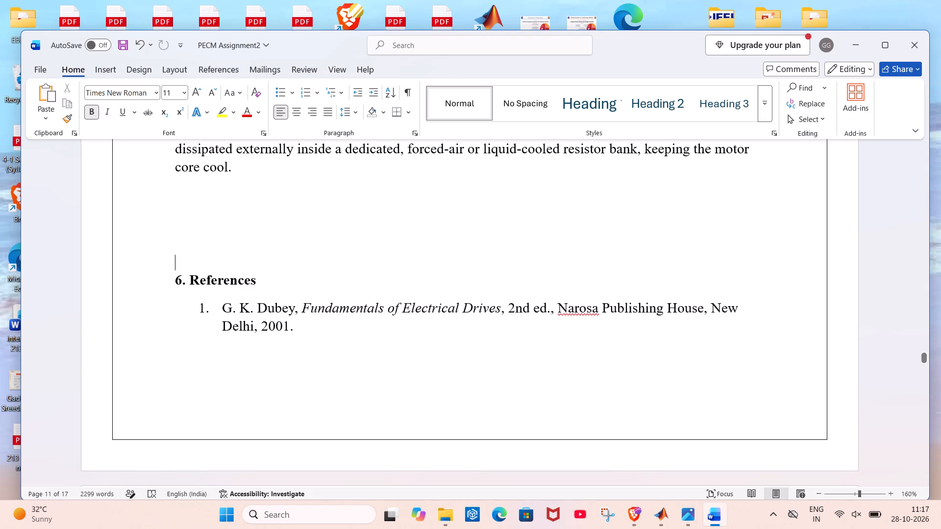
key("Return")
key("Return")
key("Return")
key("Return")
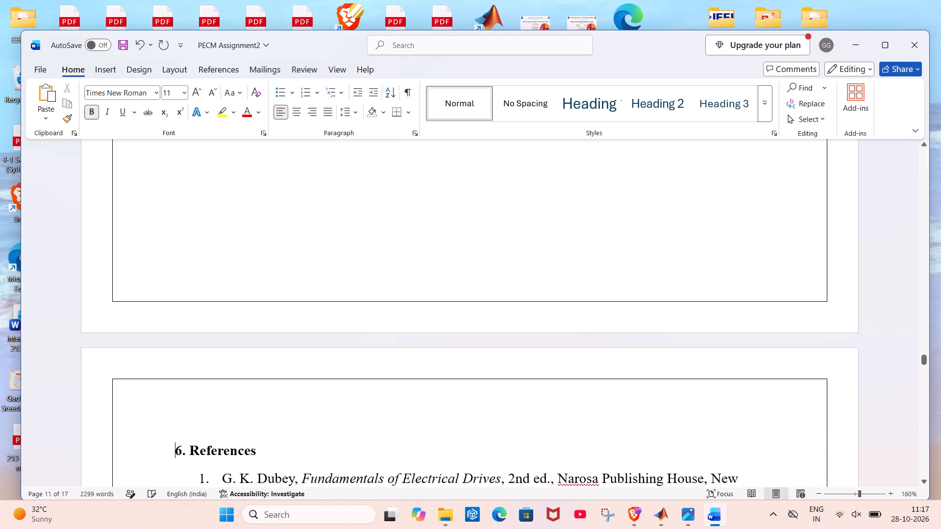
Delete all the old content after the reference list, from the rotor resistance control circuit diagram to the document's end.
scroll(175, 262, "down", 3)
scroll(175, 262, "up", 1)
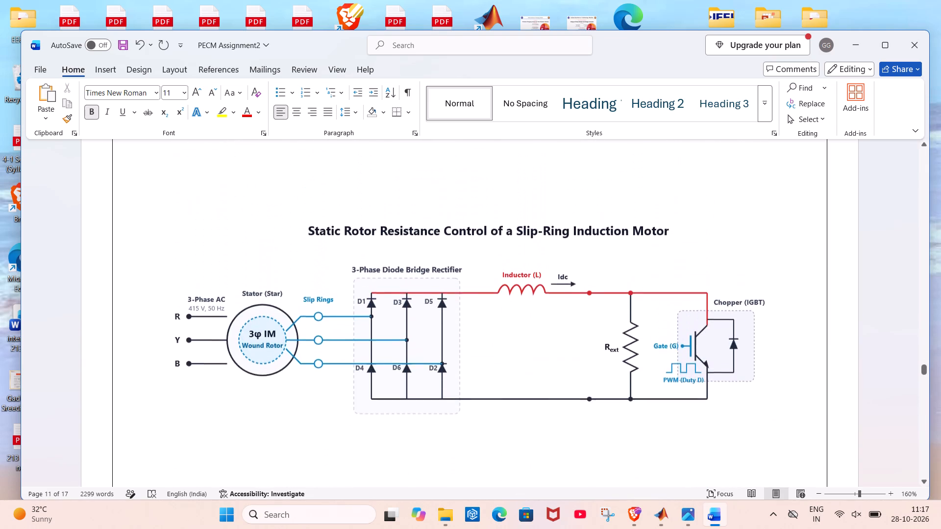
scroll(175, 262, "up", 1)
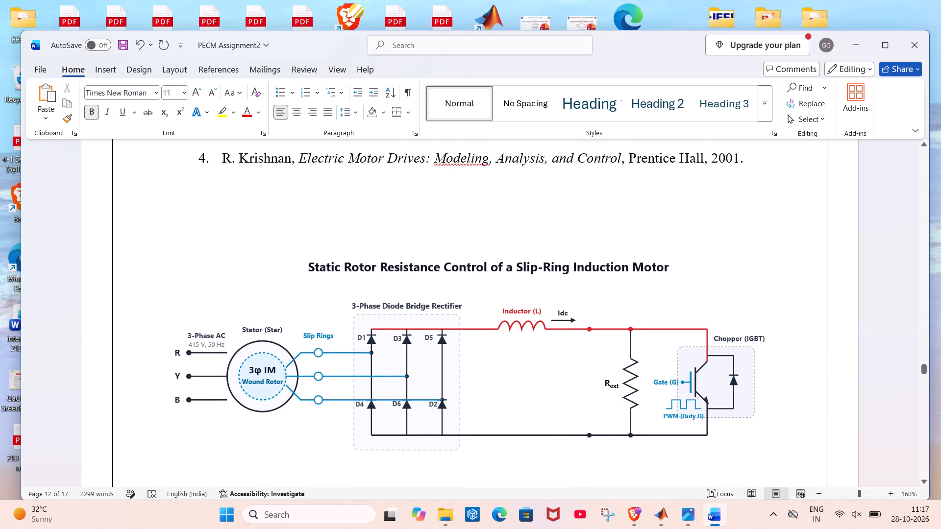
left_click_drag(214, 247, 658, 528)
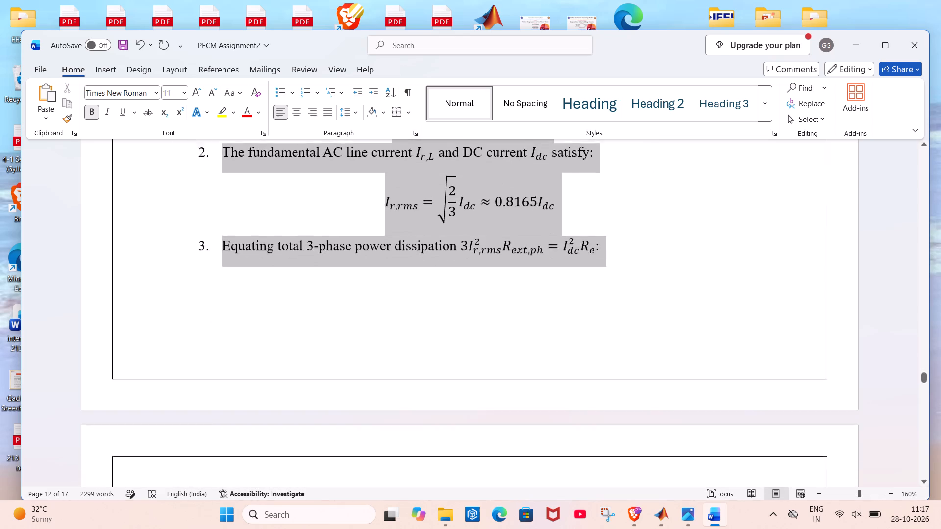
left_click_drag(658, 528, 940, 528)
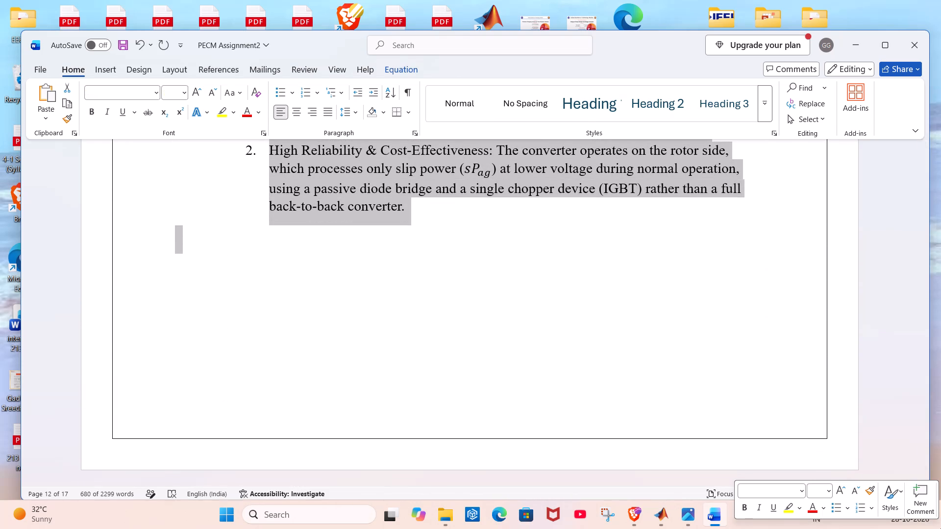
key("BackSpace")
Remove the list number from the "High Starting Torque with Low Inrush Current" heading under Technical and Economic Justifications.
scroll(940, 528, "up", 2)
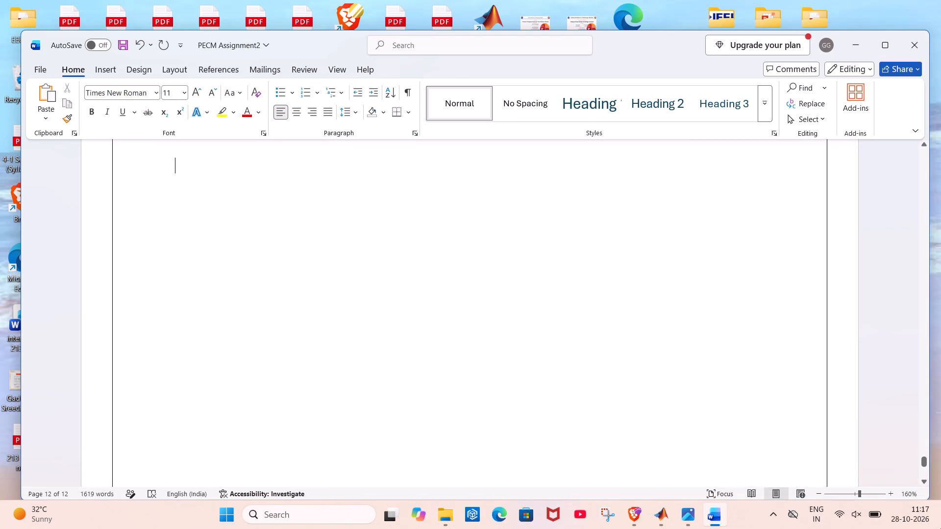
scroll(940, 528, "up", 6)
scroll(667, 346, "up", 2)
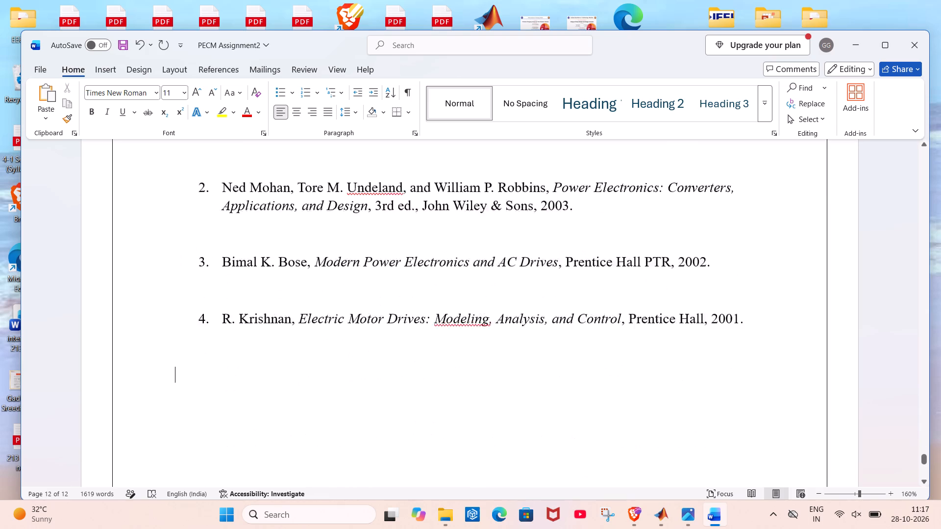
scroll(667, 346, "up", 2)
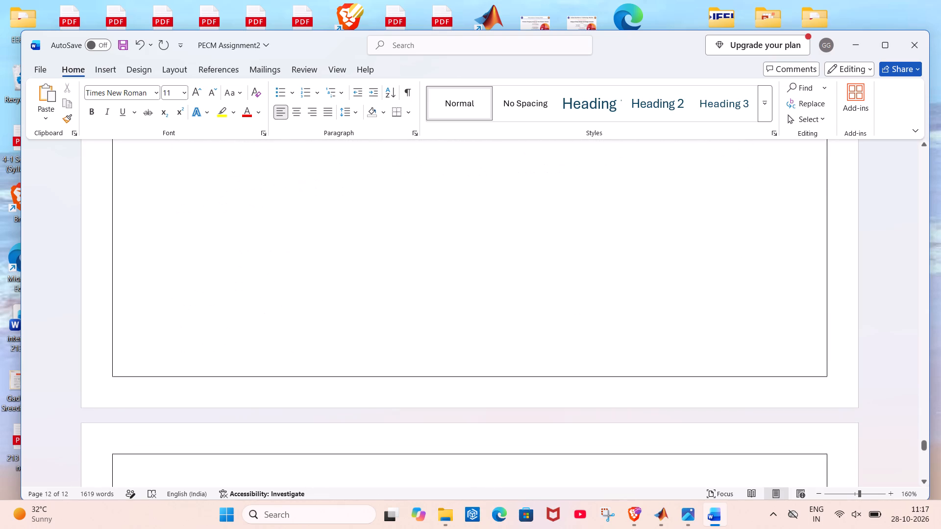
scroll(667, 346, "up", 2)
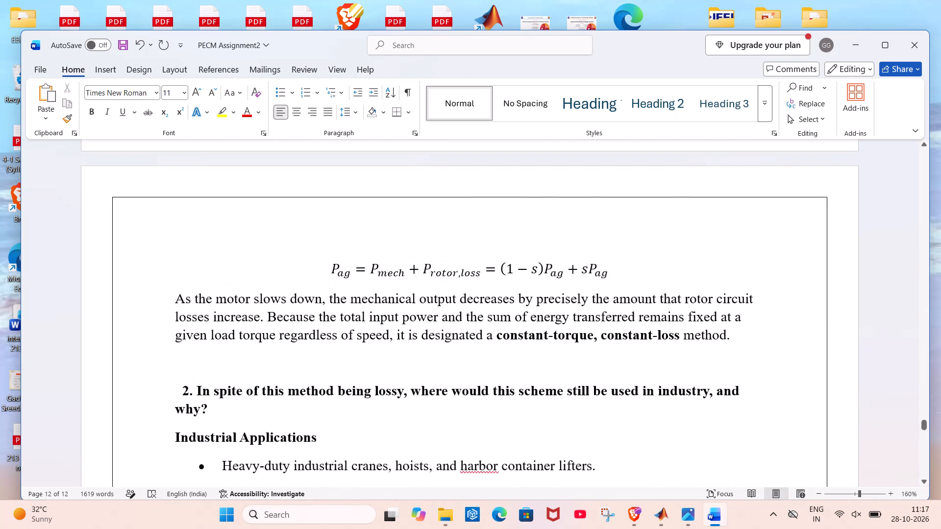
scroll(667, 346, "down", 1)
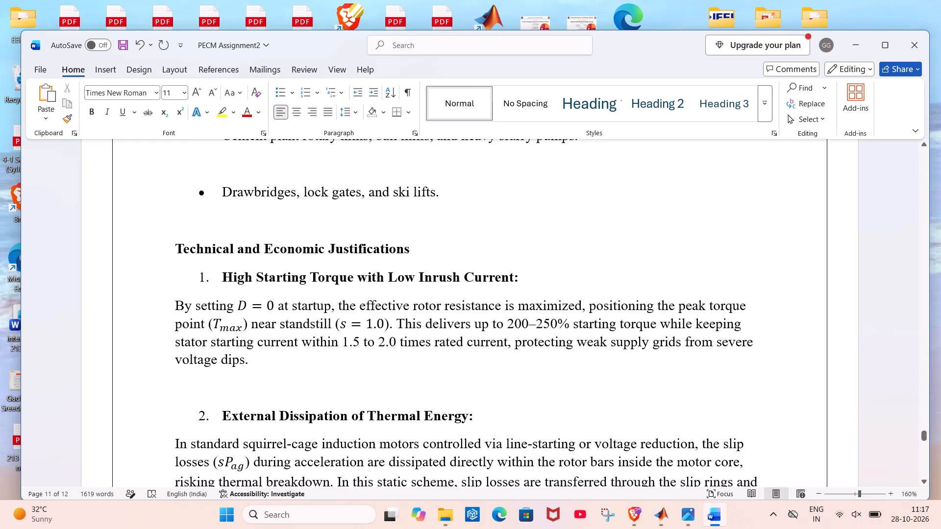
left_click(217, 281)
key("BackSpace")
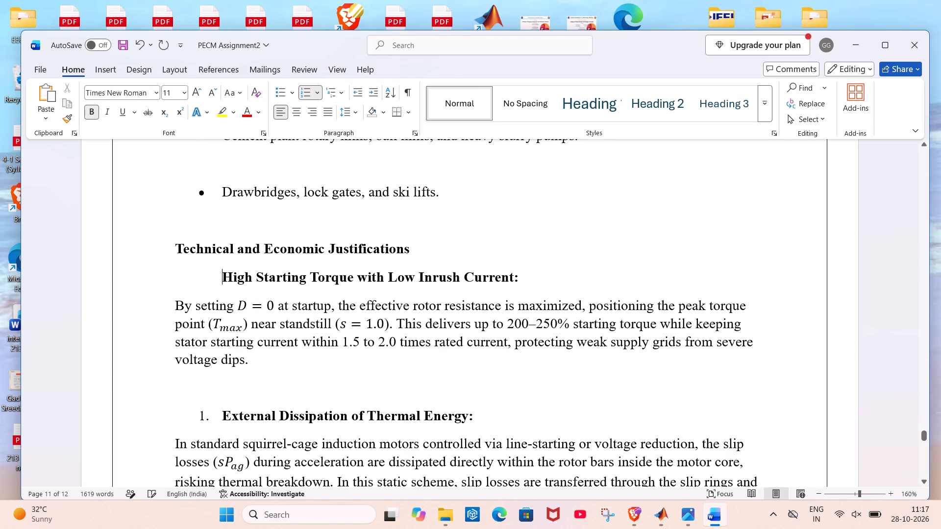
Remove the list number from the "External Dissipation of Thermal Energy" heading under Technical and Economic Justifications.
left_click(291, 93)
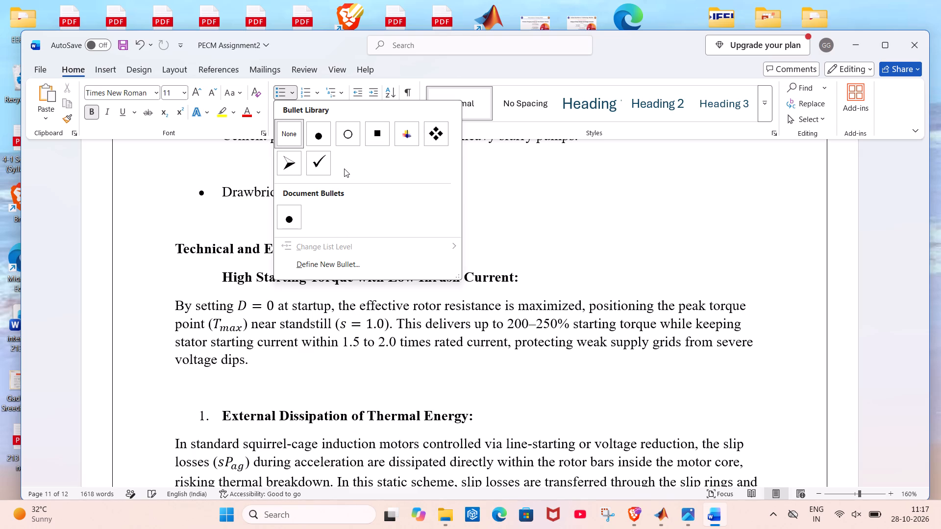
left_click(523, 245)
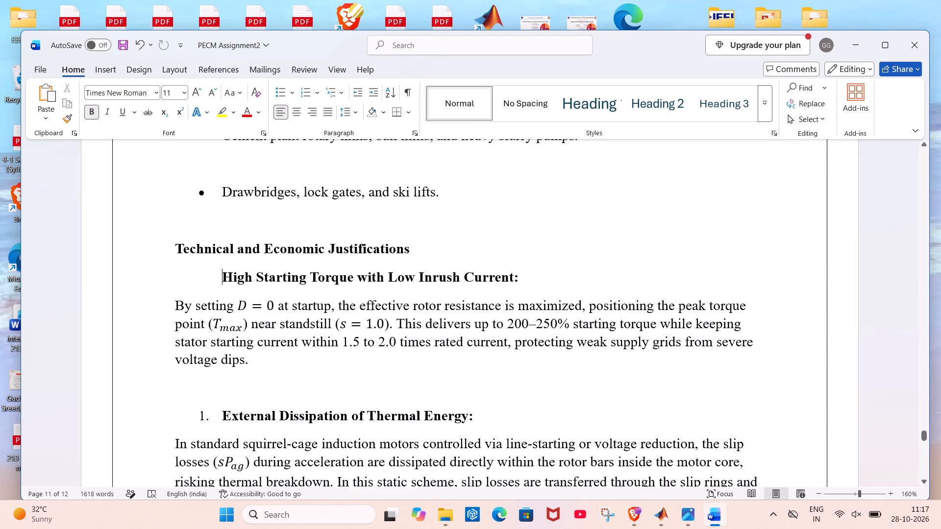
left_click(214, 421)
key("BackSpace")
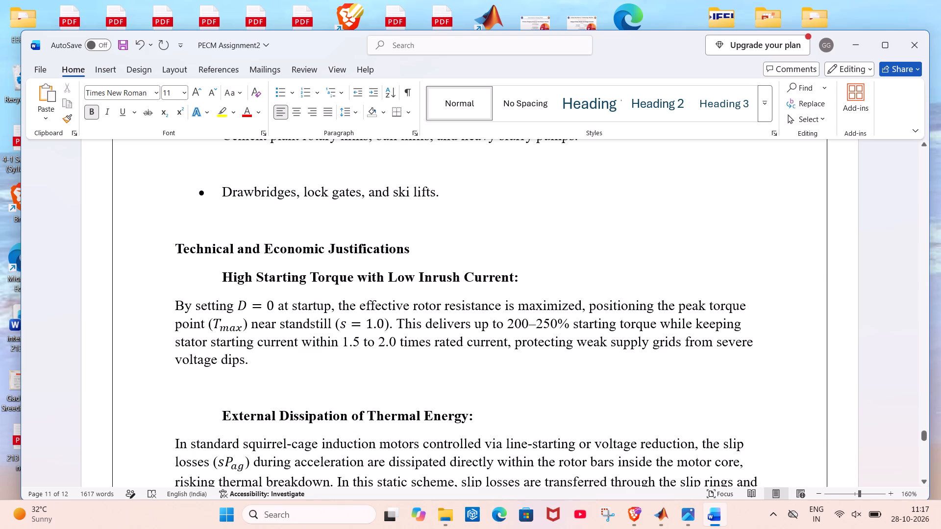
Replace the list number of the "Constant Torque Capability" heading under Discussion Questions with a solid round bullet.
scroll(190, 392, "down", 1)
scroll(190, 392, "up", 2)
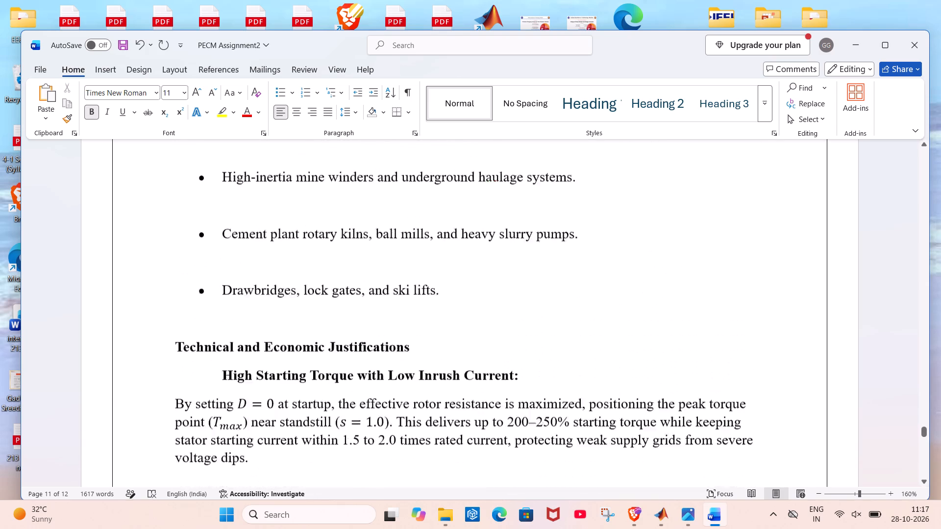
scroll(190, 392, "up", 1)
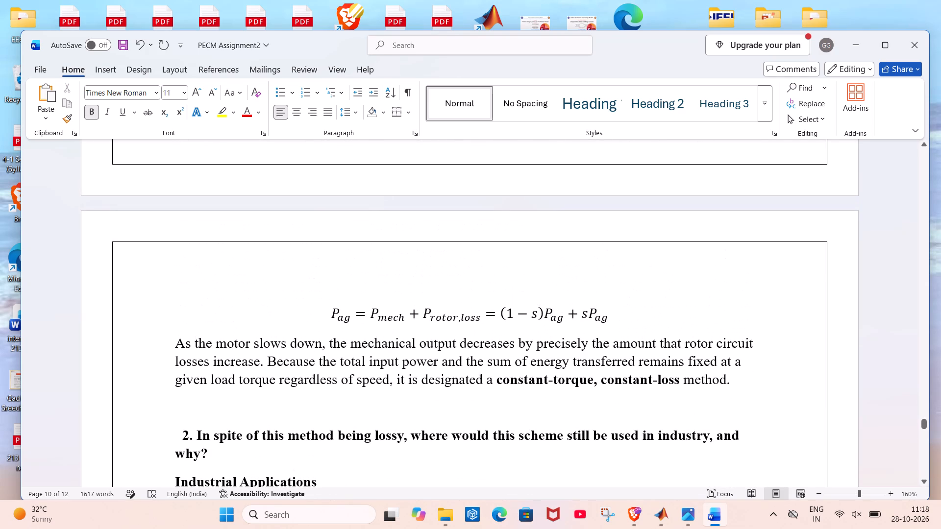
scroll(190, 392, "up", 2)
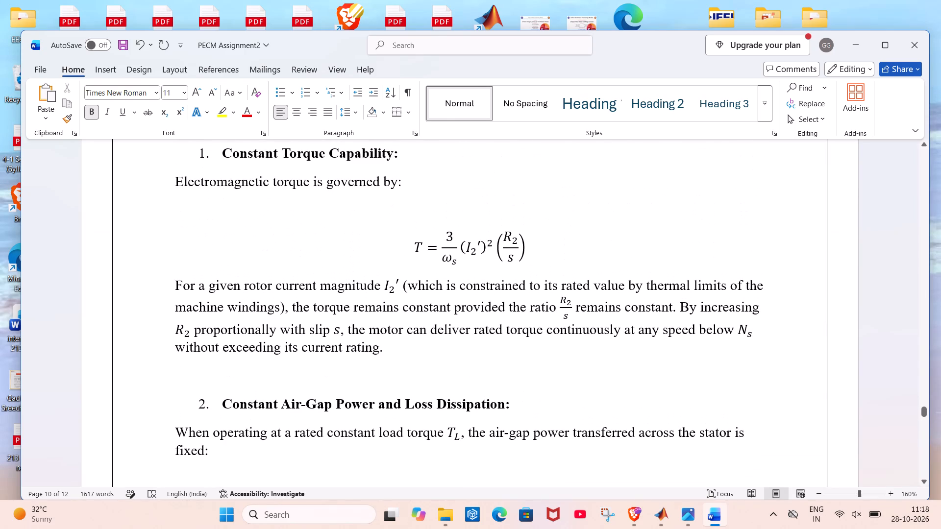
scroll(218, 413, "up", 1)
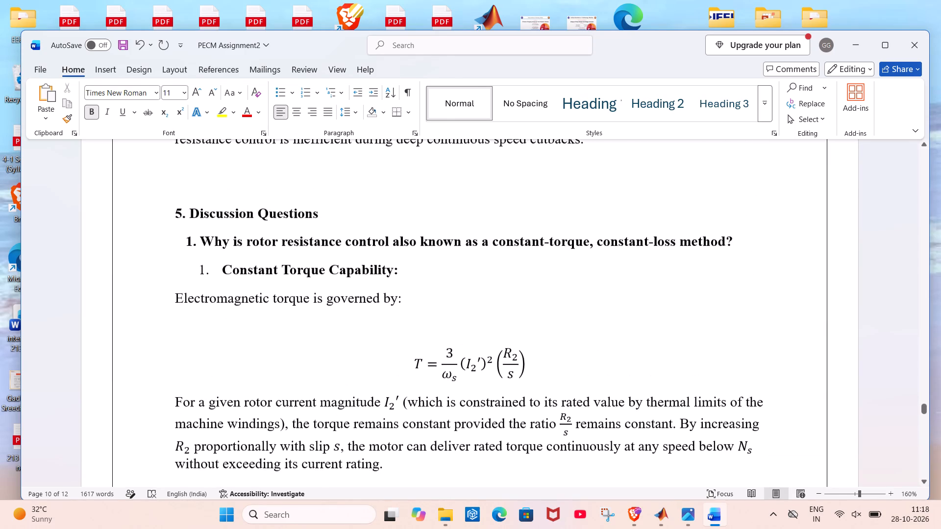
scroll(218, 413, "up", 1)
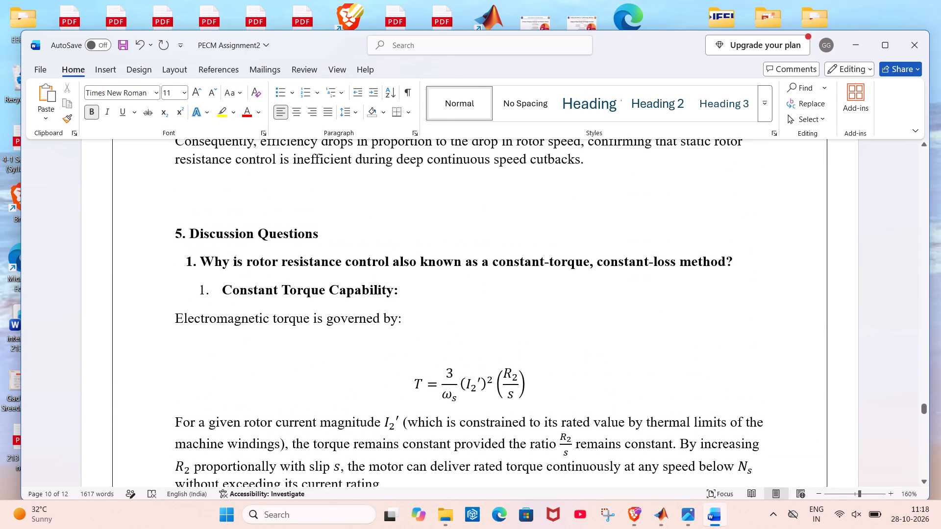
left_click(213, 297)
key("BackSpace")
left_click(292, 91)
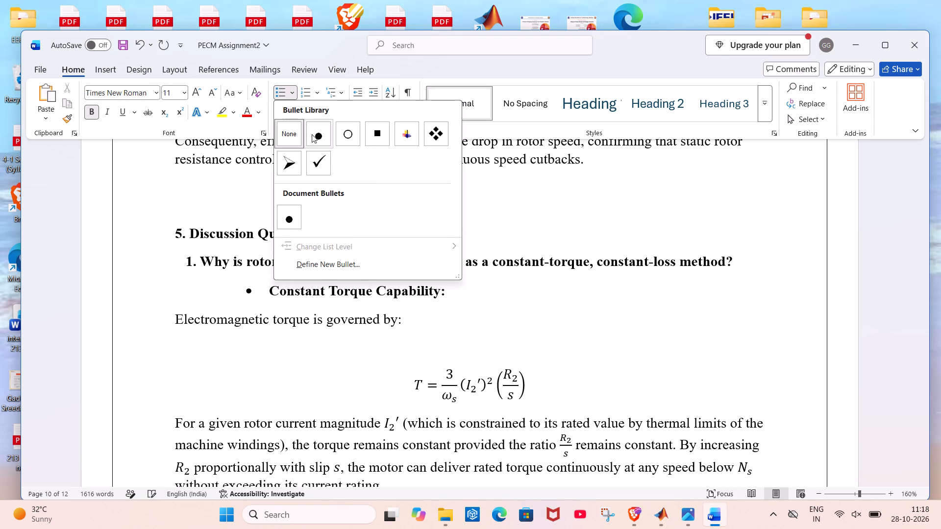
left_click(313, 136)
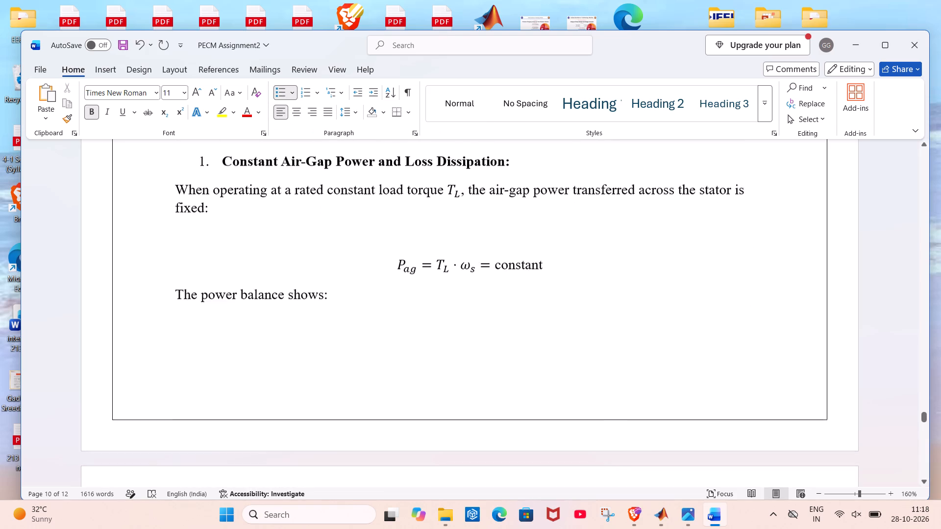
Clear the bullet and indent from "Constant Torque Capability" and reapply the solid round bullet at the smaller list indent.
left_click(238, 189)
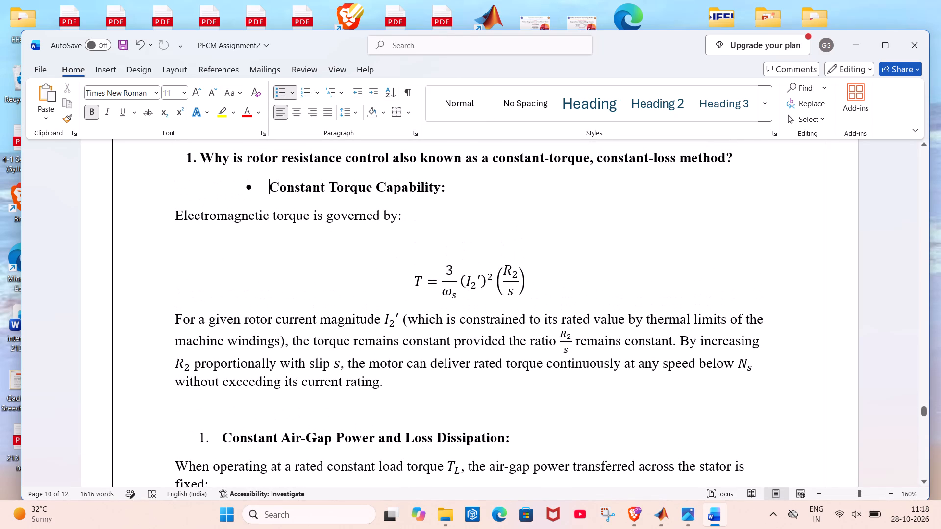
key("BackSpace")
key("BackSpace")
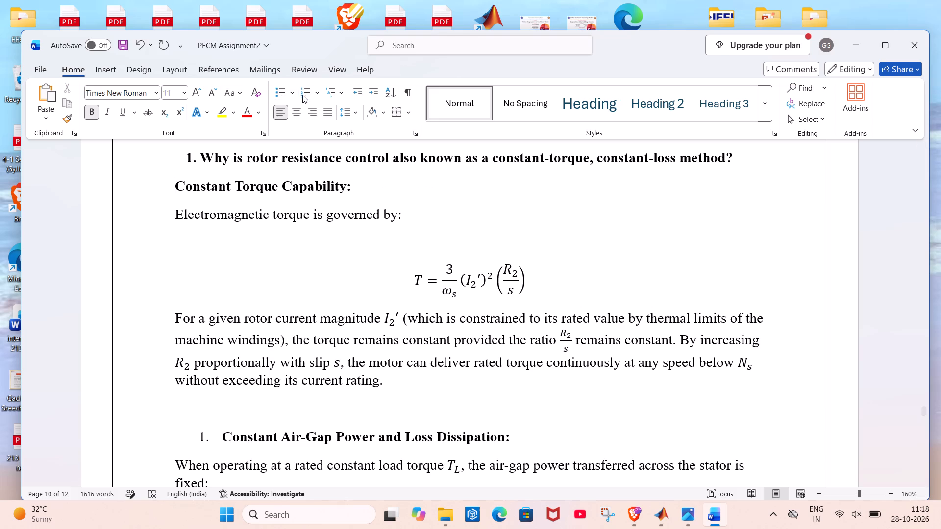
left_click_drag(294, 90, 291, 138)
left_click(291, 138)
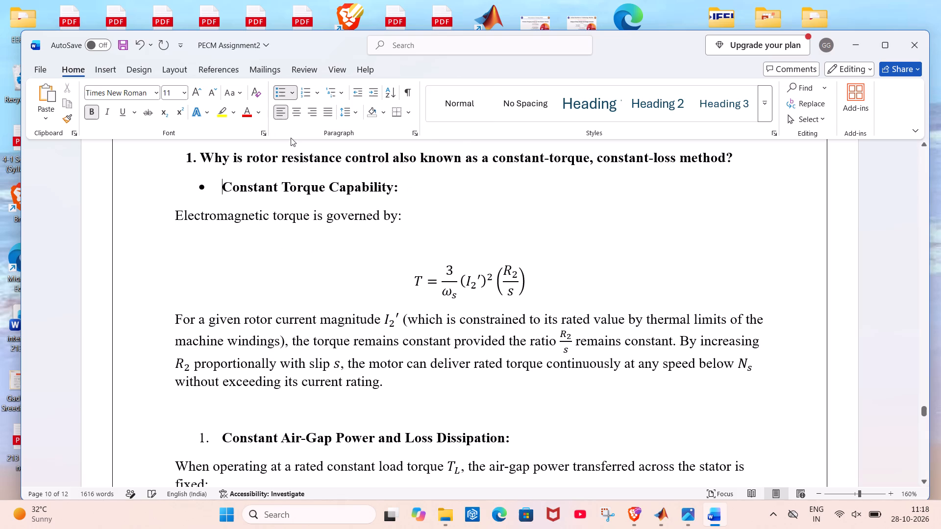
Replace the list number of the "Constant Air-Gap Power and Loss Dissipation" heading with a solid round bullet, clearing its old indent first.
scroll(286, 240, "down", 1)
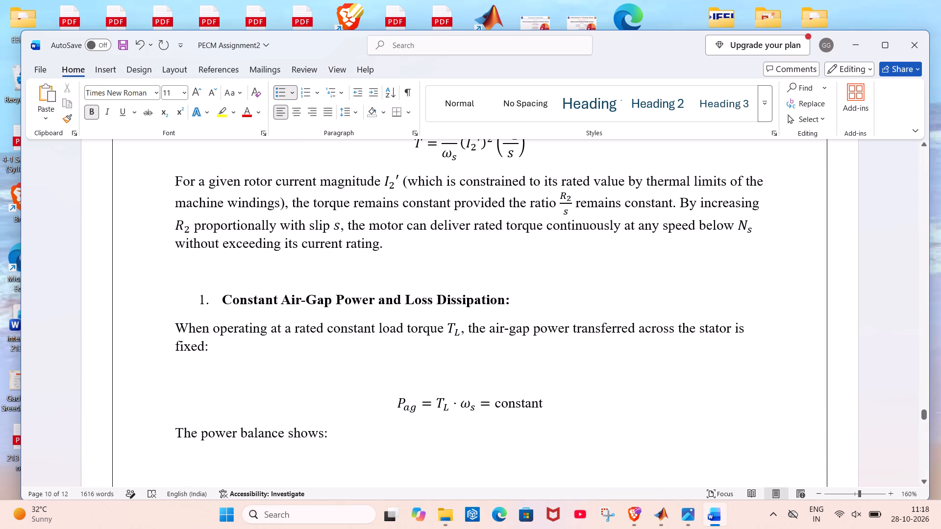
left_click(231, 306)
key("Left")
key("BackSpace")
key("BackSpace")
left_click(294, 95)
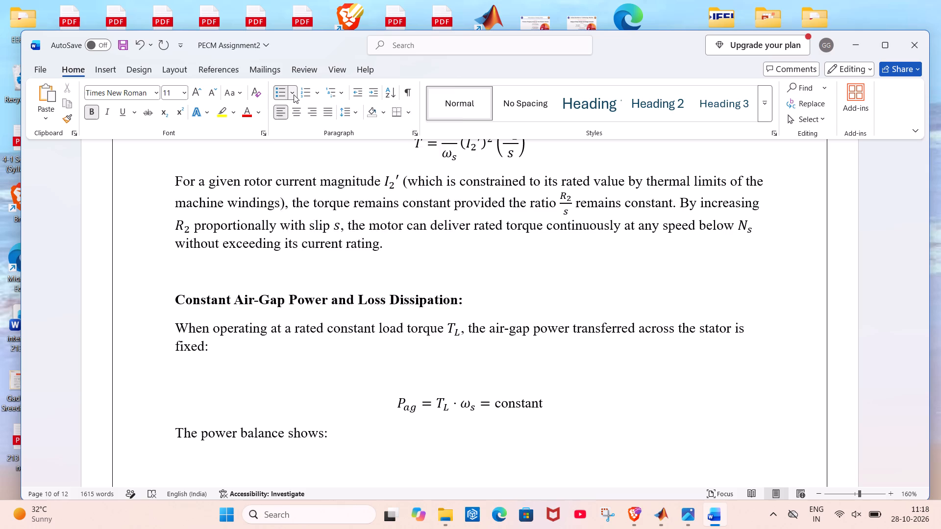
left_click(297, 138)
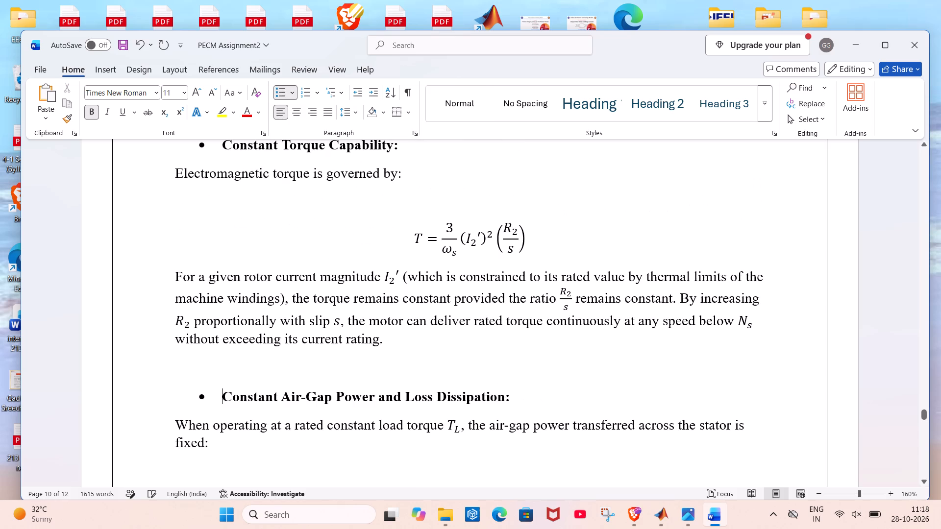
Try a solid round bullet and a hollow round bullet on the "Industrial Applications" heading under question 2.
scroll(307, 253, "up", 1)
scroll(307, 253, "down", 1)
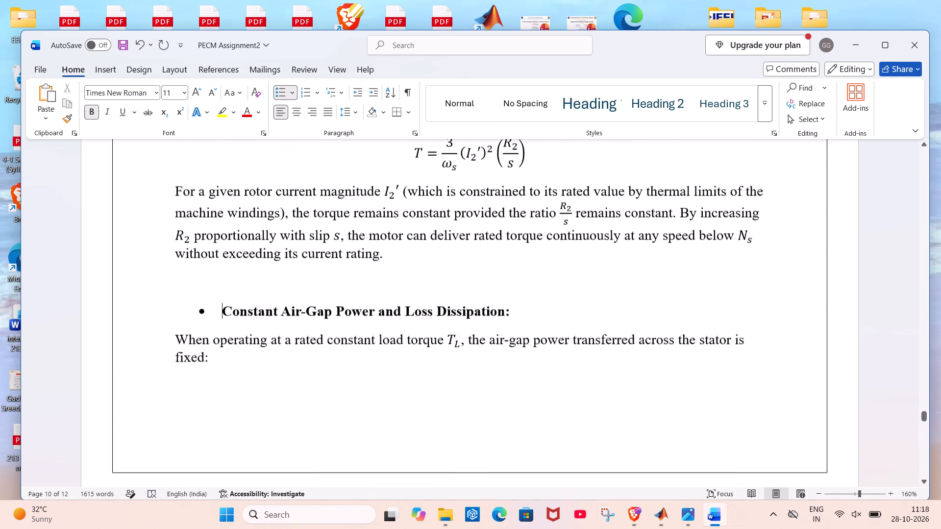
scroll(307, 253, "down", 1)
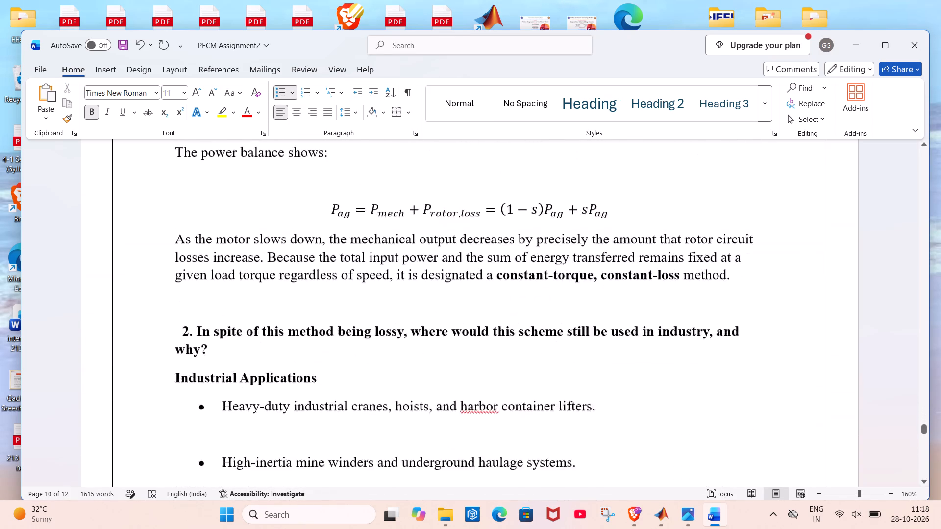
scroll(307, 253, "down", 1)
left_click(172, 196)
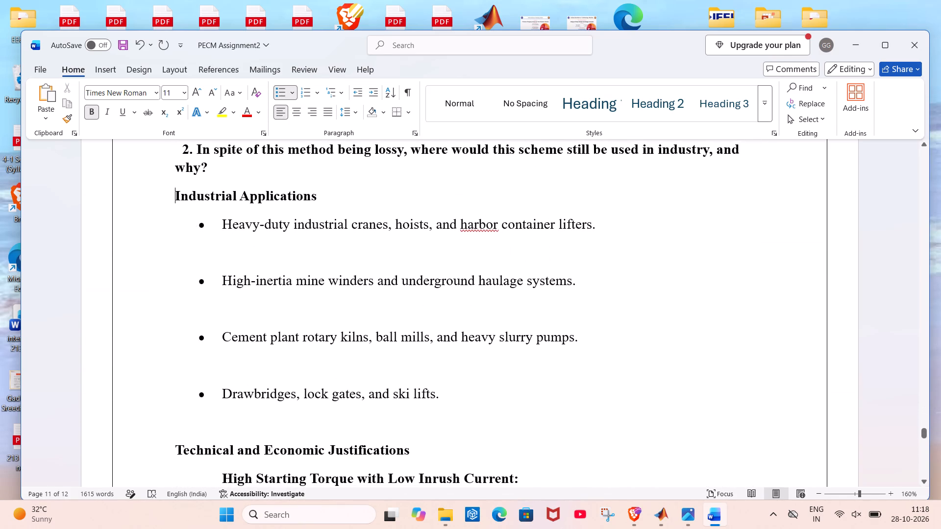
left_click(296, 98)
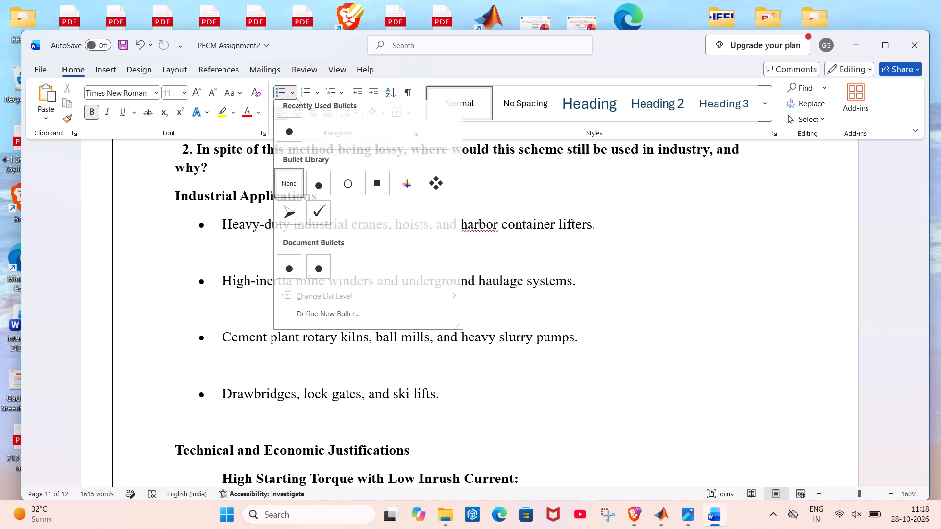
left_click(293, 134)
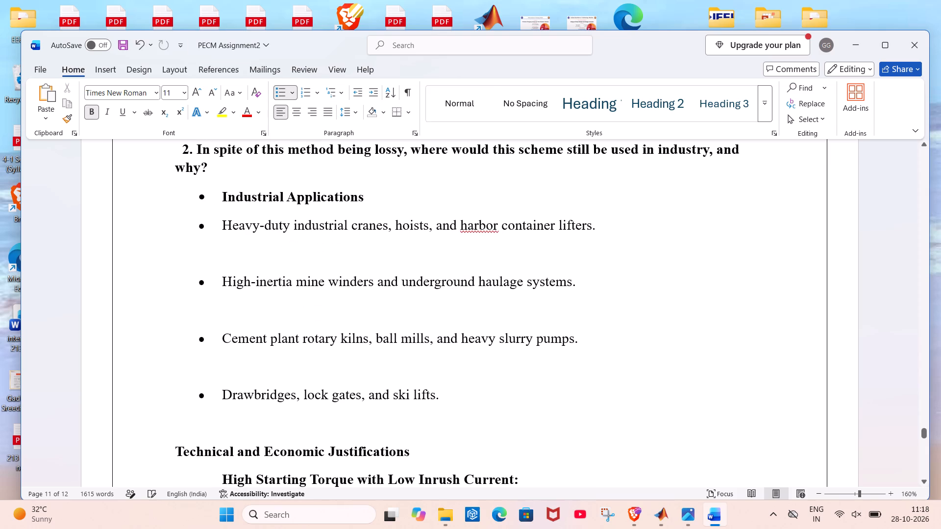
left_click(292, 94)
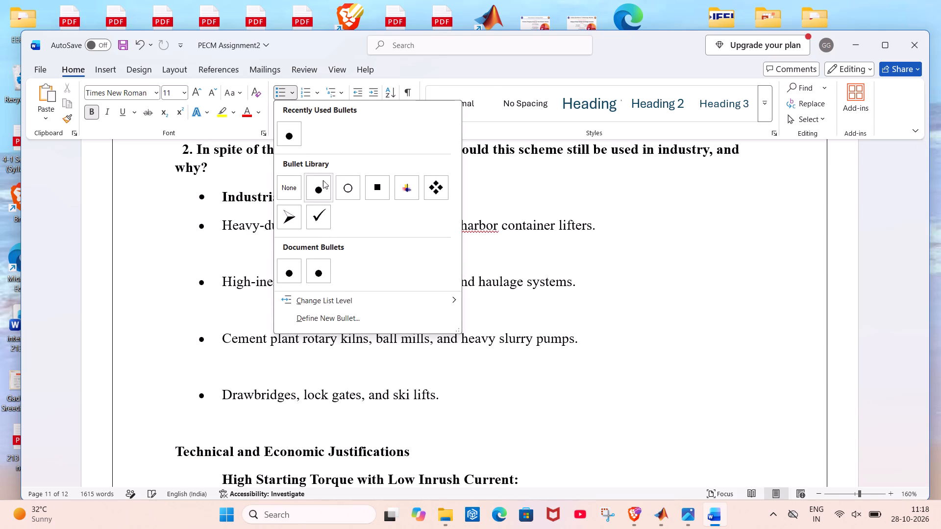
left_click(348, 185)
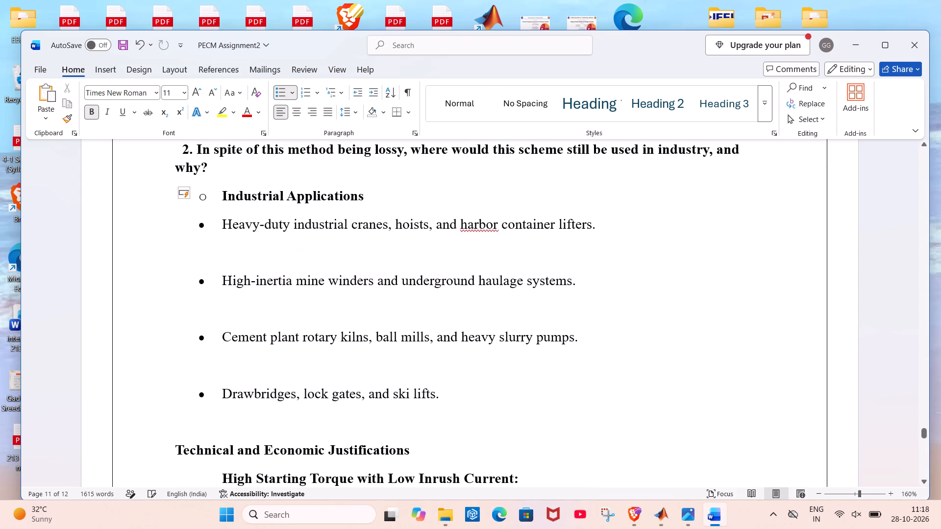
Change the bullet of the "Industrial Applications" heading to the arrowhead style.
left_click_drag(296, 95, 303, 217)
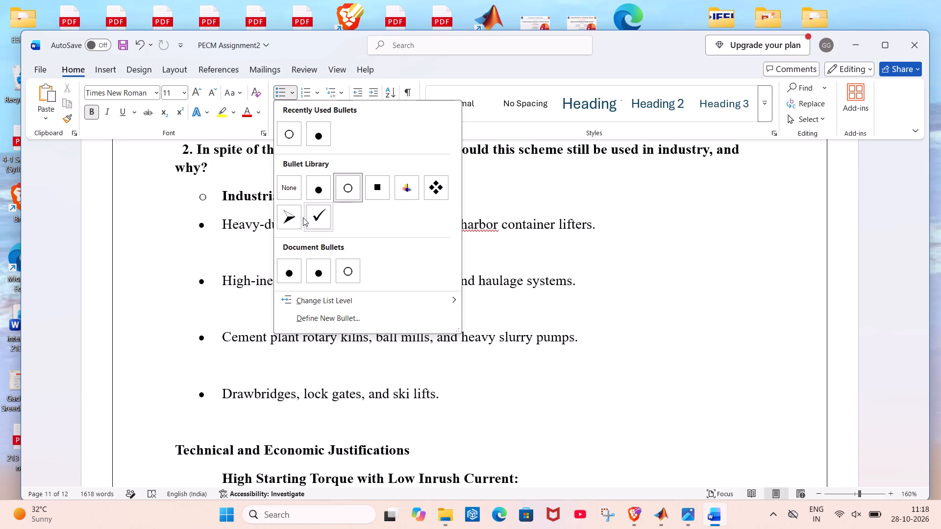
left_click_drag(303, 217, 299, 216)
left_click(299, 216)
Add an arrowhead bullet to the "Technical and Economic Justifications" heading.
scroll(299, 216, "down", 1)
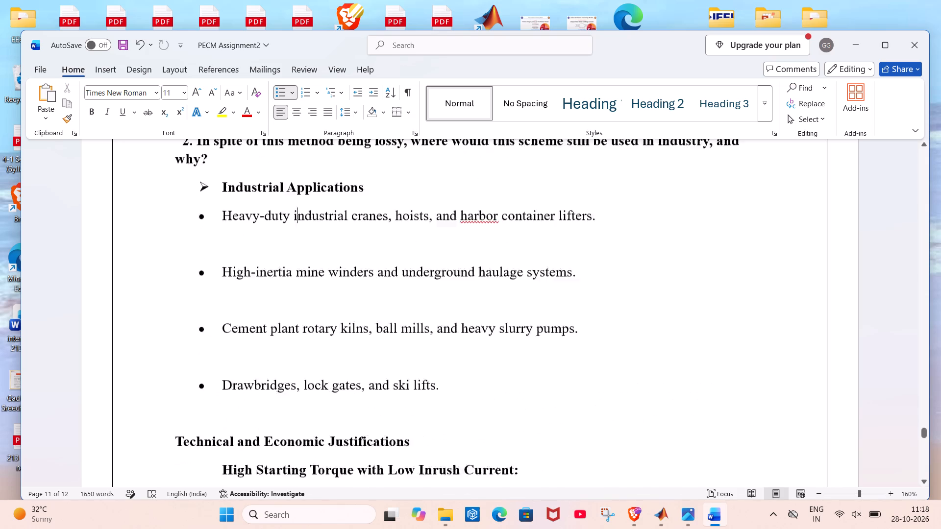
scroll(299, 216, "down", 1)
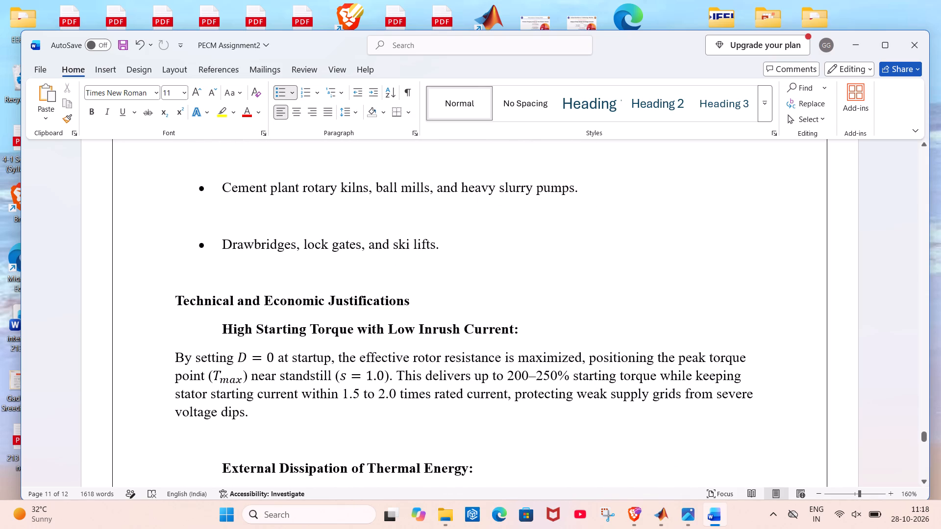
left_click(173, 301)
left_click(287, 90)
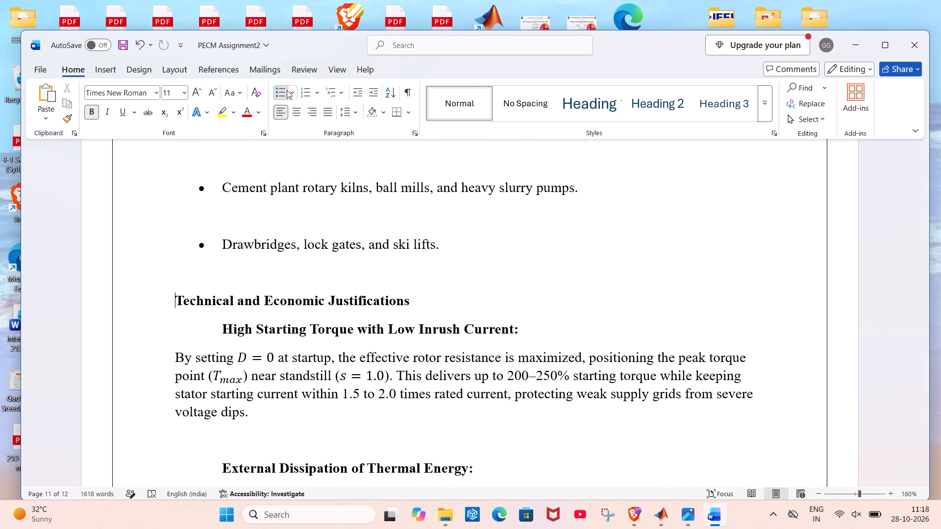
left_click(295, 94)
left_click(292, 127)
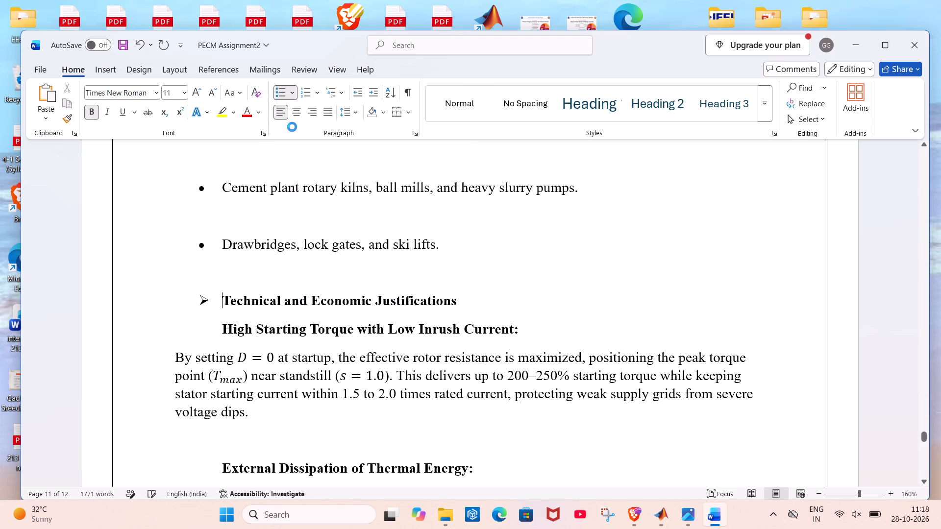
Review the references, results table, MATLAB code and torque-speed plot with its caption.
scroll(297, 202, "down", 1)
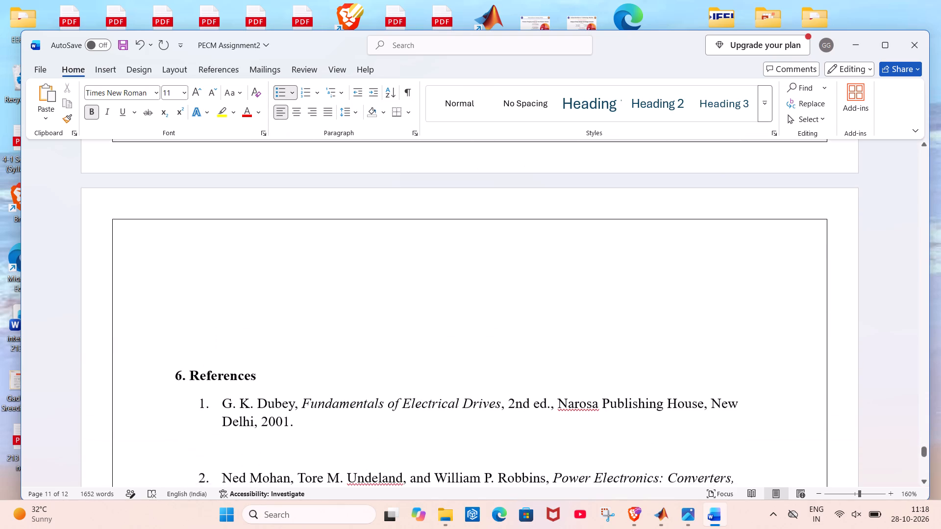
scroll(297, 202, "down", 2)
scroll(297, 202, "up", 1)
scroll(297, 202, "down", 1)
scroll(297, 202, "up", 2)
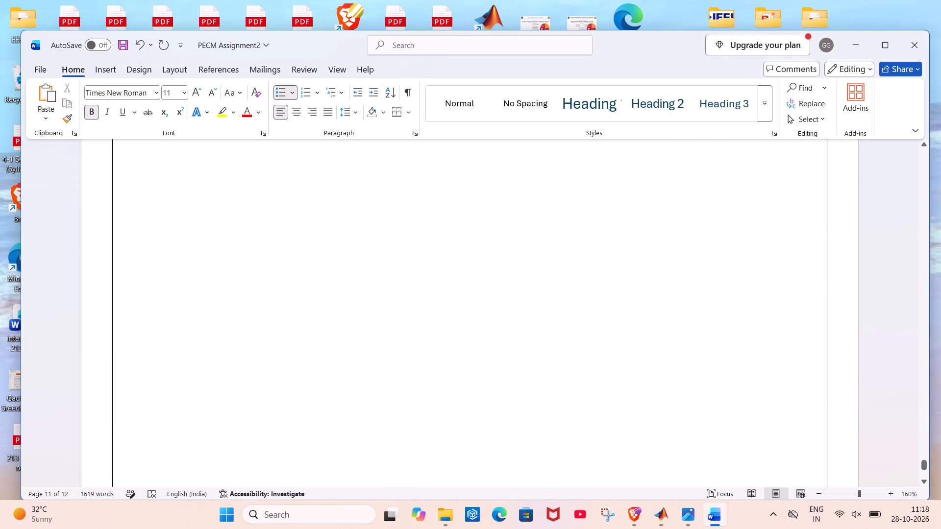
scroll(297, 202, "up", 9)
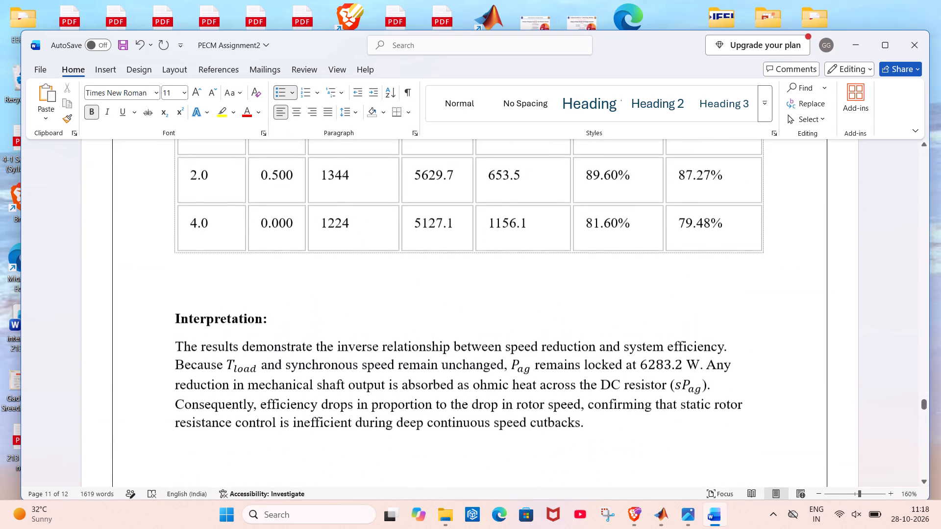
scroll(297, 202, "up", 9)
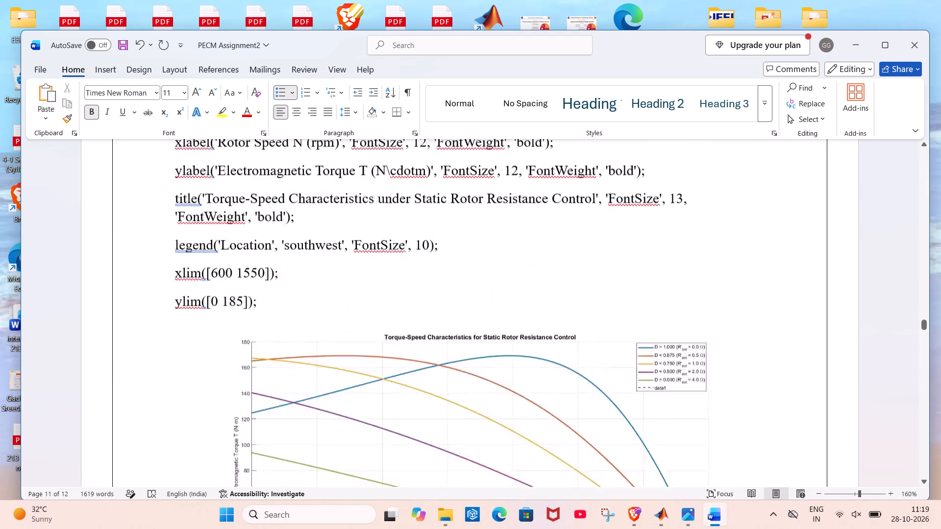
scroll(297, 202, "up", 4)
scroll(297, 202, "down", 1)
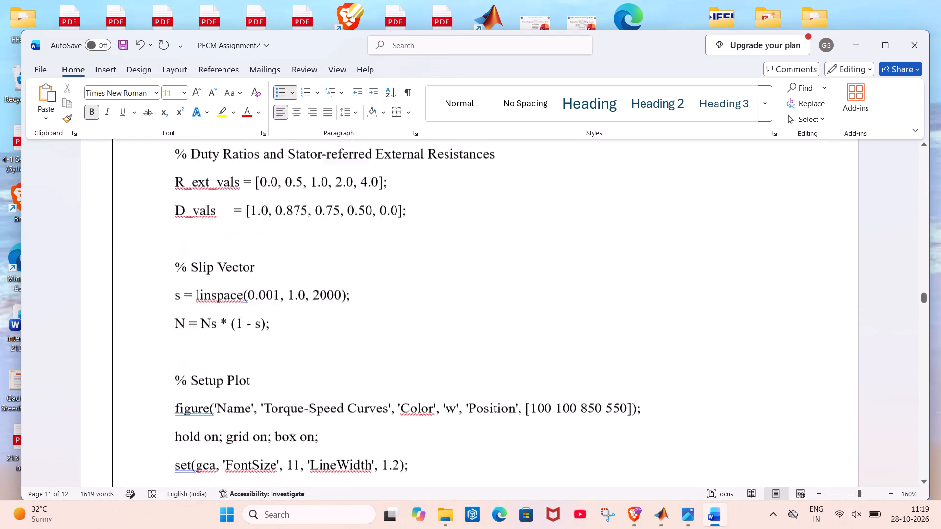
scroll(297, 202, "down", 3)
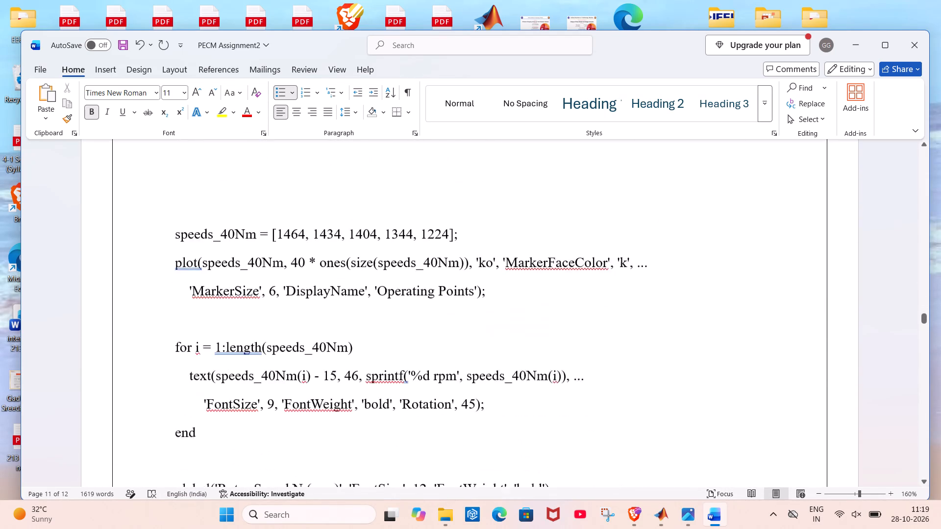
scroll(297, 202, "down", 2)
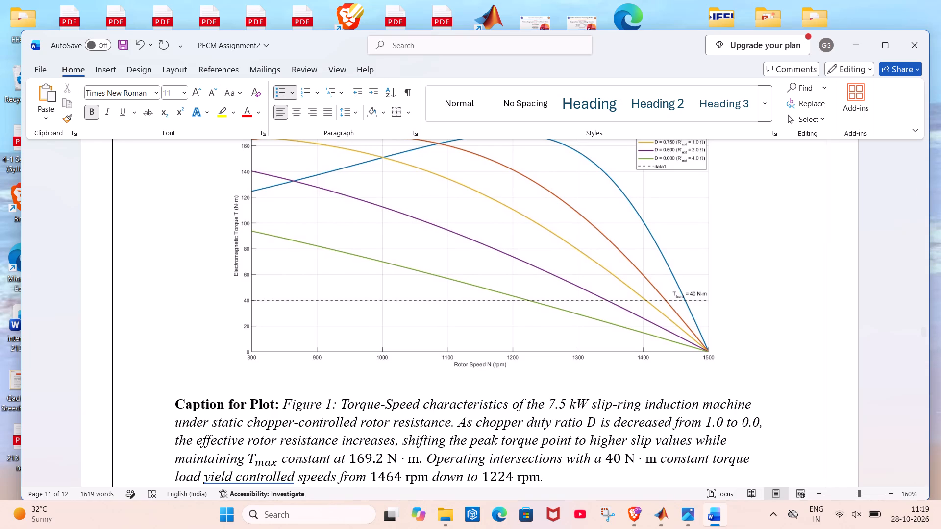
scroll(297, 202, "down", 1)
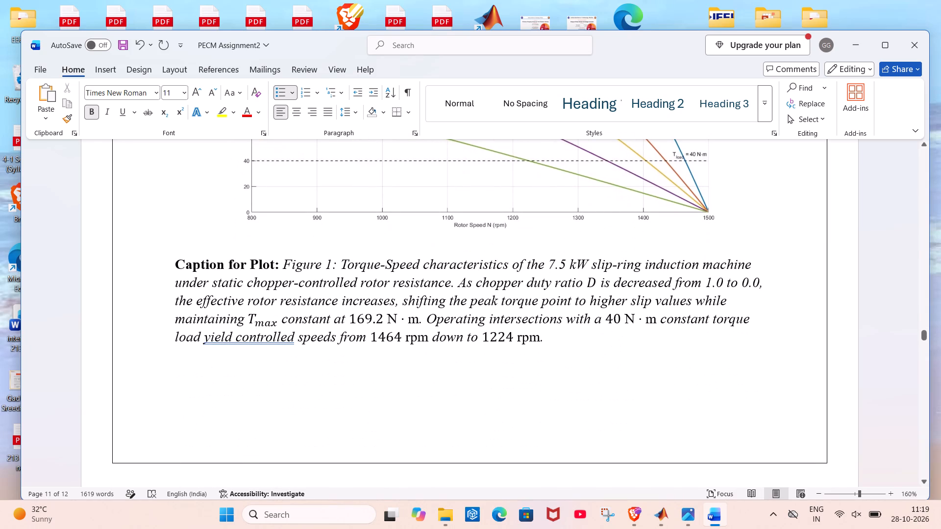
scroll(297, 202, "down", 1)
Replace "Figure 1:" at the start of the torque-speed plot's caption text with "The above figure".
left_click(333, 242)
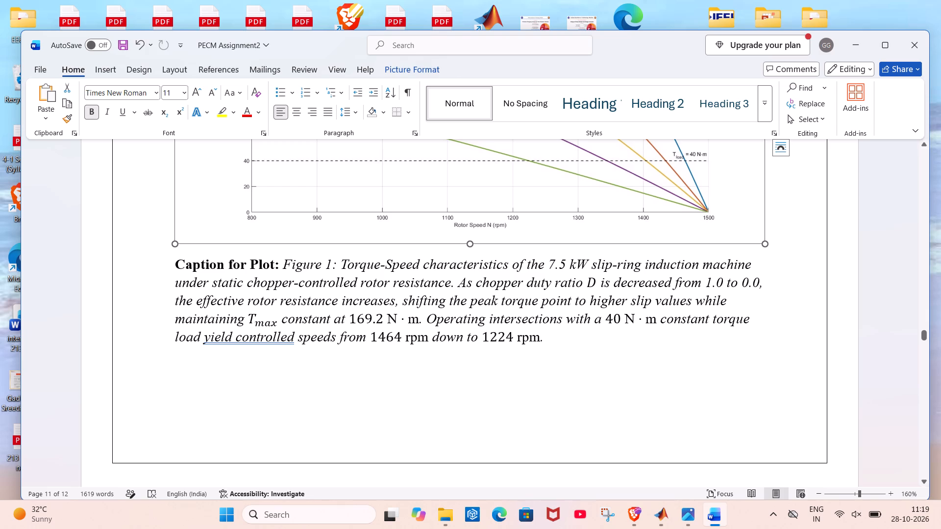
left_click(337, 249)
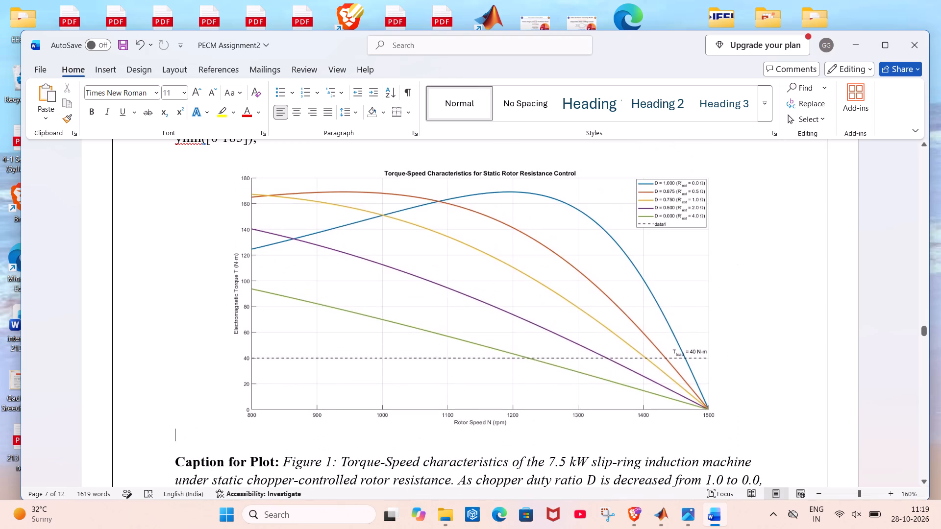
scroll(343, 288, "down", 1)
left_click(336, 337)
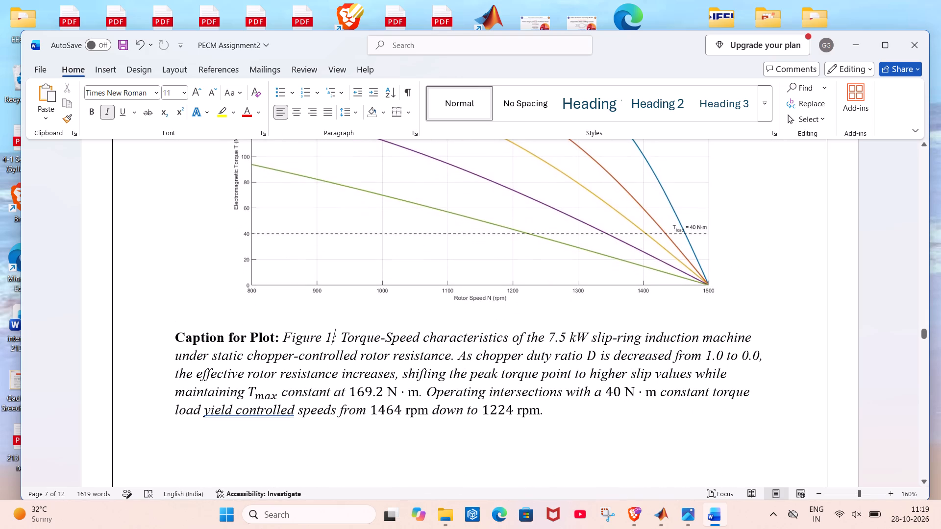
key("Right")
key("BackSpace")
key("BackSpace")
key("BackSpace")
key("BackSpace")
key("BackSpace")
key("BackSpace")
key("BackSpace")
key("BackSpace")
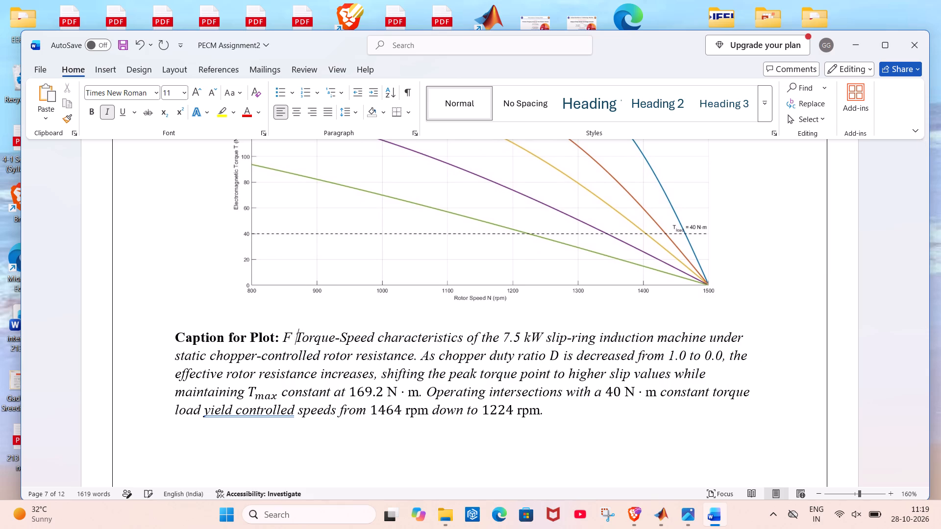
key("BackSpace")
type("The")
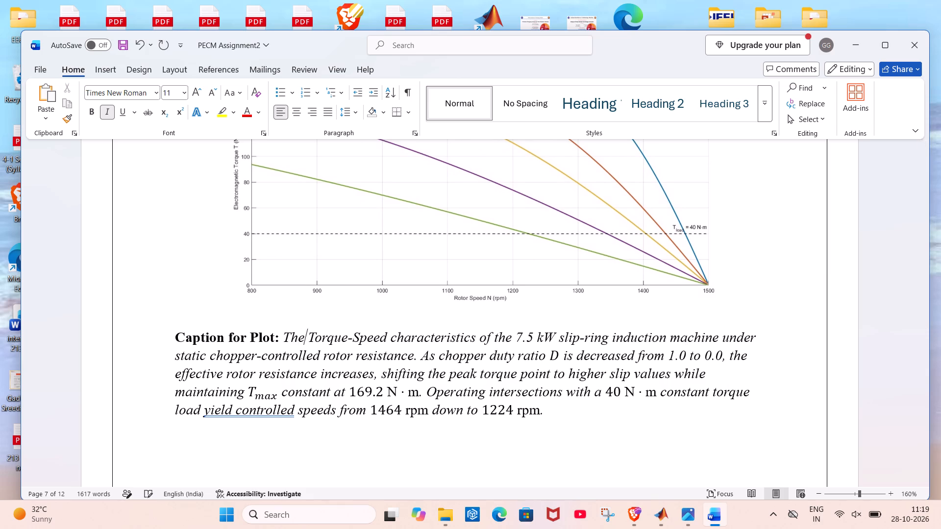
key("space")
type("abovr")
key("BackSpace")
type("e")
key("space")
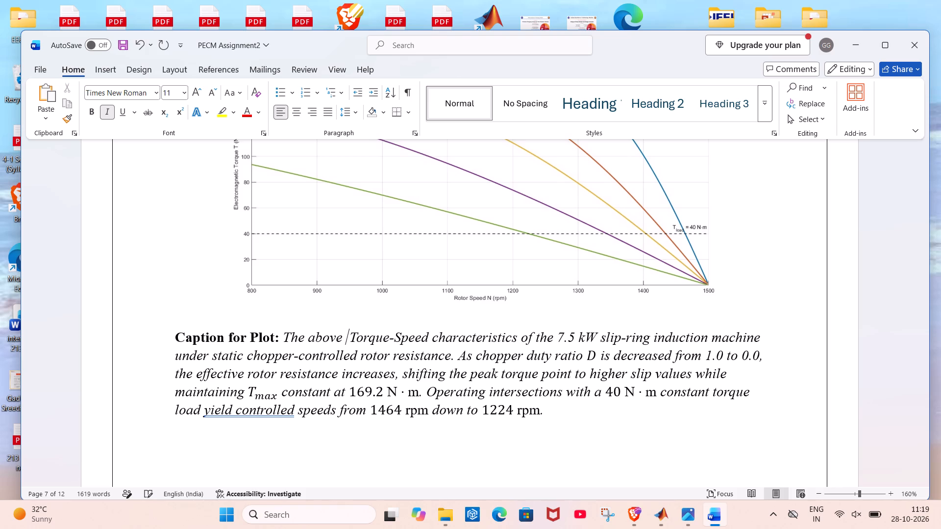
type("figure")
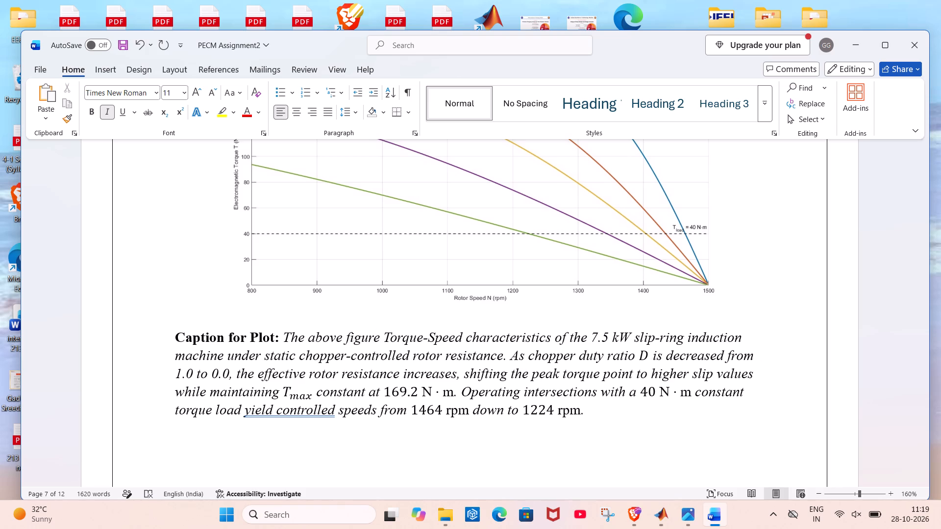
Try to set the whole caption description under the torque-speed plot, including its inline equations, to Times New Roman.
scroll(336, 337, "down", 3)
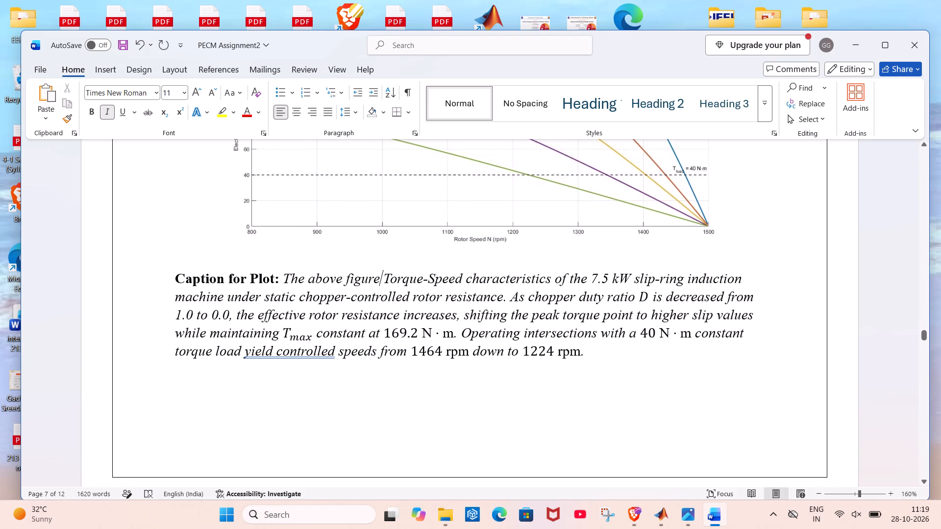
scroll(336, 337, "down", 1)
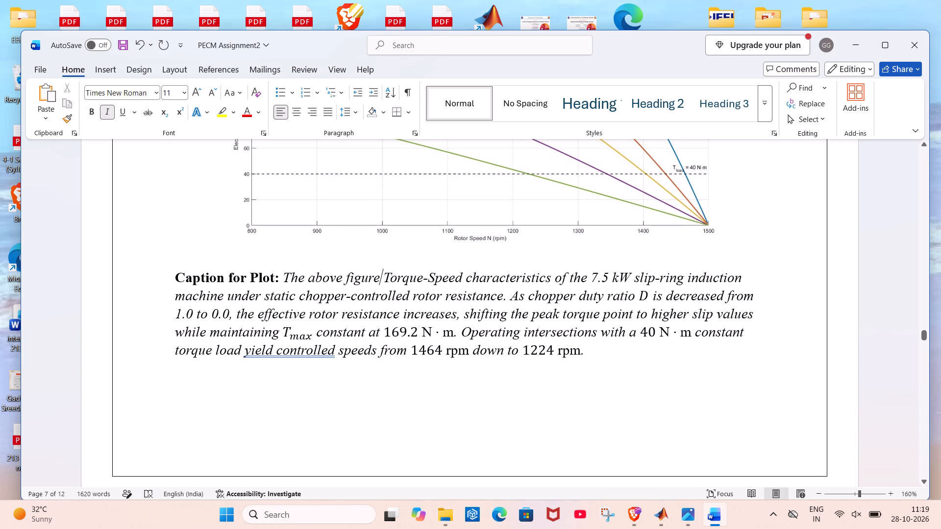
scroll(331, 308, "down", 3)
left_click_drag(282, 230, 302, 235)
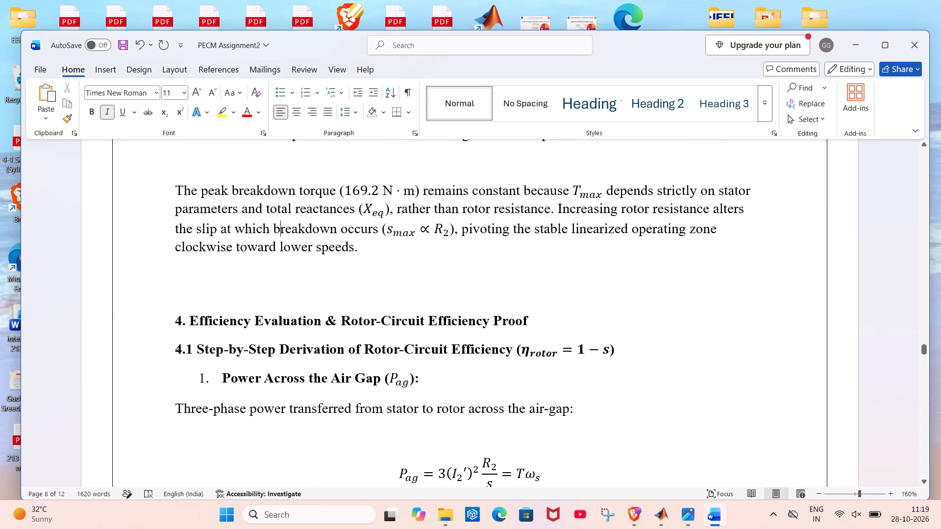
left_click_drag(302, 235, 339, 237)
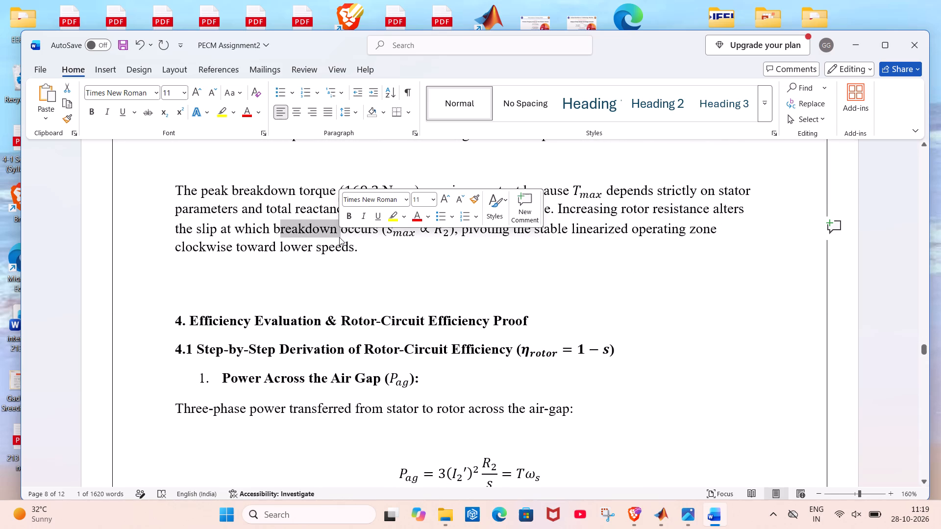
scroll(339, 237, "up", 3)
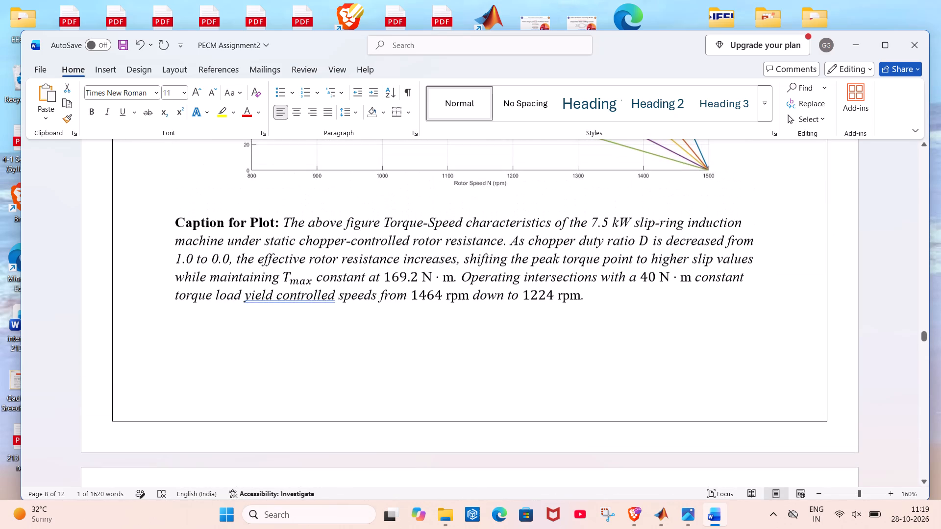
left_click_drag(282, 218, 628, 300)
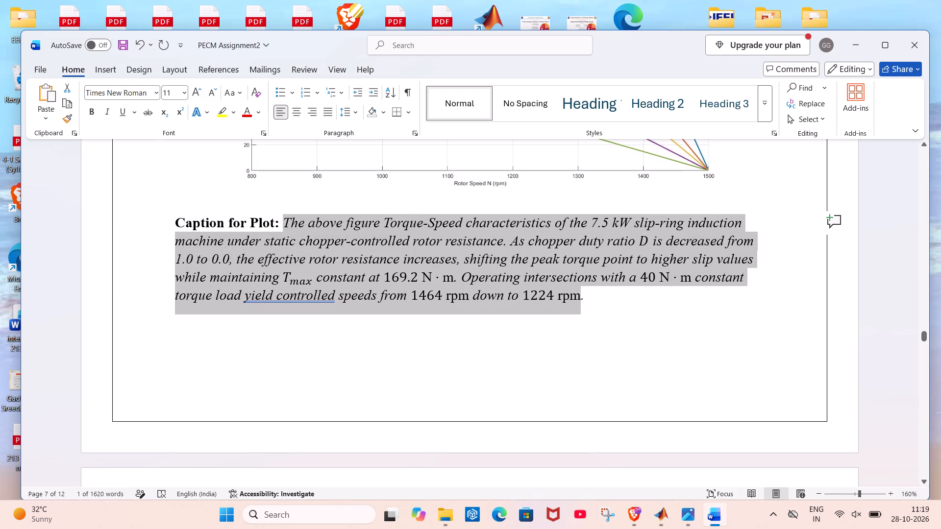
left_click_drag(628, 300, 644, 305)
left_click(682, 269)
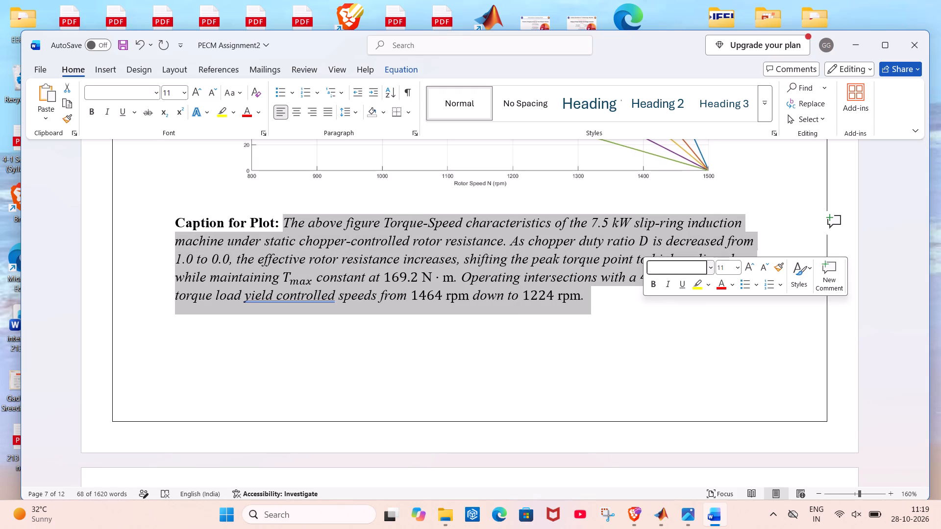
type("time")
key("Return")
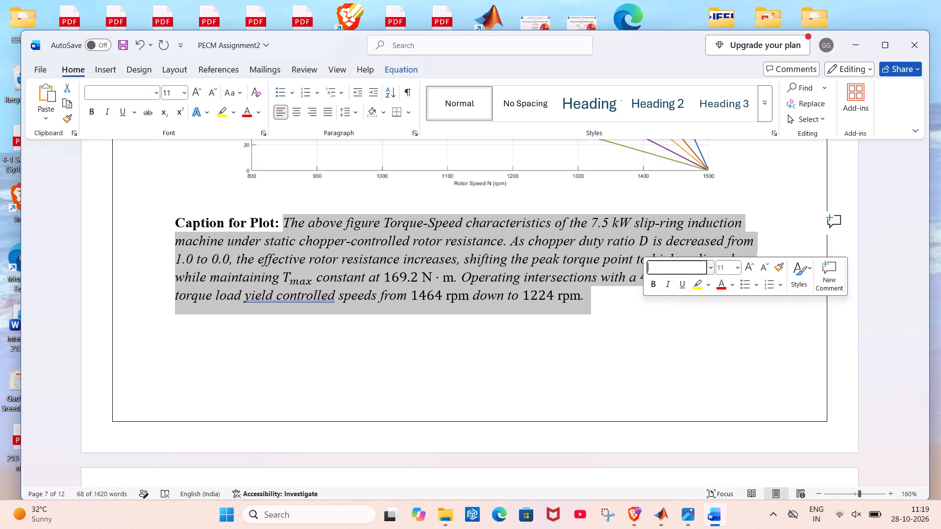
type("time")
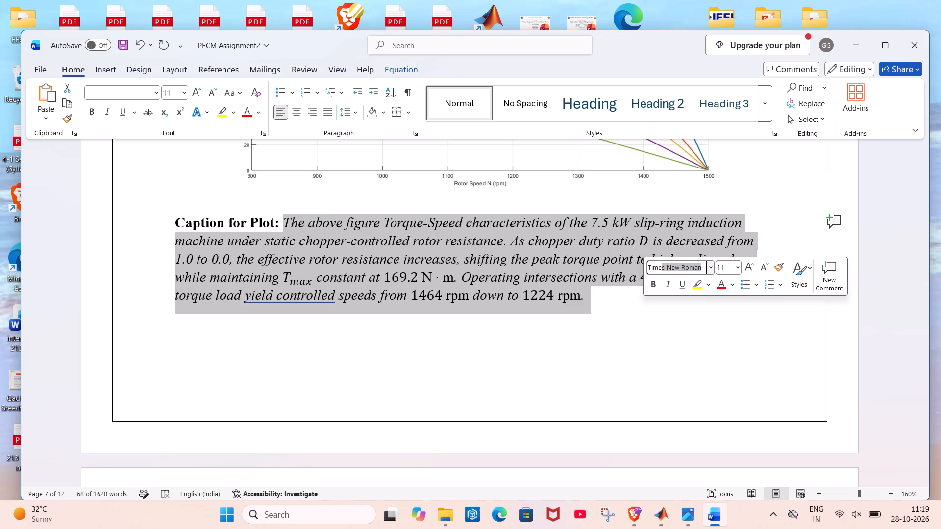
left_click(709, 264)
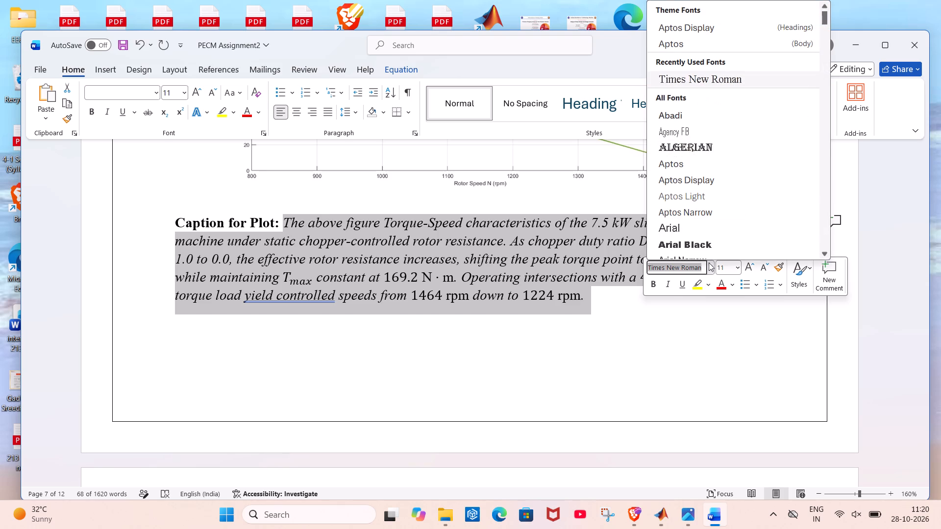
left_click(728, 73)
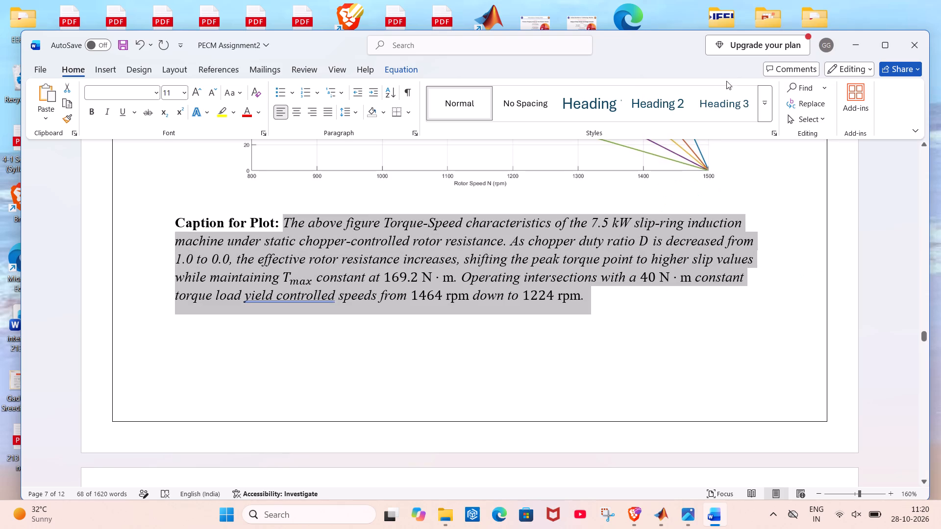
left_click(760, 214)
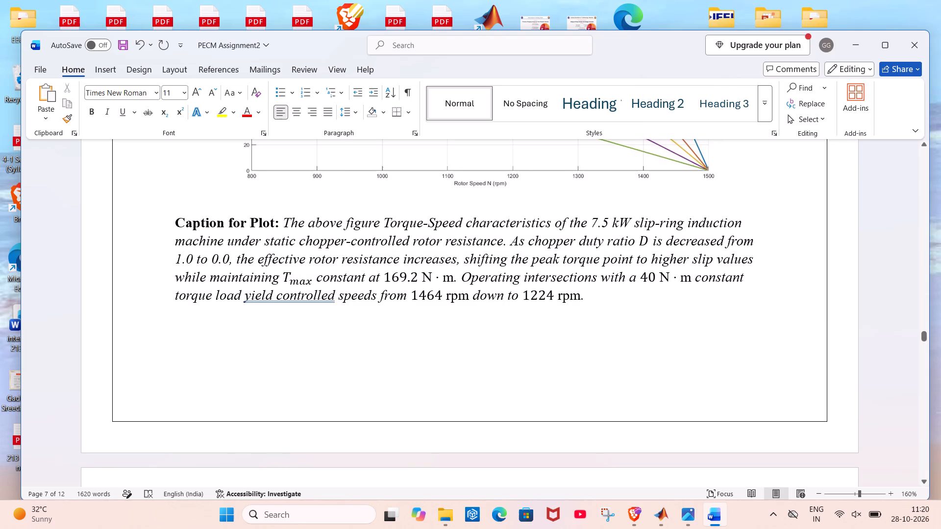
Review the document from the torque-speed plot back through the MATLAB code and DC-link resistance section to the machine specifications.
scroll(760, 214, "up", 2)
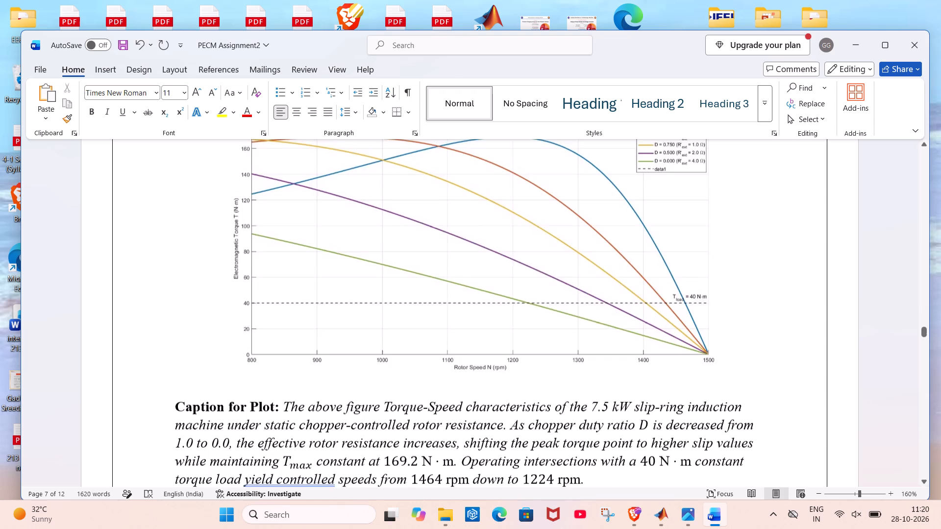
scroll(760, 214, "up", 4)
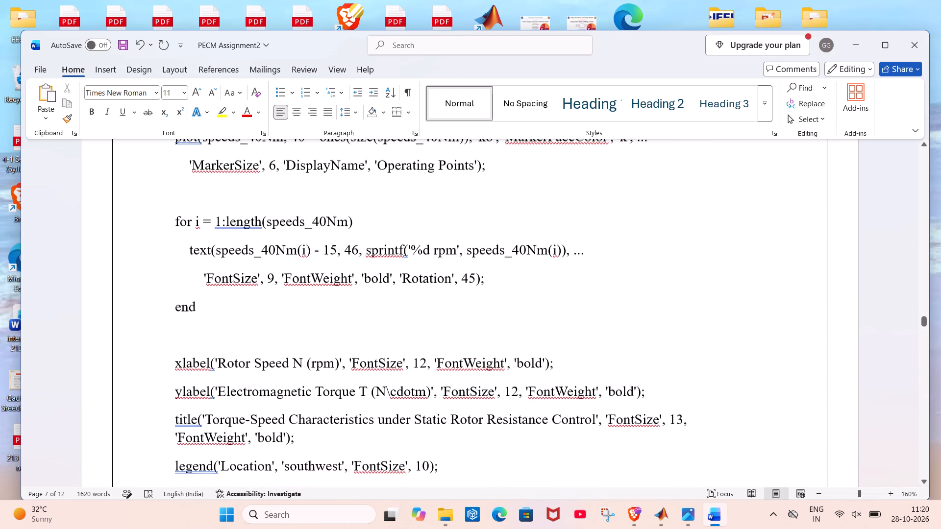
scroll(760, 214, "up", 10)
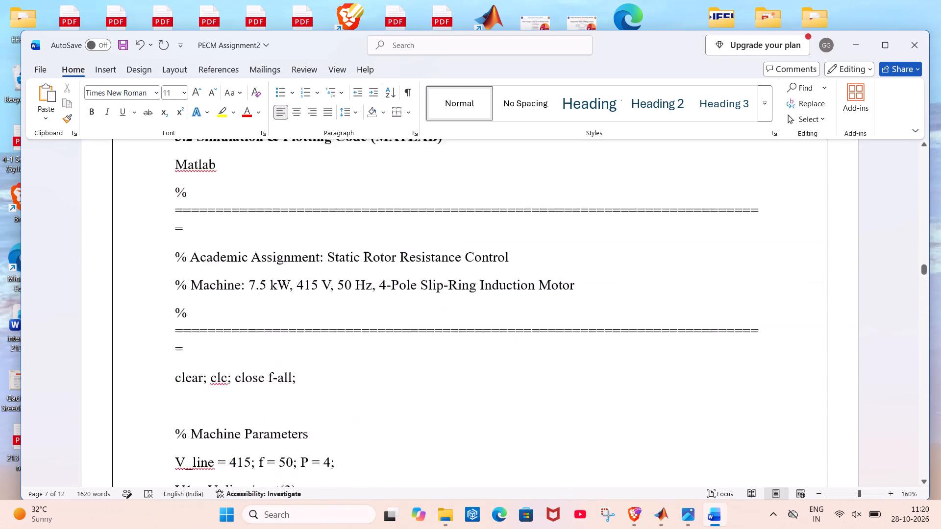
scroll(760, 214, "up", 9)
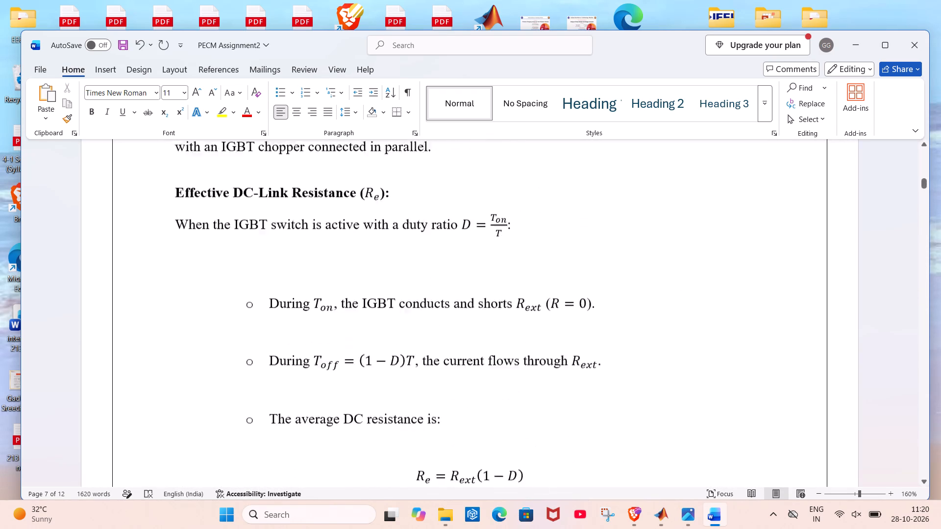
scroll(760, 214, "up", 4)
scroll(760, 214, "down", 1)
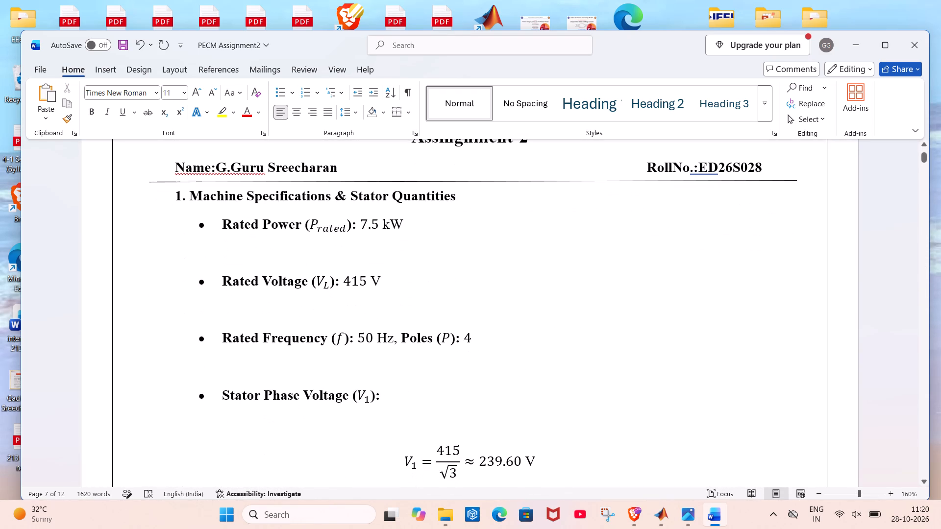
Save the edited PECM Assignment2 document under its existing name.
scroll(760, 214, "down", 1)
scroll(760, 214, "up", 2)
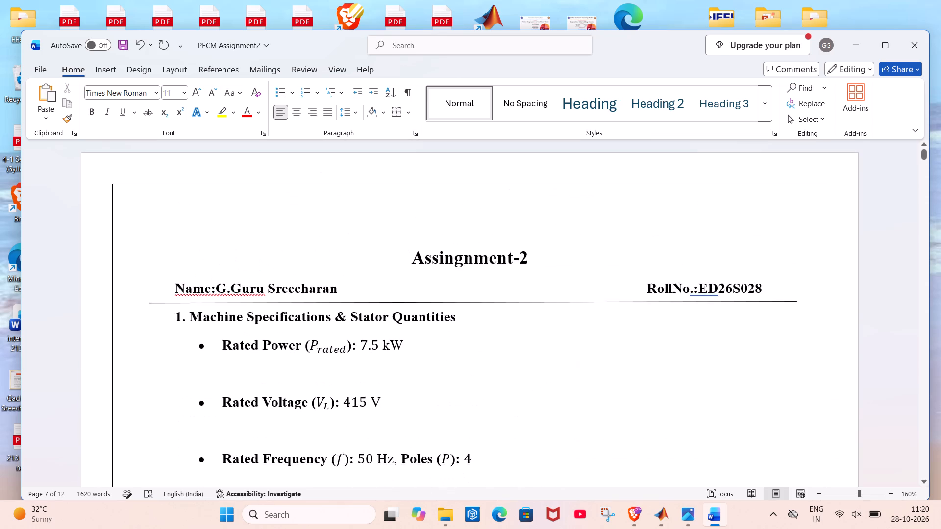
scroll(760, 214, "down", 20)
scroll(760, 214, "down", 20)
scroll(760, 214, "down", 20)
scroll(760, 214, "up", 20)
scroll(760, 214, "up", 10)
scroll(760, 214, "down", 20)
scroll(760, 214, "down", 20)
scroll(760, 214, "down", 20)
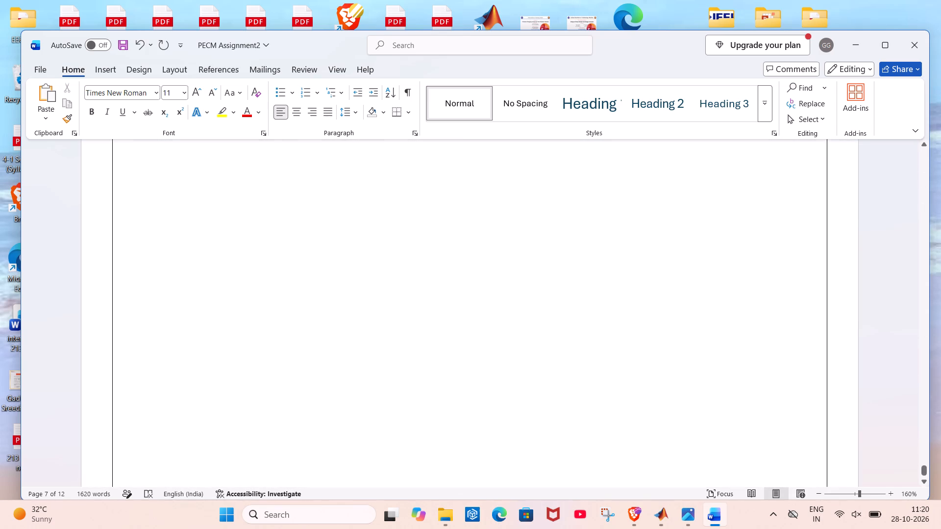
key("ctrl+s")
key("ctrl+s")
key("ctrl+s")
key("ctrl+s")
key("ctrl+s")
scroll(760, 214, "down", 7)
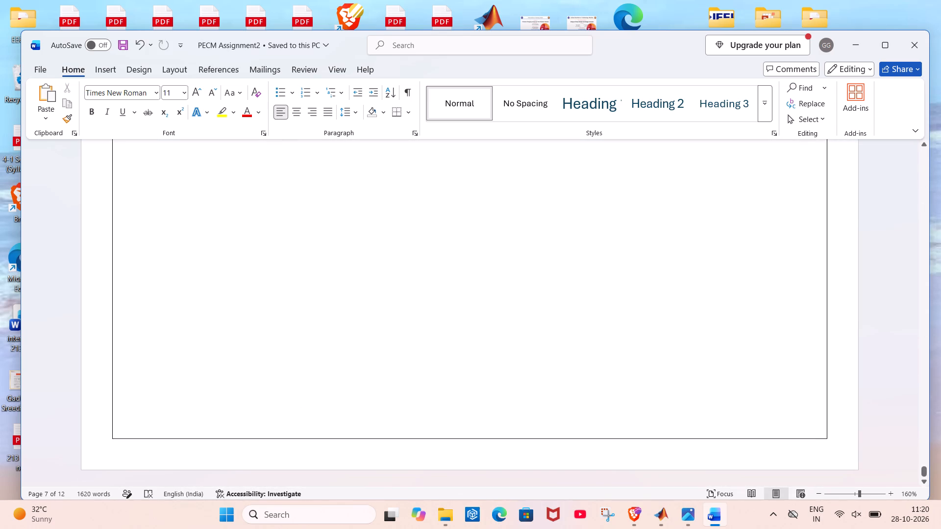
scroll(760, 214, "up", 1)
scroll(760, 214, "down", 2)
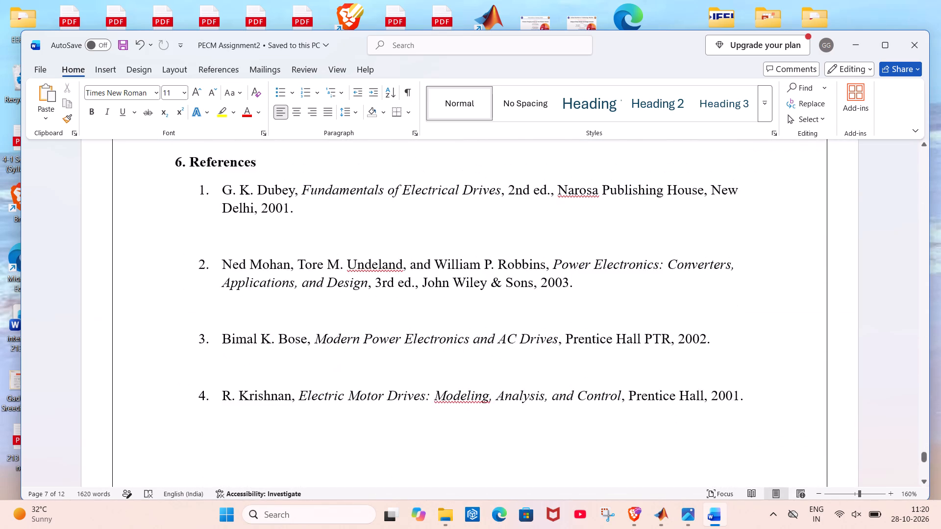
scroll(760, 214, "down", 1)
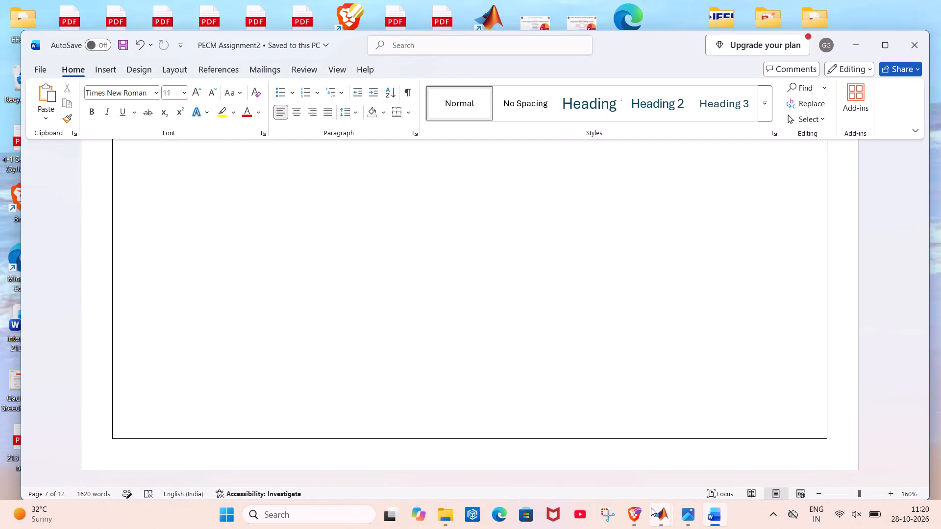
Open Windows search from the desktop taskbar to look for an app.
left_click_drag(311, 526, 322, 510)
left_click(322, 510)
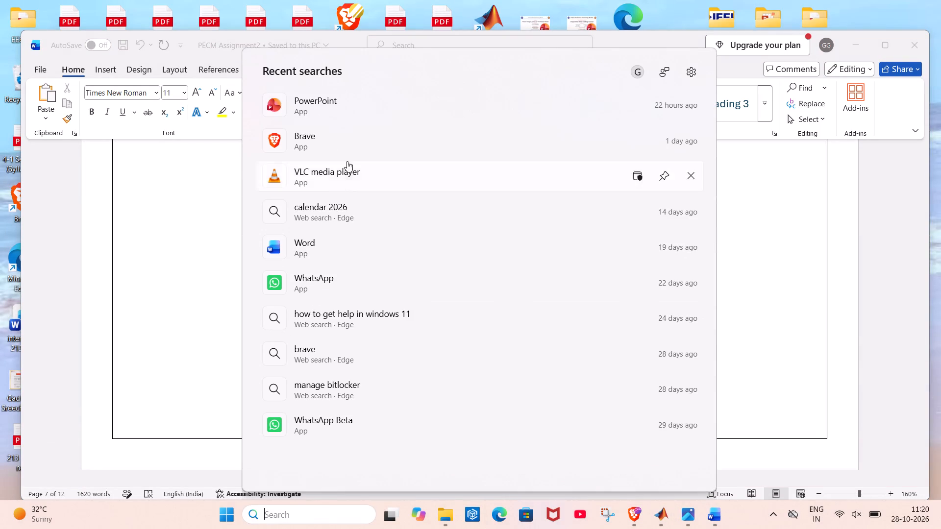
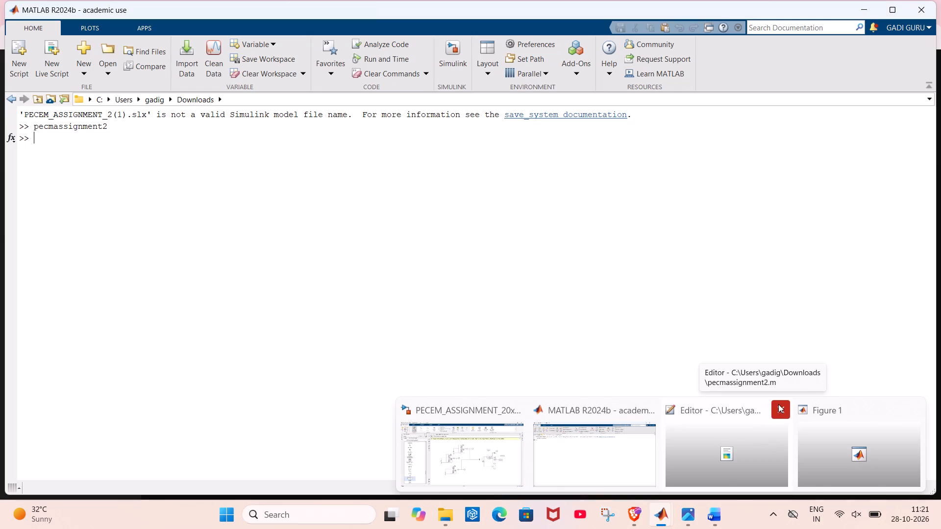
left_click(778, 404)
left_click(847, 408)
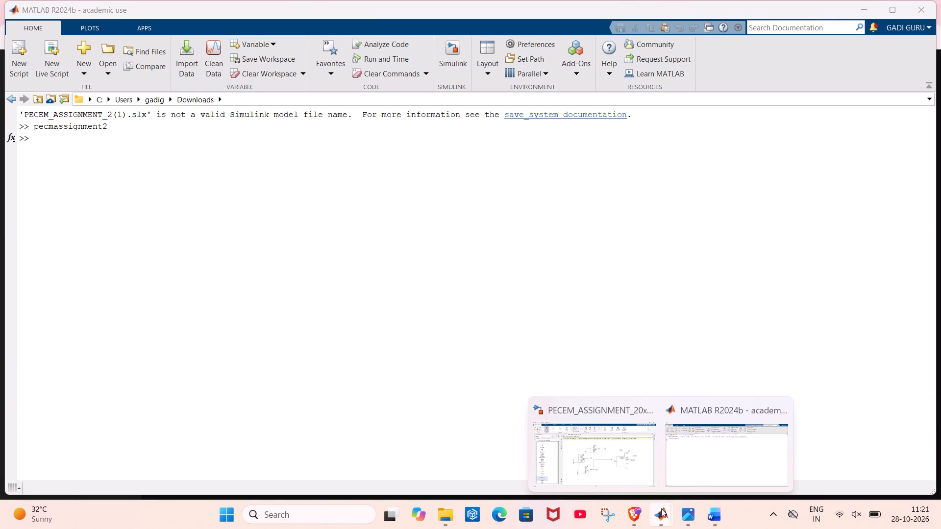
Create a new MATLAB script and paste the copied torque-speed plotting code into it.
left_click(692, 452)
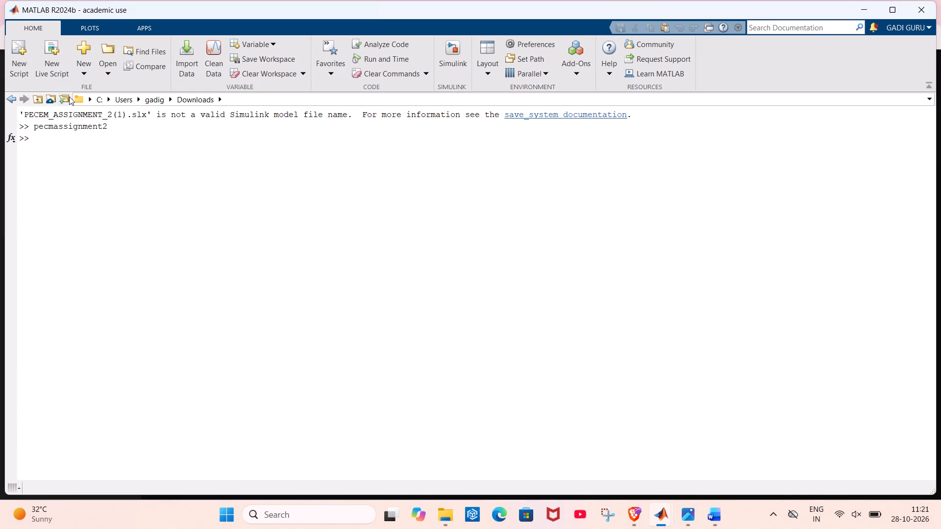
left_click_drag(88, 36, 80, 58)
left_click(80, 58)
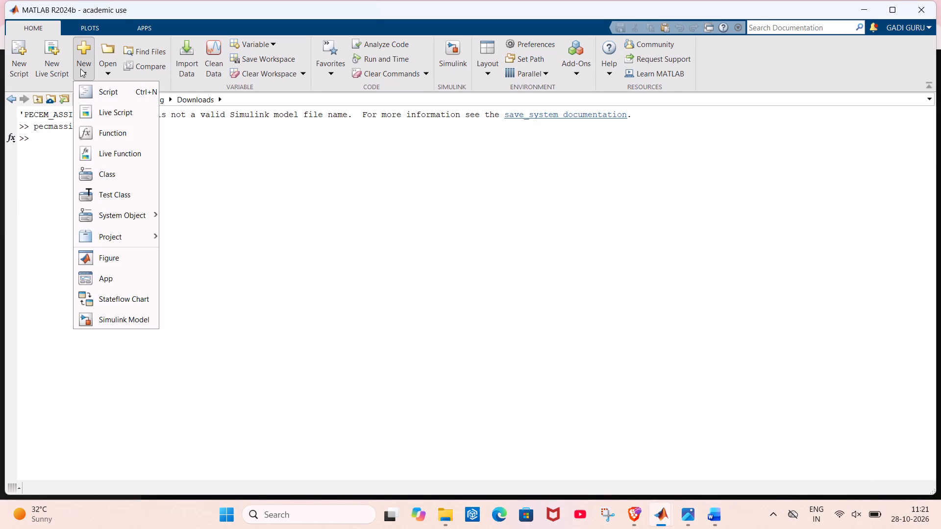
left_click(100, 81)
left_click(100, 94)
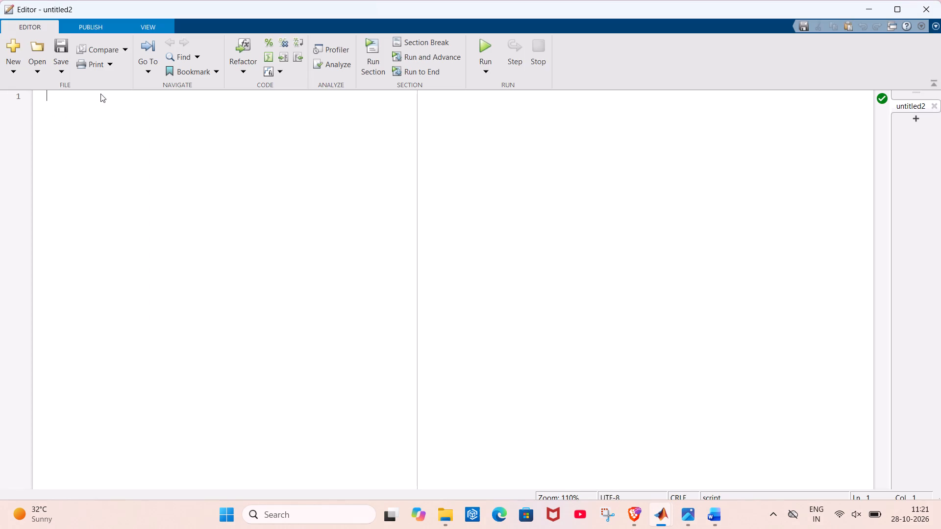
key("ctrl+v")
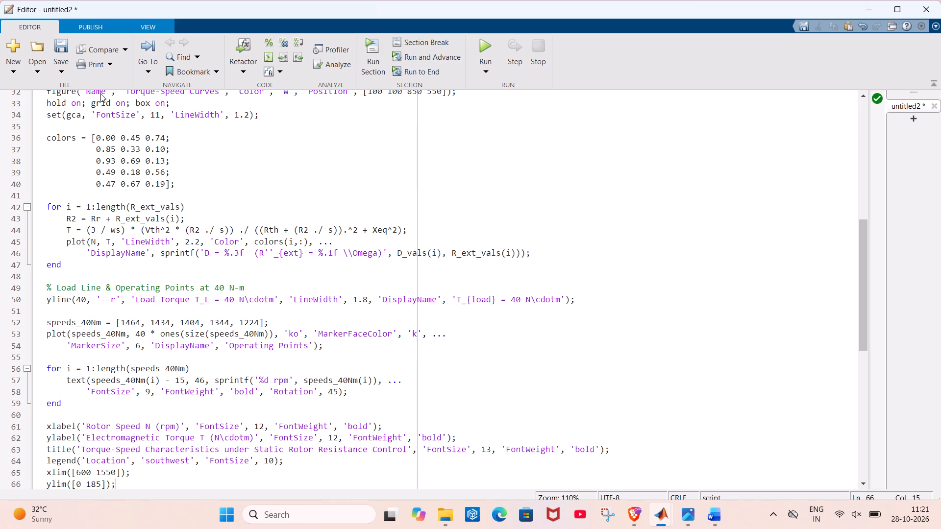
scroll(100, 94, "up", 1)
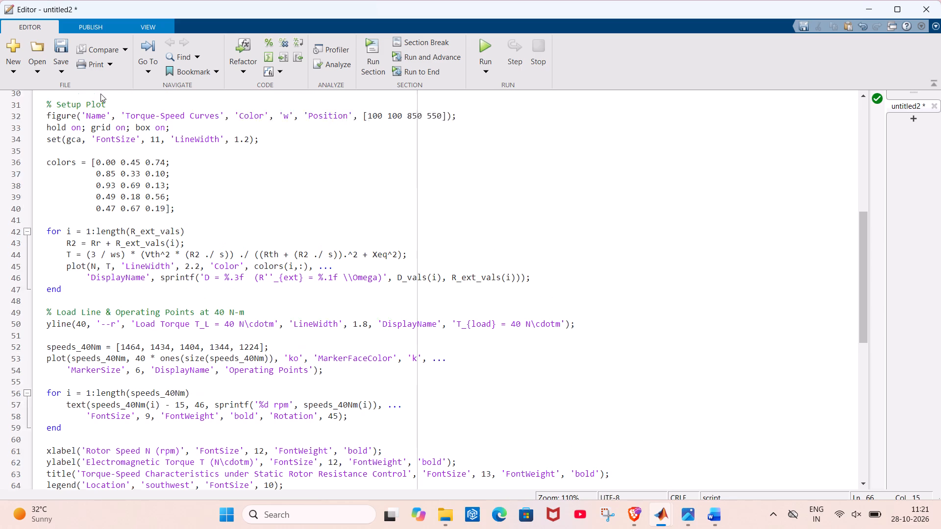
scroll(100, 94, "up", 2)
Save the new script as untitled2 in the Downloads folder and run it.
left_click(477, 44)
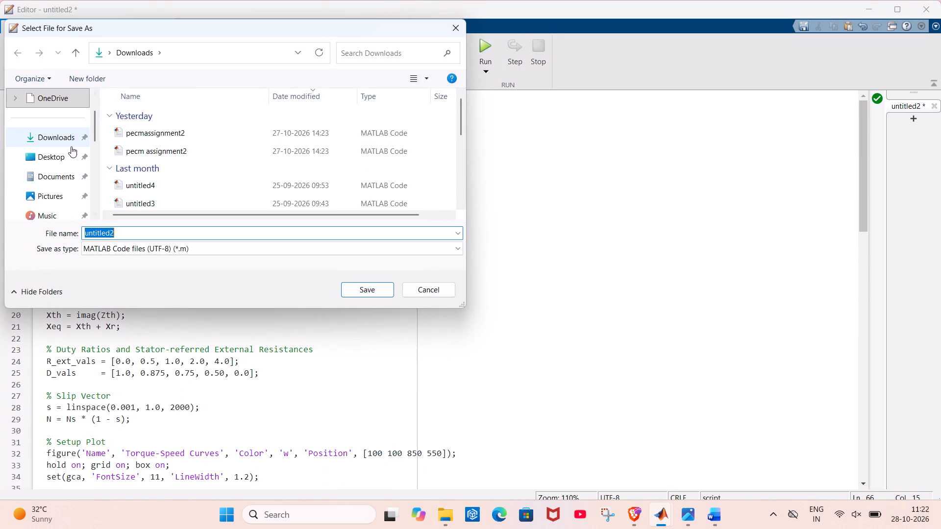
left_click(71, 146)
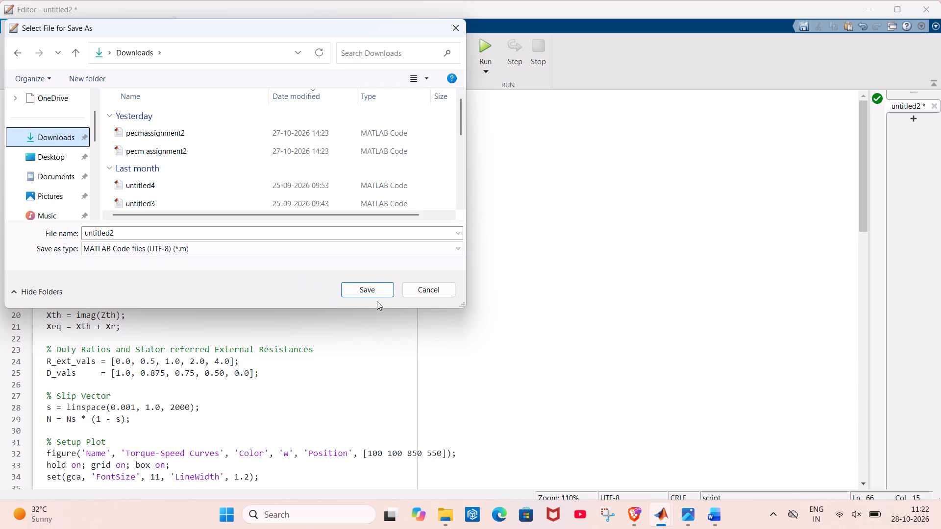
left_click(378, 289)
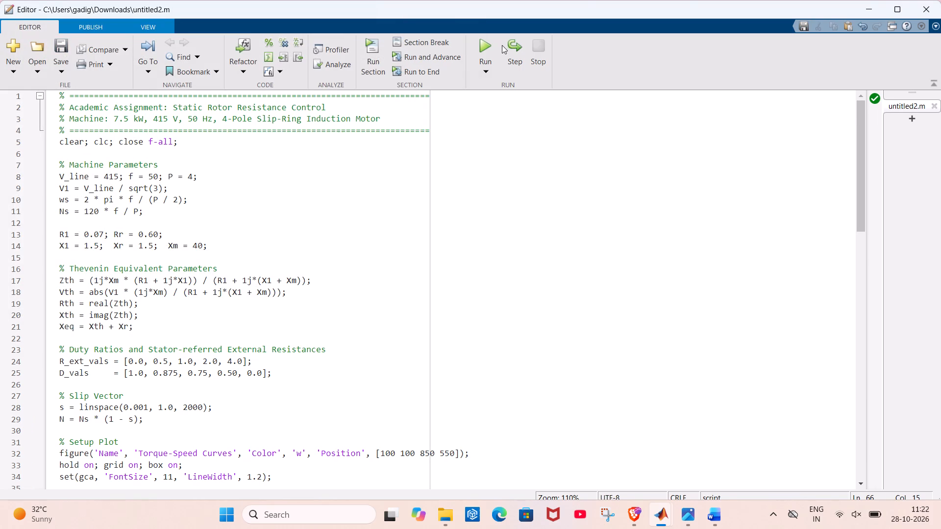
left_click(479, 54)
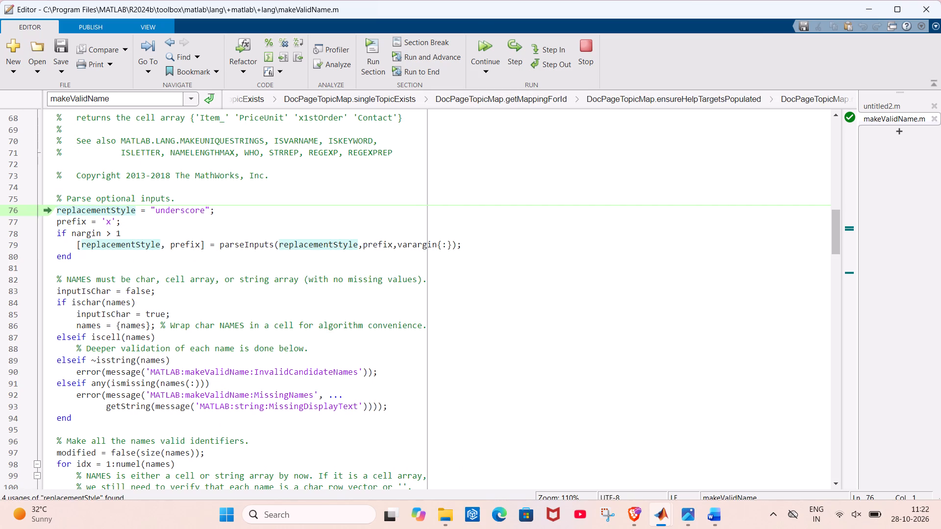
Examine the makeValidName.m code around and below the line where execution is paused.
scroll(297, 281, "up", 4)
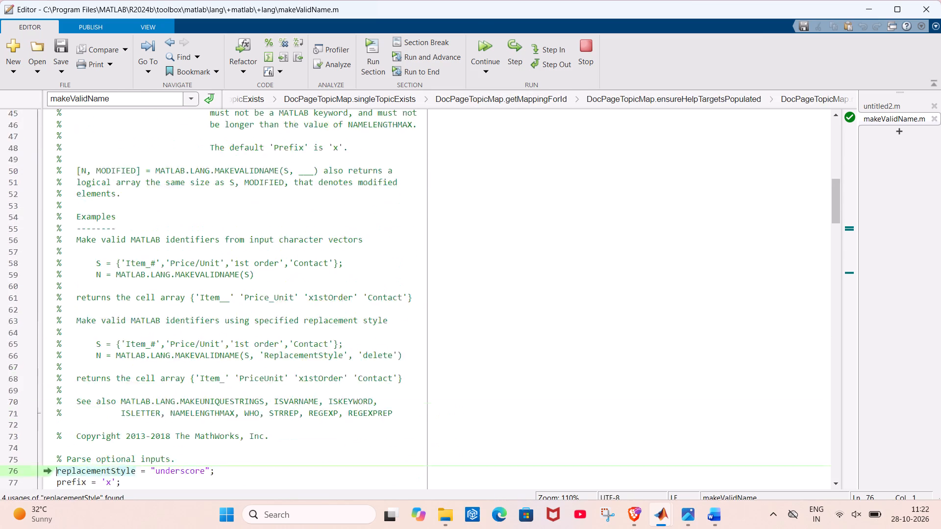
scroll(297, 281, "up", 4)
scroll(297, 281, "down", 11)
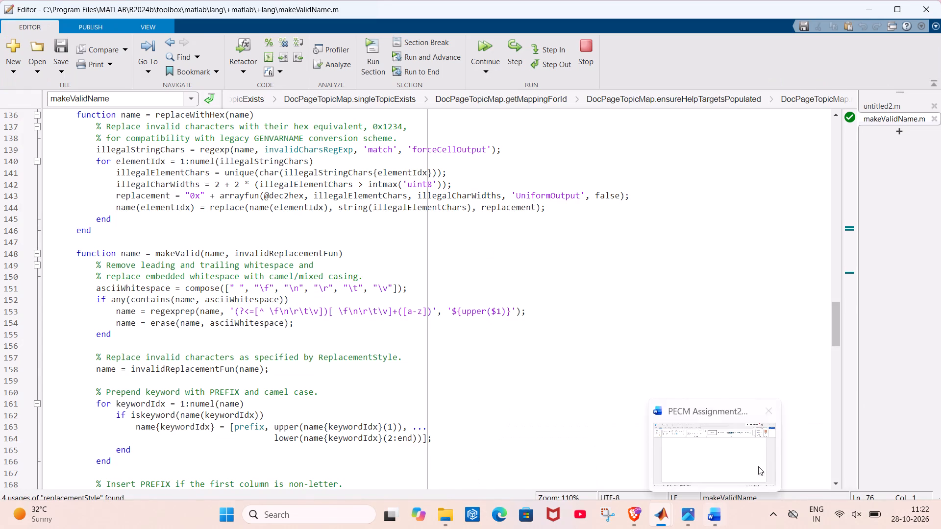
left_click(774, 455)
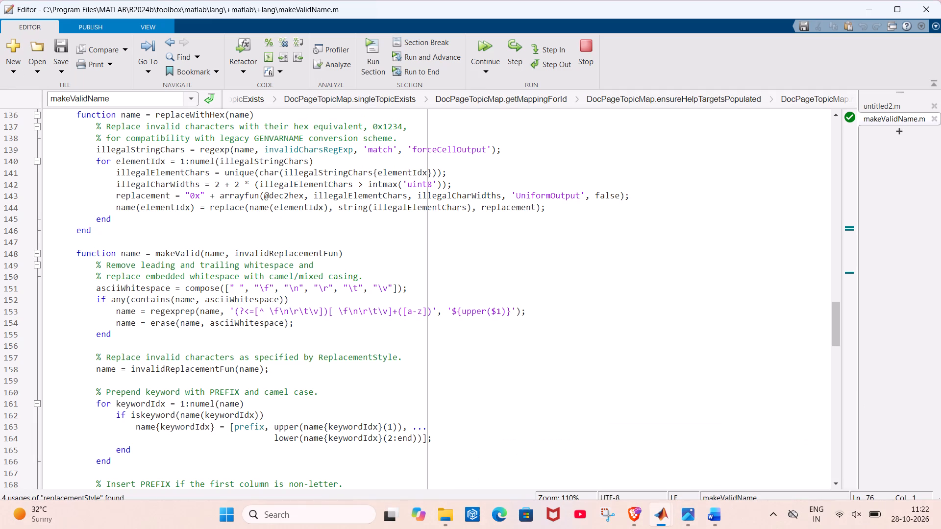
scroll(328, 162, "down", 7)
scroll(328, 162, "up", 1)
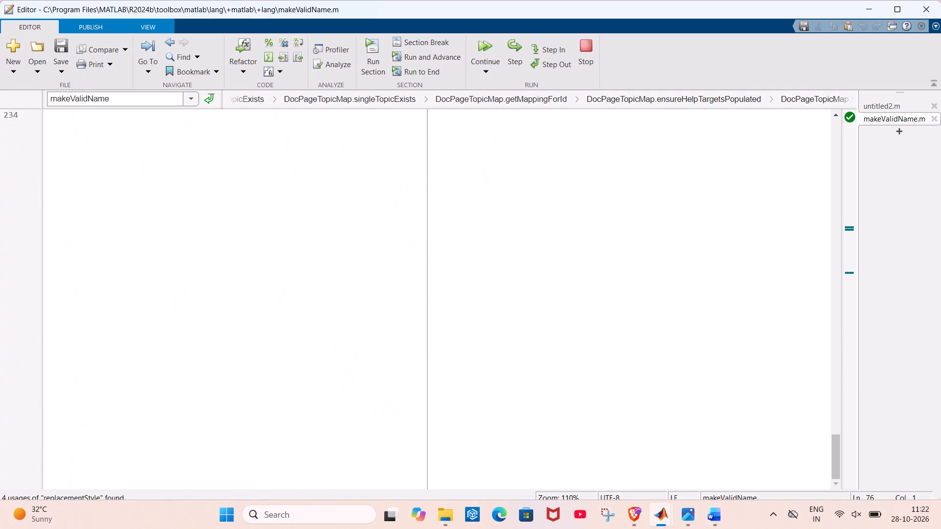
scroll(328, 162, "up", 5)
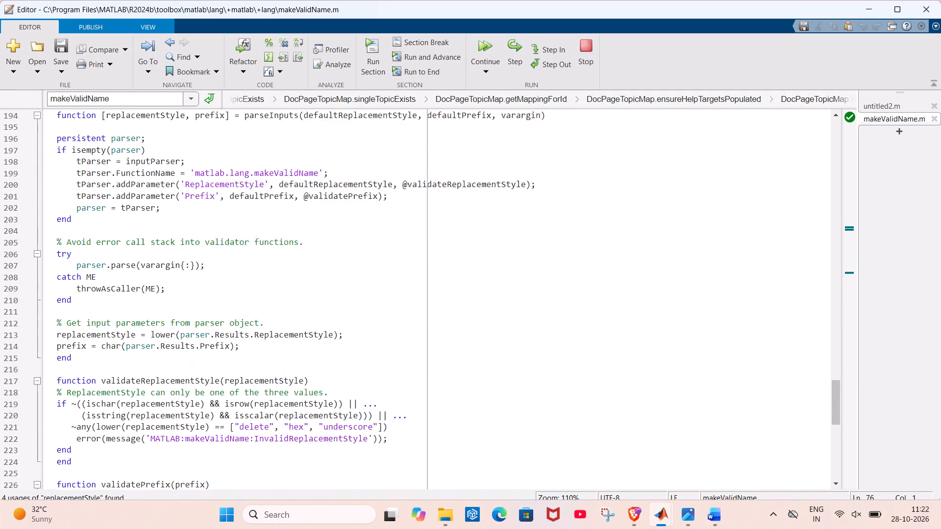
scroll(328, 162, "up", 3)
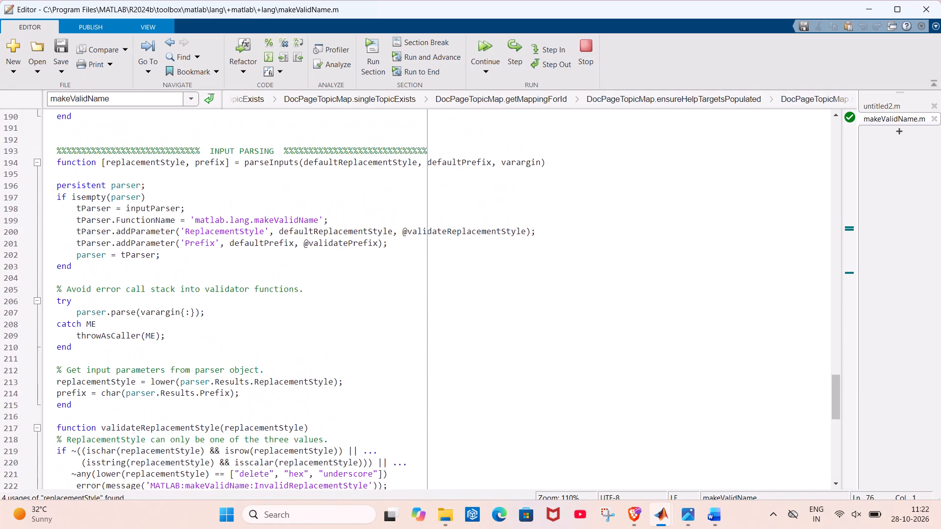
scroll(328, 162, "up", 1)
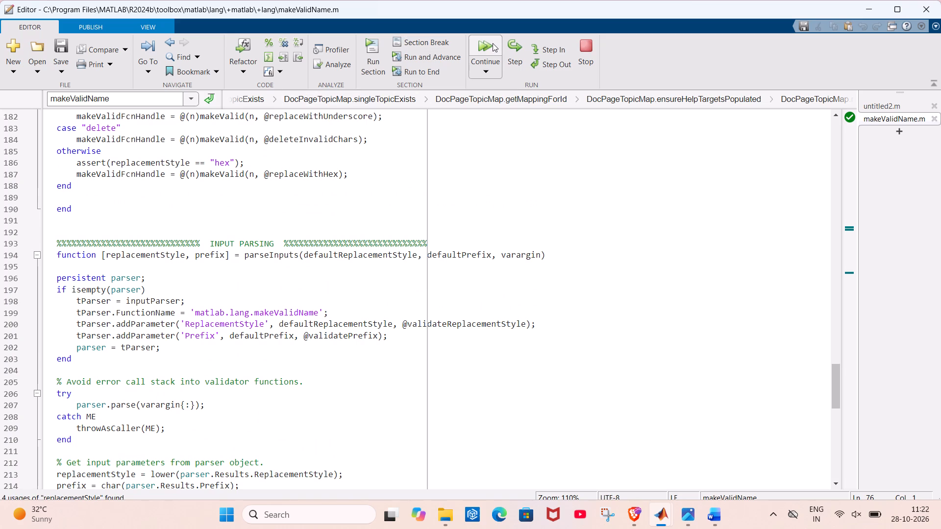
Continue the paused execution from makeValidName.m.
left_click(493, 43)
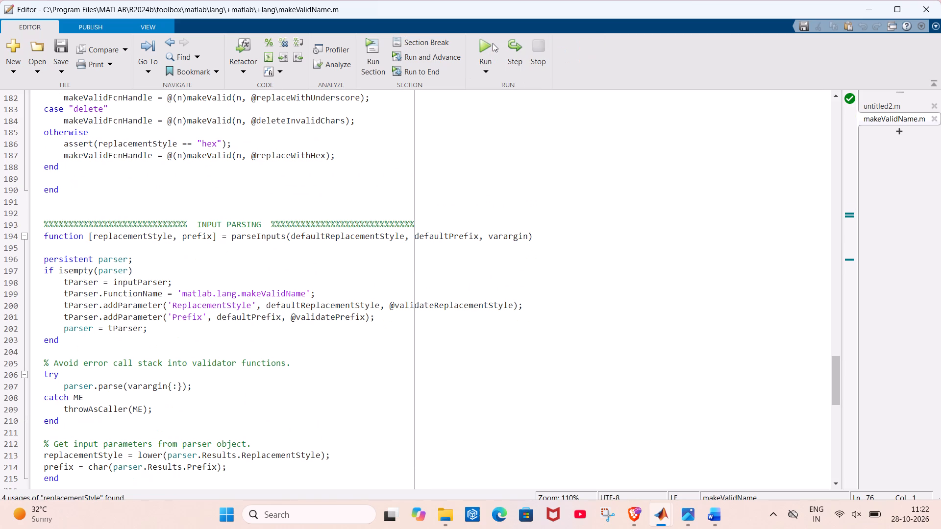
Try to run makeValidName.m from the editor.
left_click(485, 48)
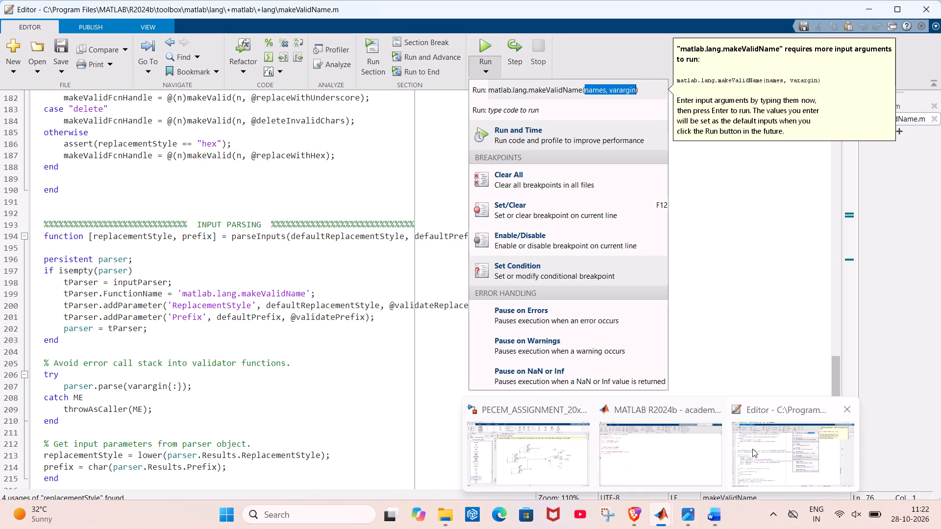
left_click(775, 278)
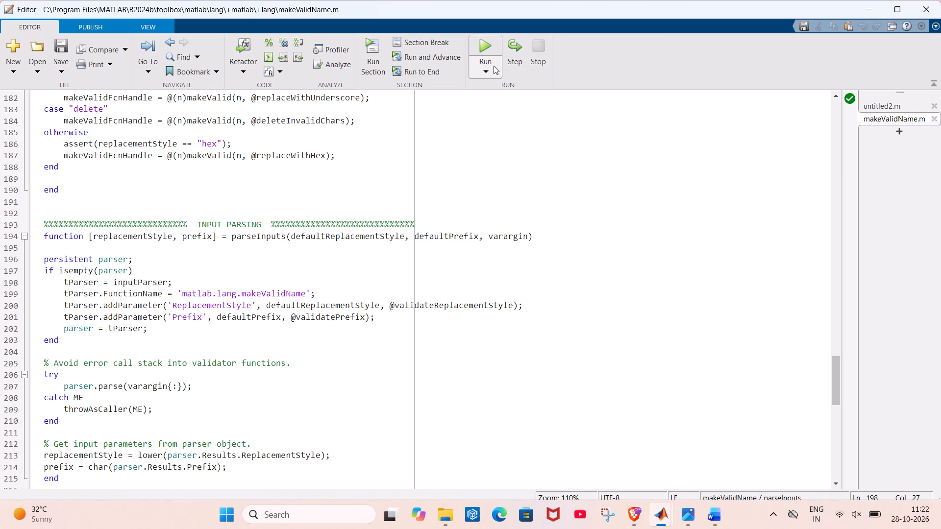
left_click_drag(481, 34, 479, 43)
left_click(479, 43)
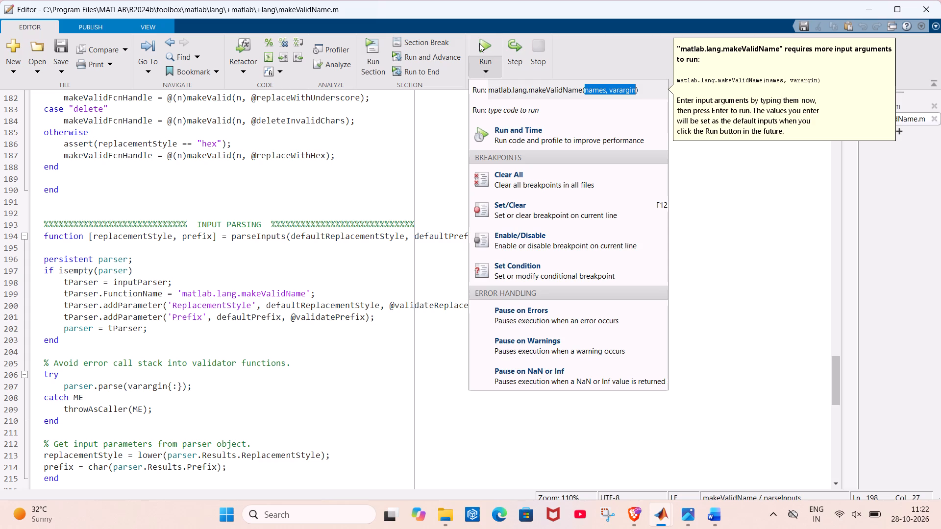
Save a copy of makeValidName.m in the Downloads folder under the name pecmasss2.
left_click(50, 58)
left_click(73, 96)
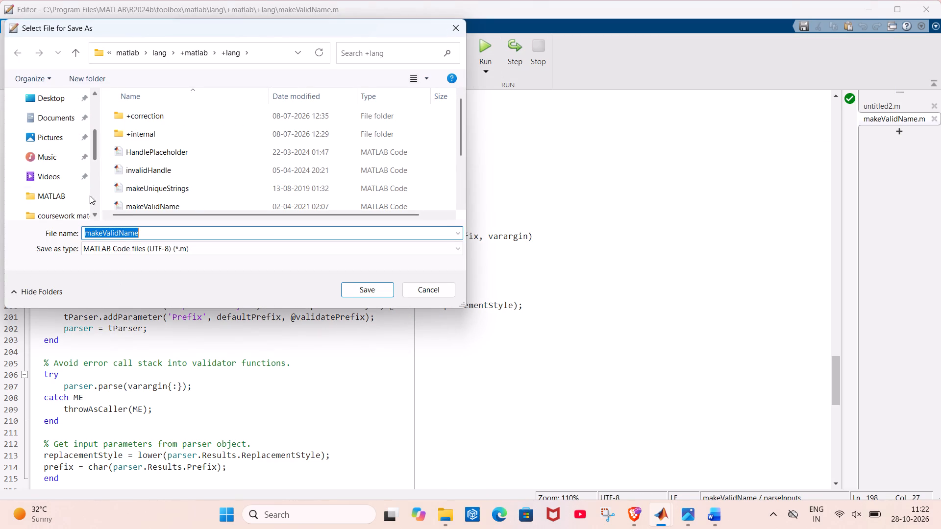
left_click(66, 104)
left_click(66, 122)
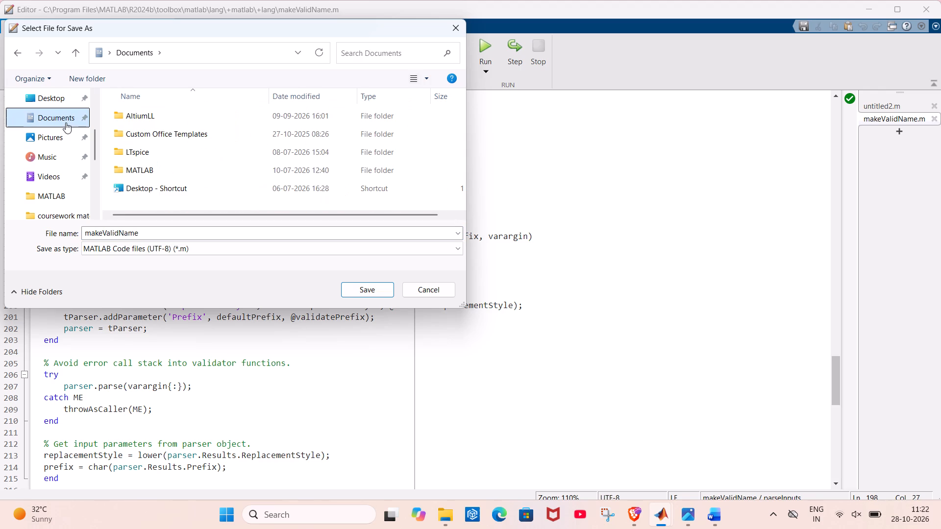
left_click(66, 98)
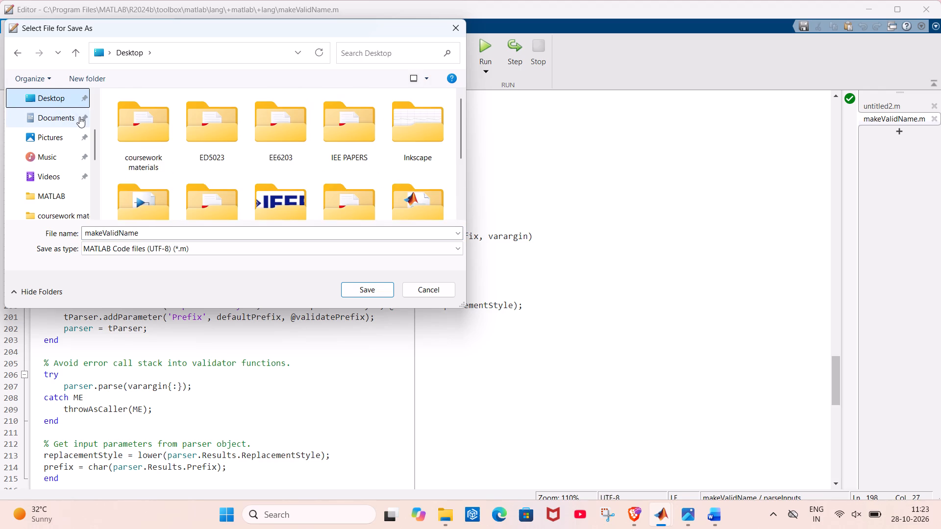
left_click(79, 117)
scroll(59, 153, "down", 1)
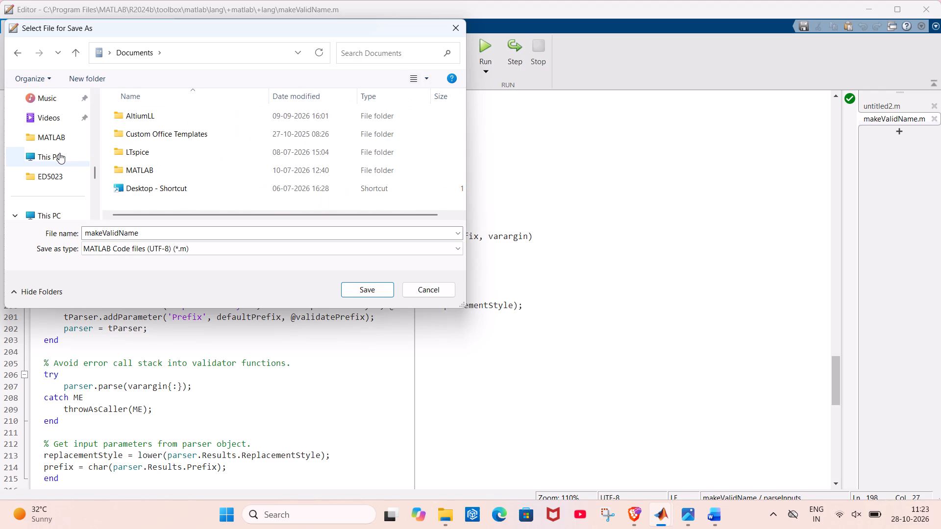
scroll(59, 153, "down", 1)
scroll(59, 153, "up", 3)
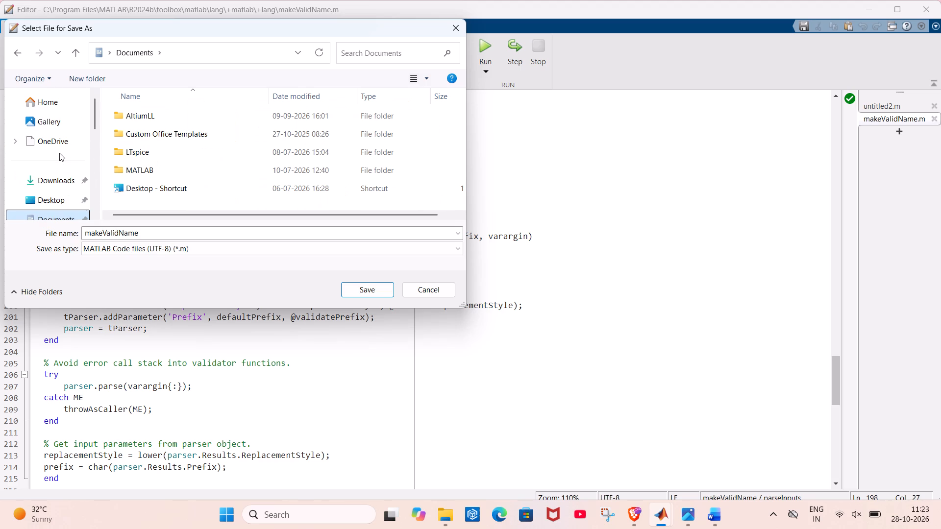
scroll(59, 153, "up", 11)
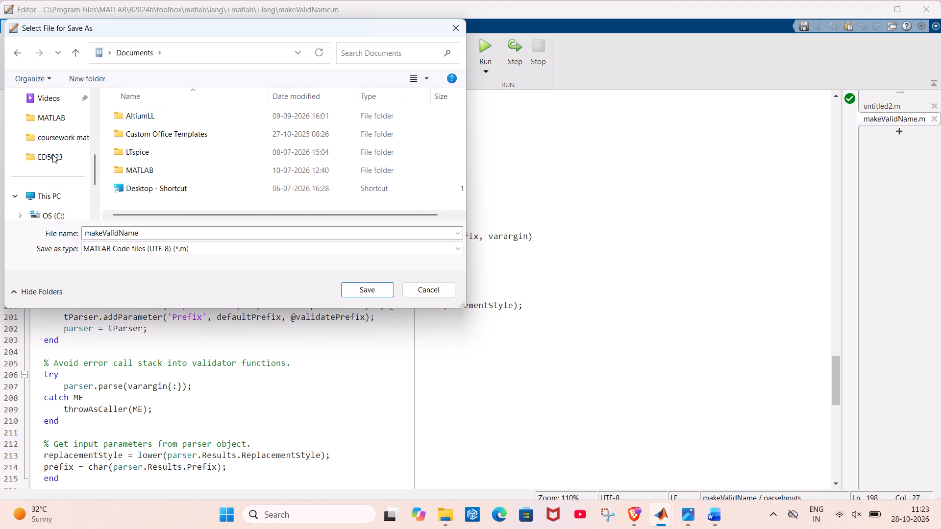
scroll(52, 154, "up", 1)
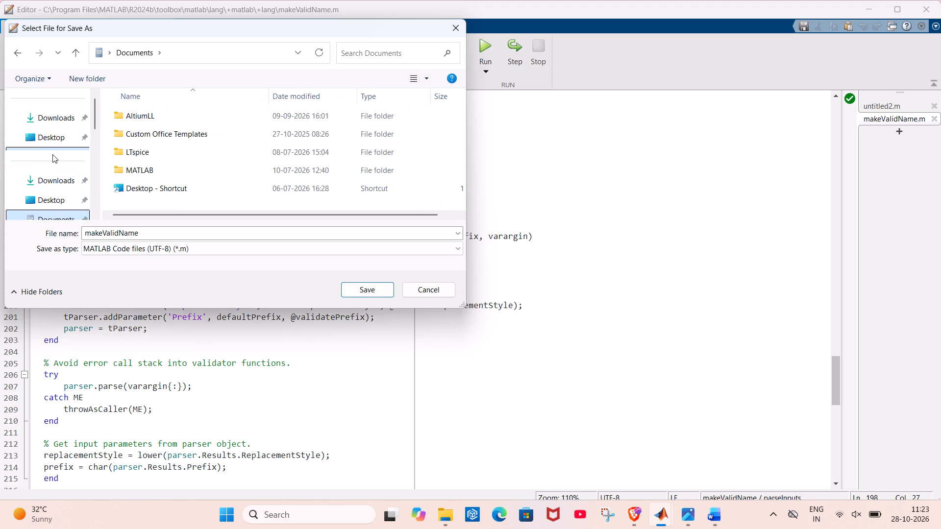
scroll(52, 154, "up", 1)
left_click(48, 181)
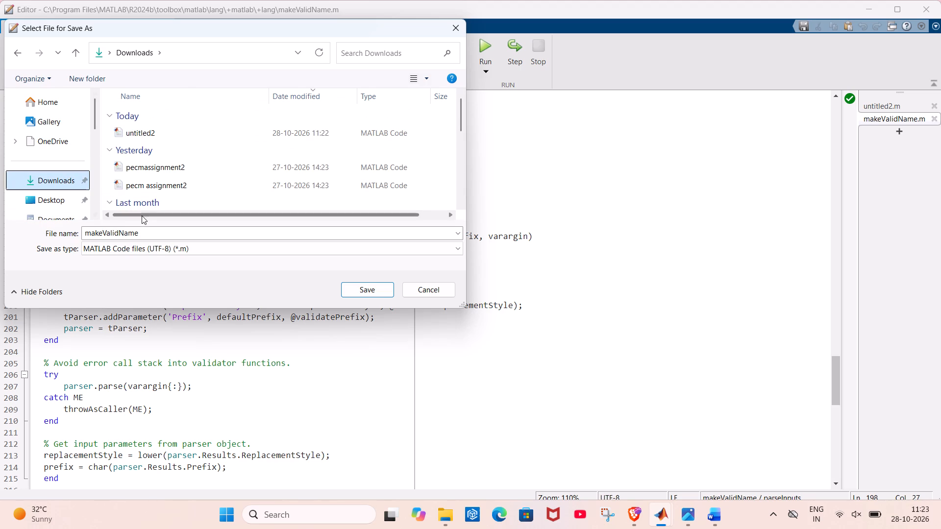
left_click(144, 228)
key("BackSpace")
type("powerelec")
key("BackSpace")
key("BackSpace")
key("BackSpace")
key("BackSpace")
key("BackSpace")
key("BackSpace")
key("BackSpace")
key("BackSpace")
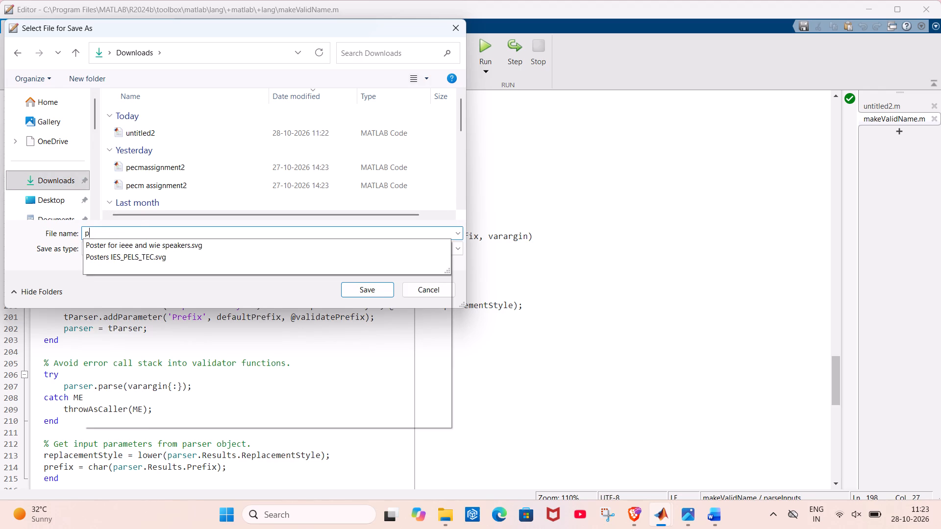
type("ecm")
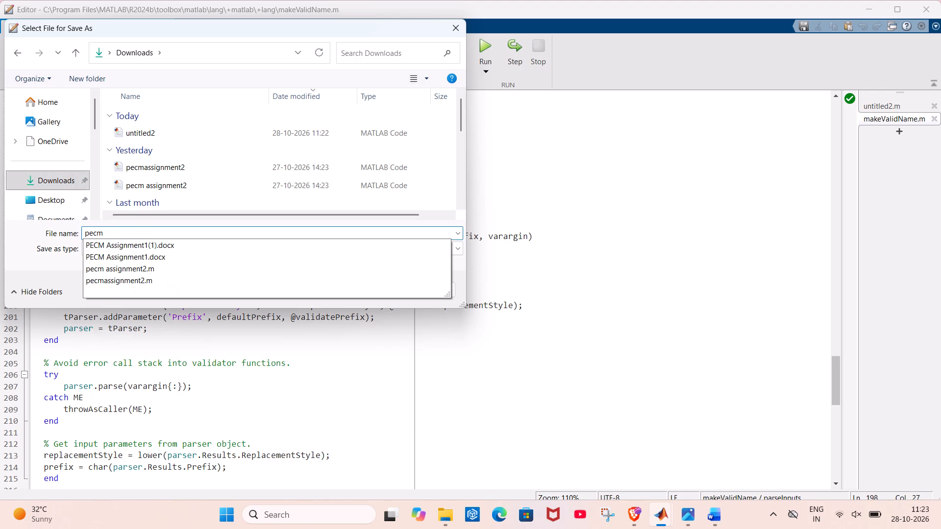
type("asss")
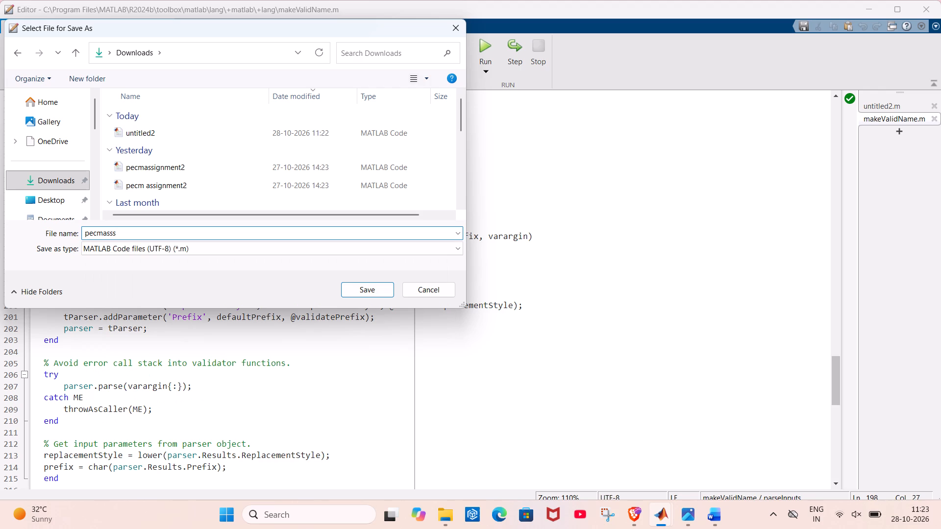
key("2")
key("Return")
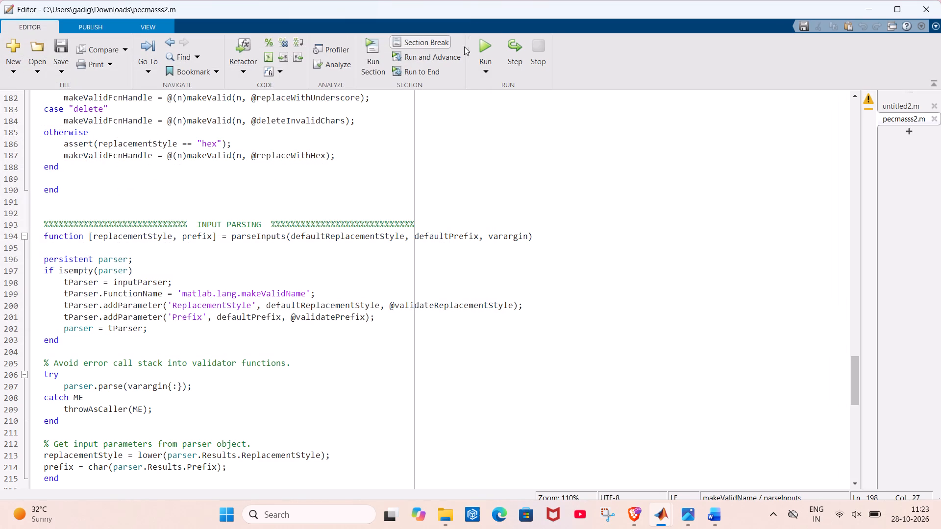
Try to run pecmasss2.m, clearing all breakpoints in all files between attempts.
left_click(485, 49)
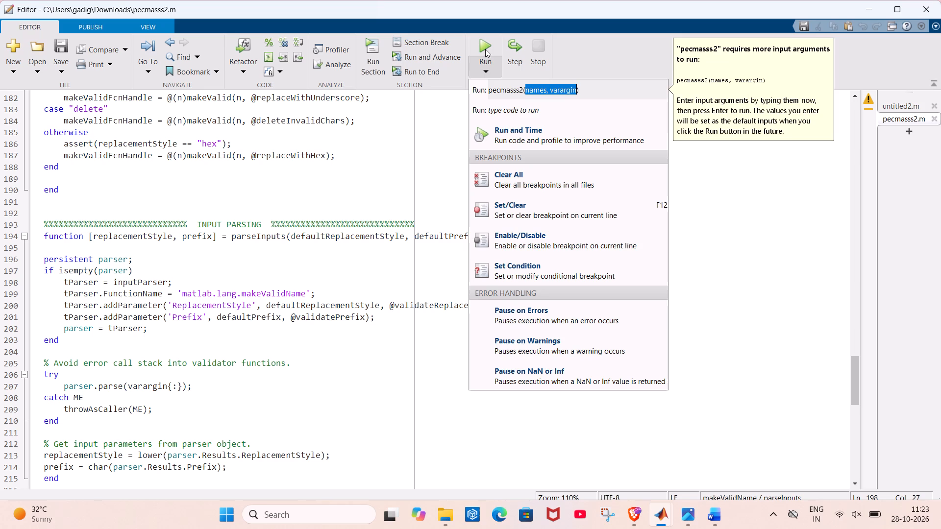
left_click(485, 49)
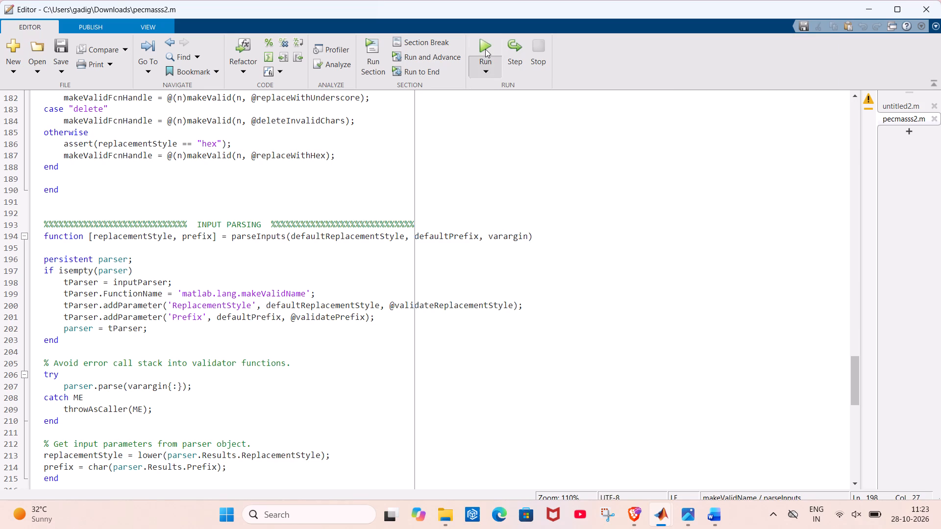
left_click(518, 181)
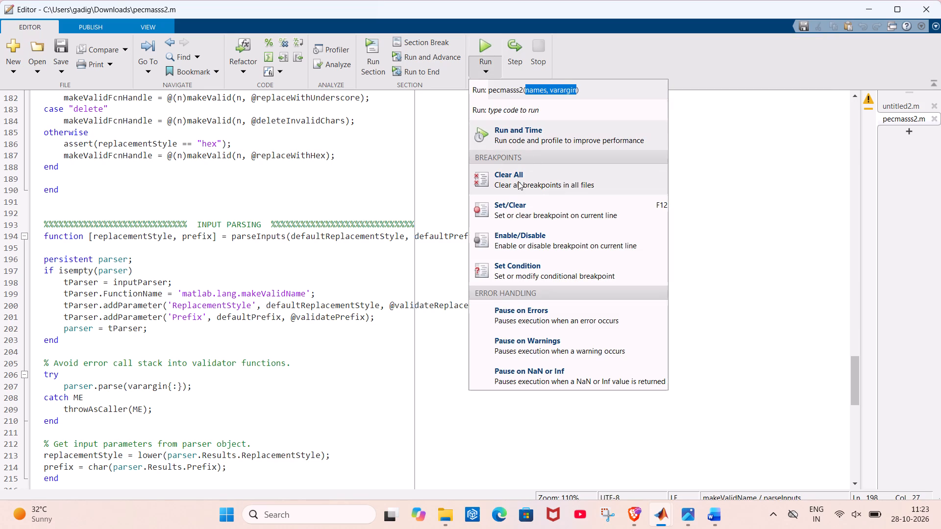
left_click(483, 58)
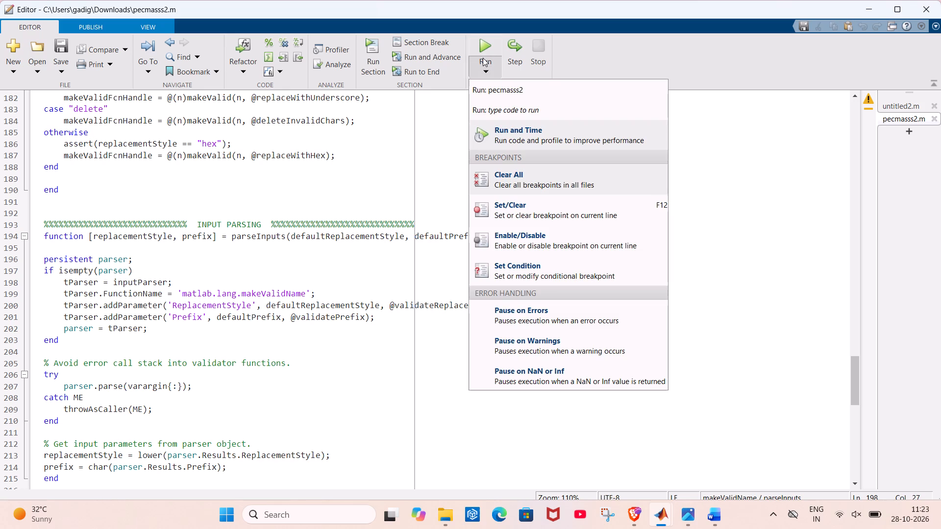
left_click(483, 52)
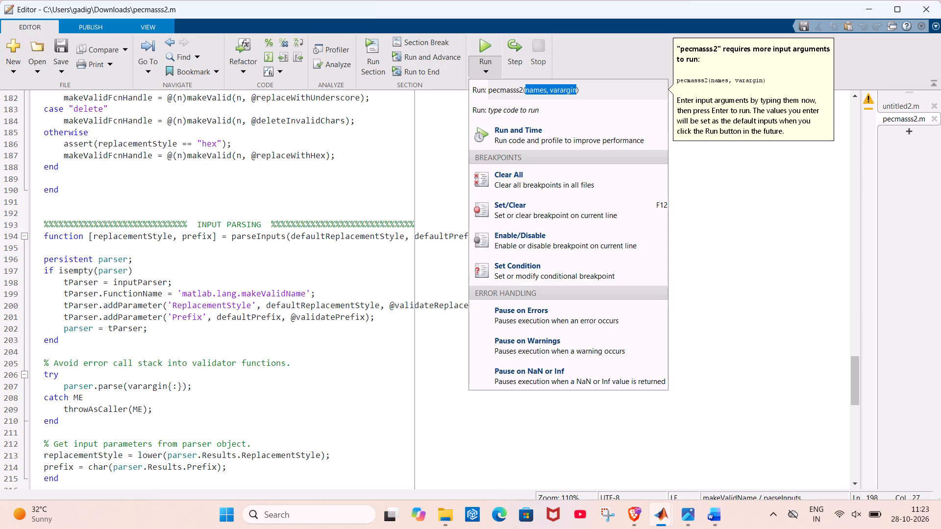
Delete the help comments and makeValidName function body in pecmasss2.m, from line 2 through the end statement on line 119.
scroll(312, 183, "up", 7)
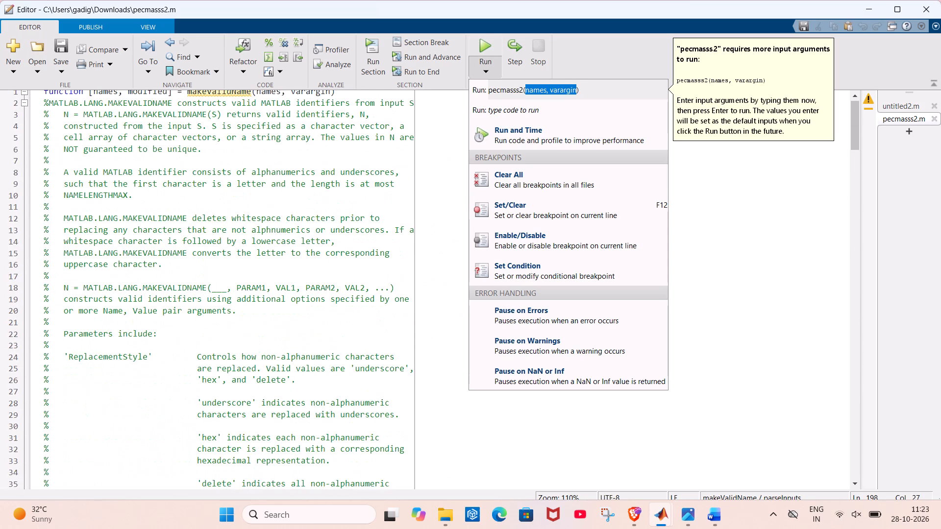
scroll(312, 183, "up", 10)
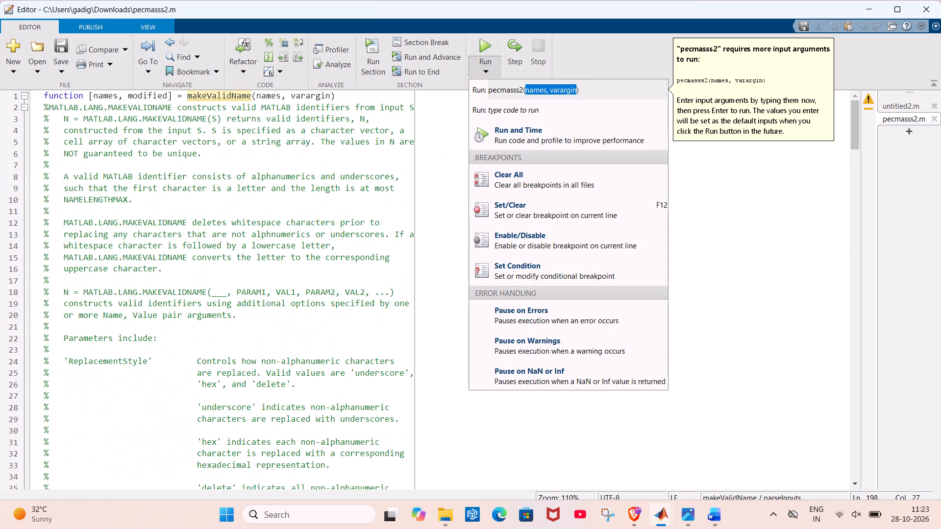
scroll(312, 183, "up", 2)
left_click_drag(45, 106, 422, 436)
scroll(213, 231, "up", 1)
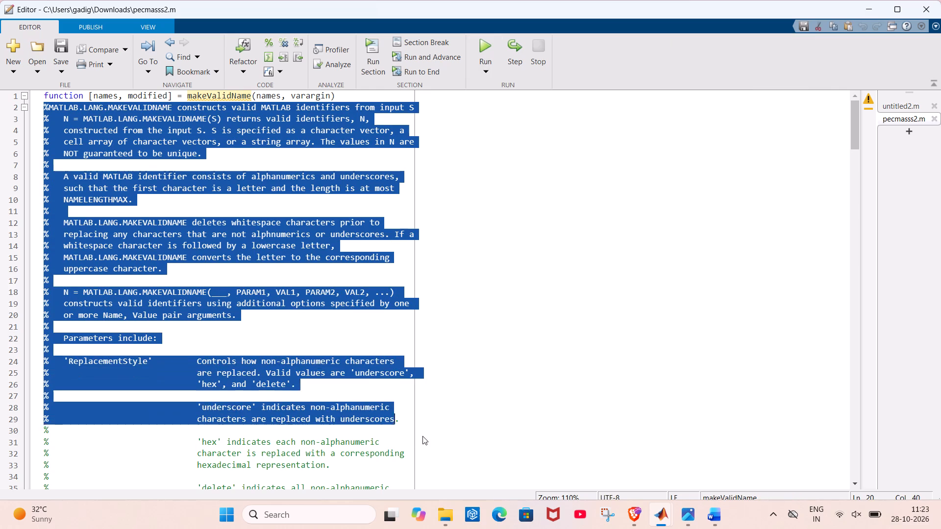
left_click_drag(422, 436, 453, 246)
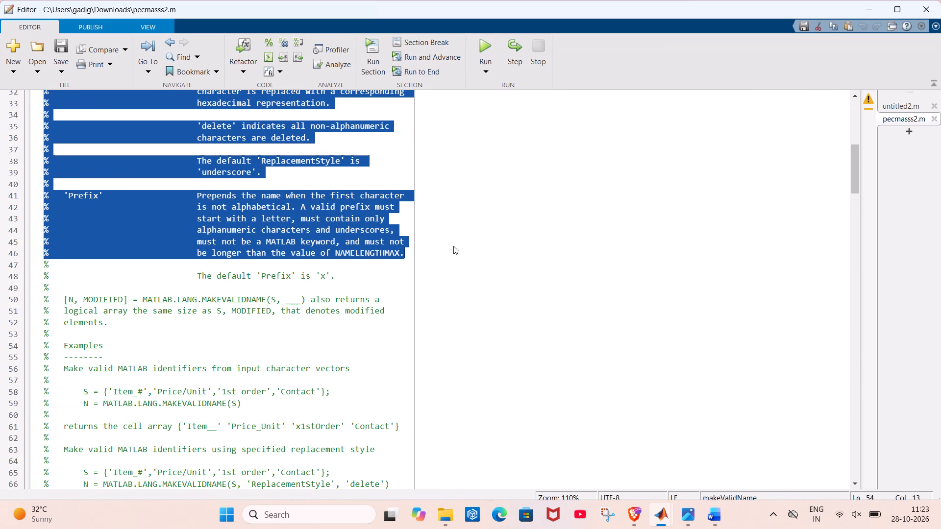
left_click_drag(453, 246, 484, 490)
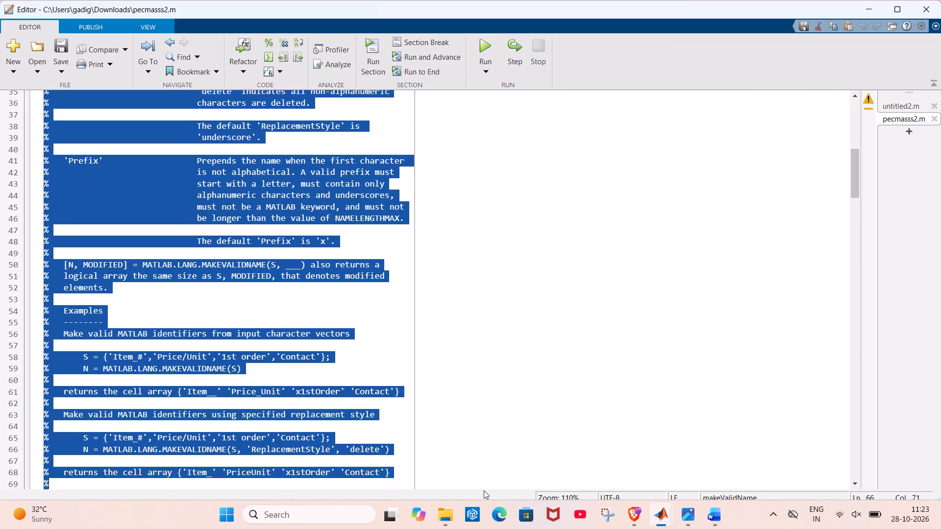
left_click_drag(484, 490, 536, 369)
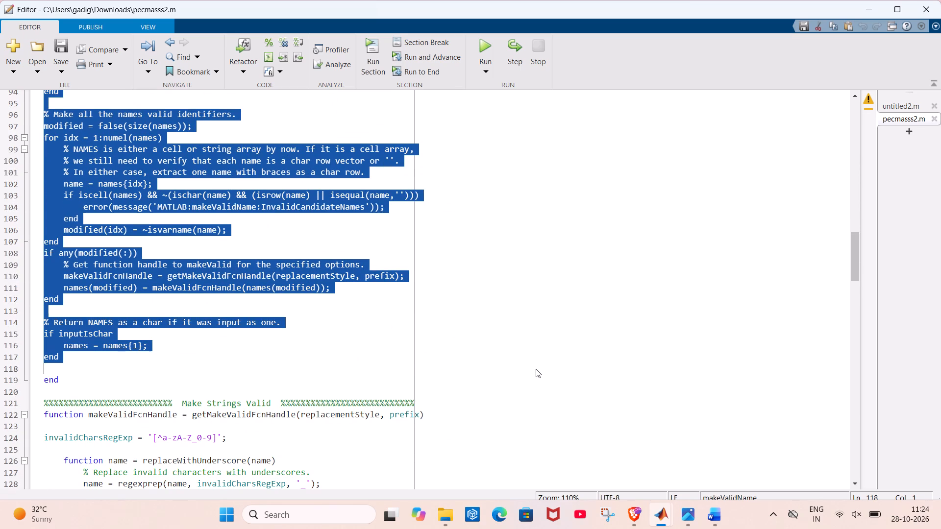
left_click_drag(536, 369, 537, 377)
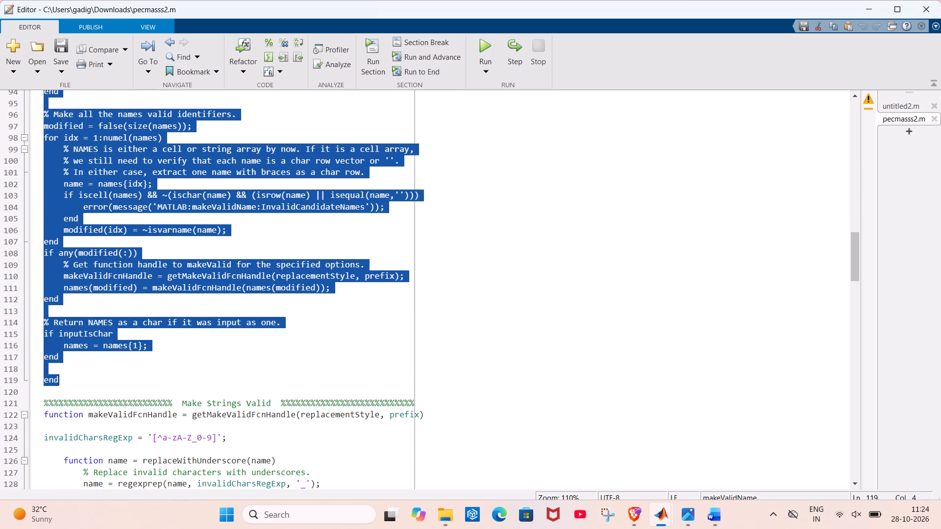
key("BackSpace")
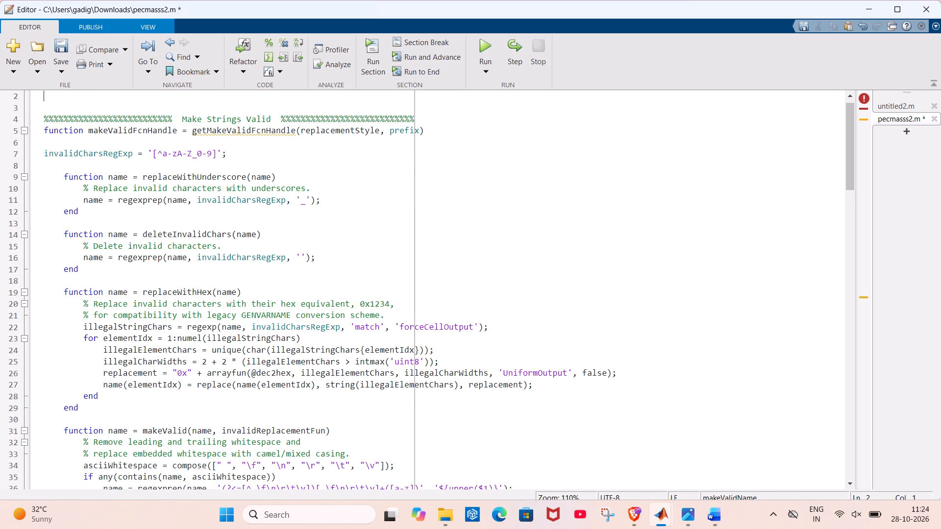
Delete all the remaining code in pecmasss2.m, from the last line up to the function declaration on line 1.
scroll(398, 120, "down", 5)
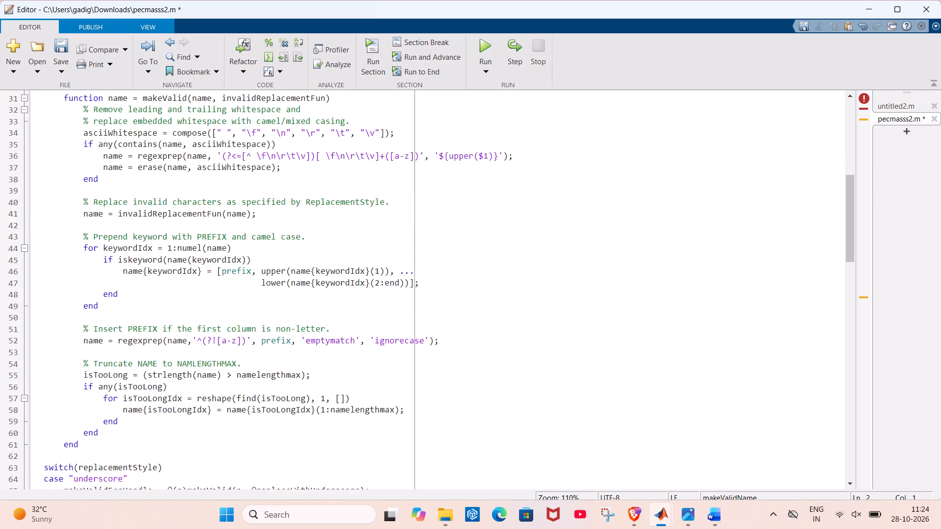
scroll(398, 120, "down", 4)
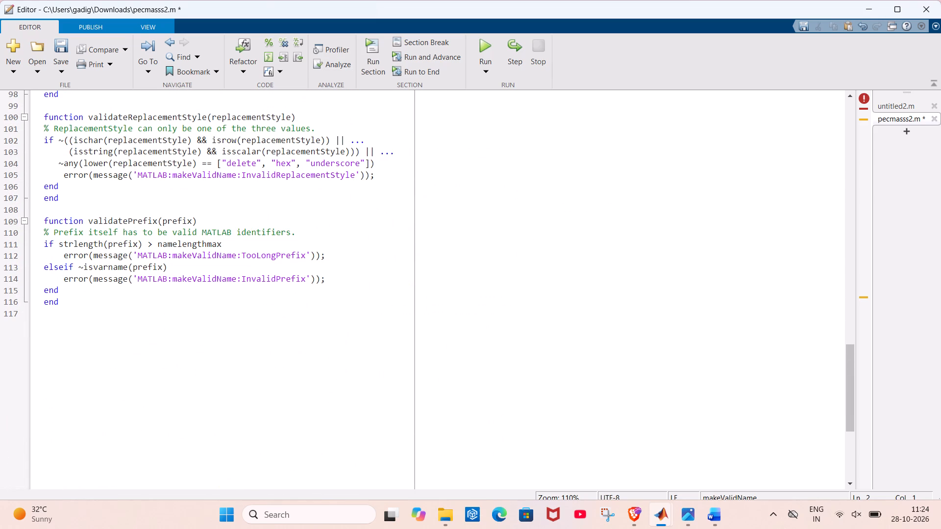
left_click_drag(158, 309, 102, 12)
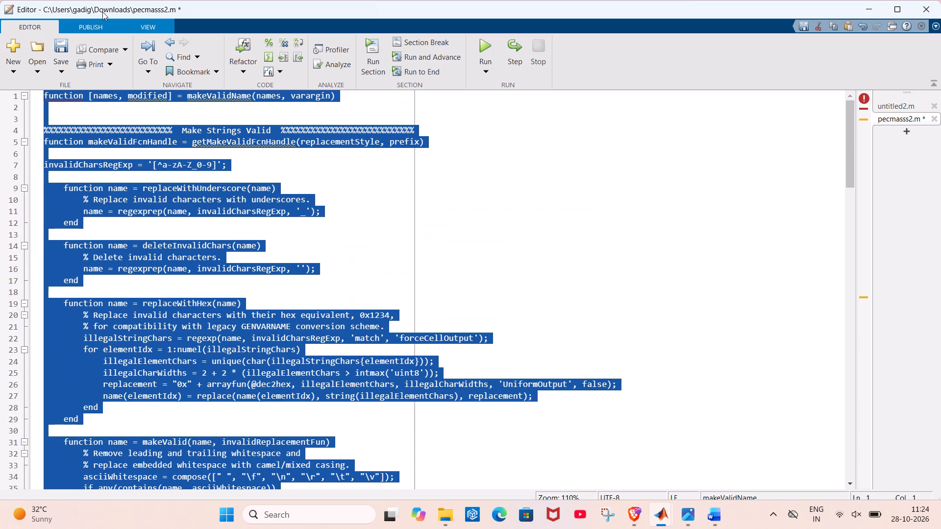
key("BackSpace")
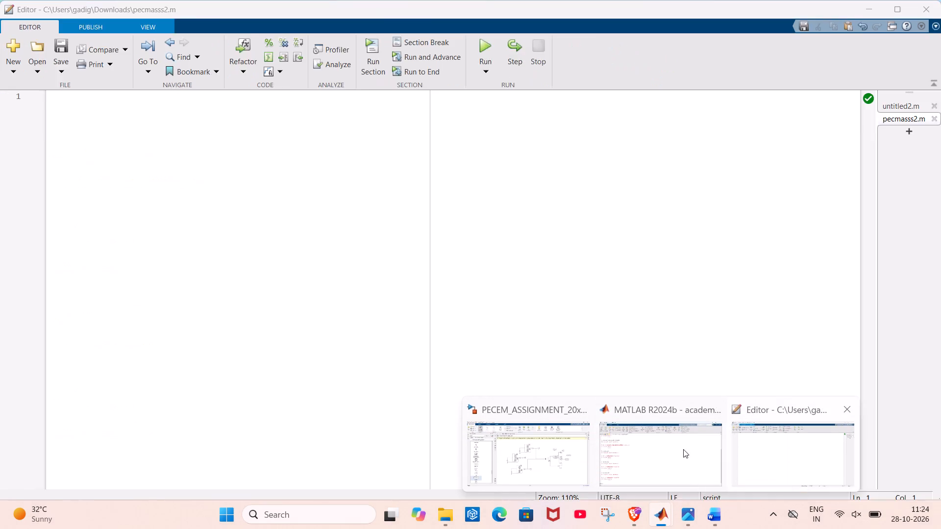
left_click(657, 450)
left_click(243, 355)
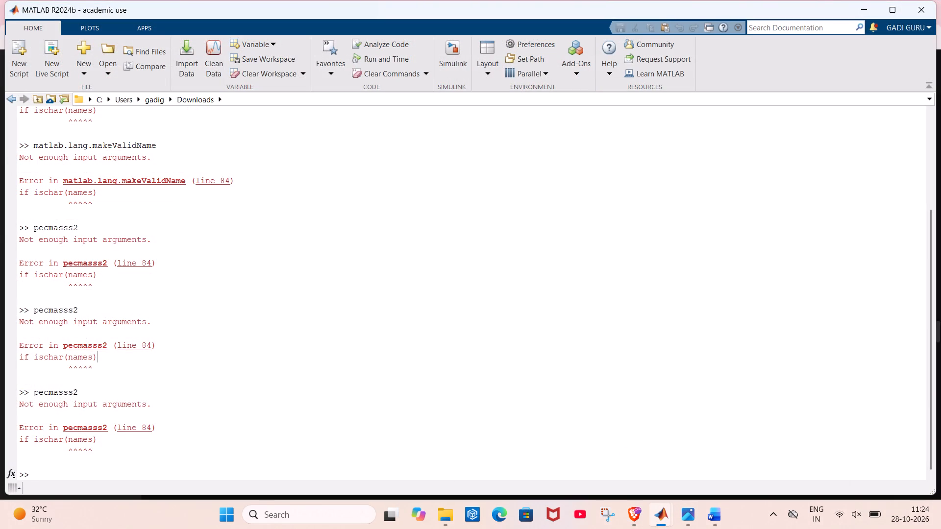
left_click_drag(177, 431, 121, 85)
key("BackSpace")
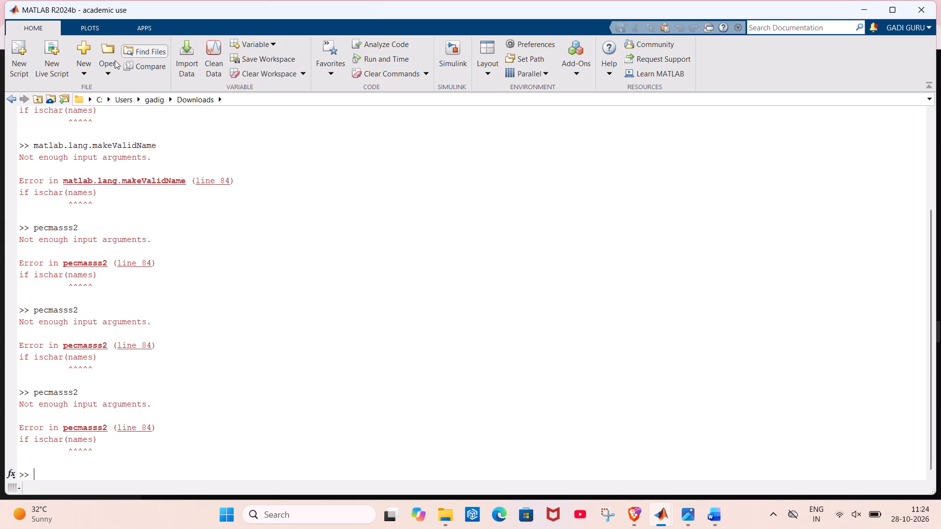
left_click(88, 47)
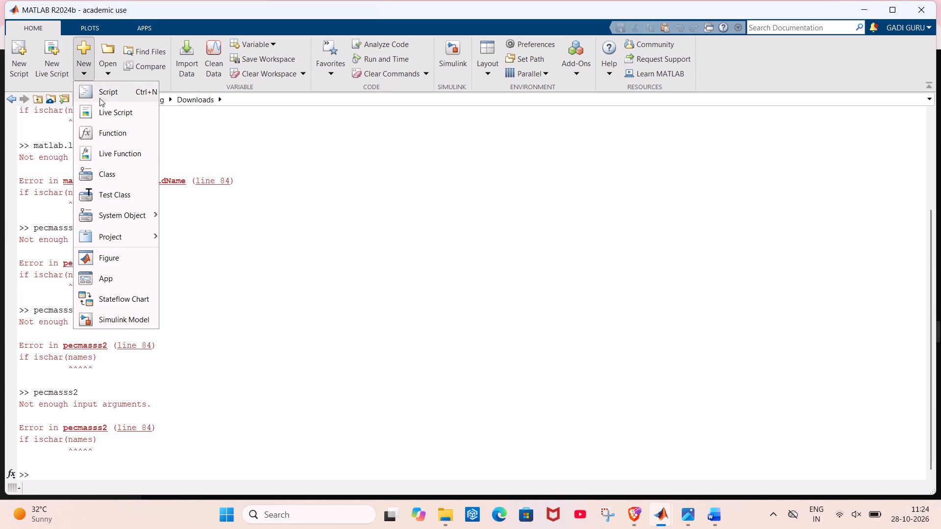
left_click(99, 98)
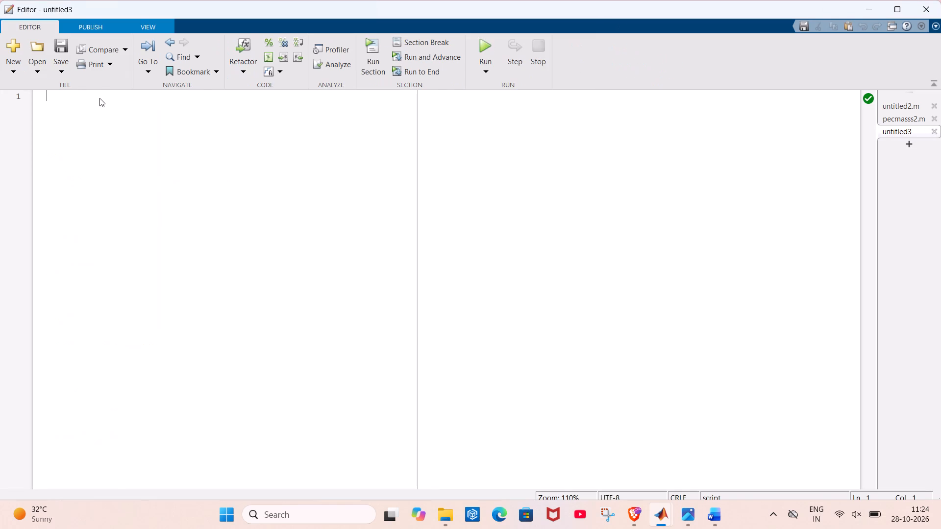
key("ctrl+v")
scroll(265, 235, "up", 7)
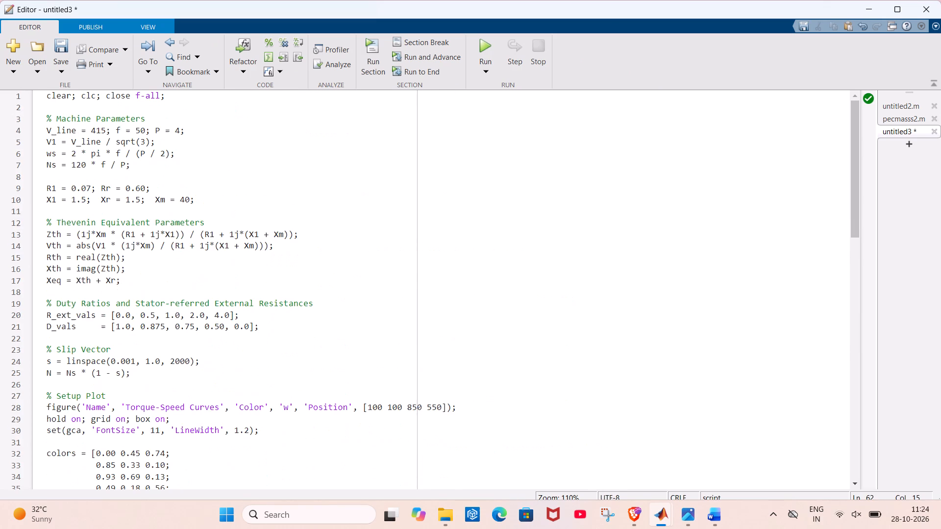
scroll(265, 235, "up", 2)
scroll(265, 235, "down", 12)
scroll(265, 235, "up", 6)
scroll(265, 235, "down", 1)
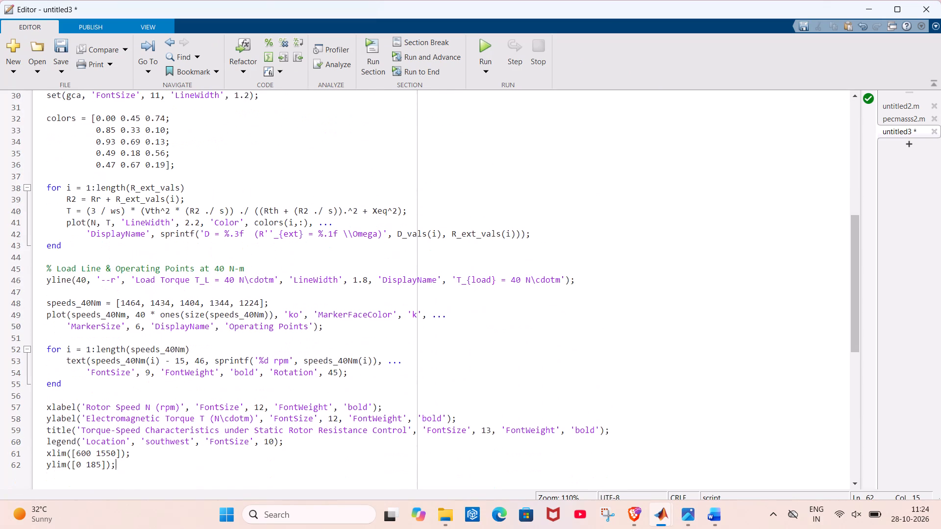
scroll(265, 235, "down", 1)
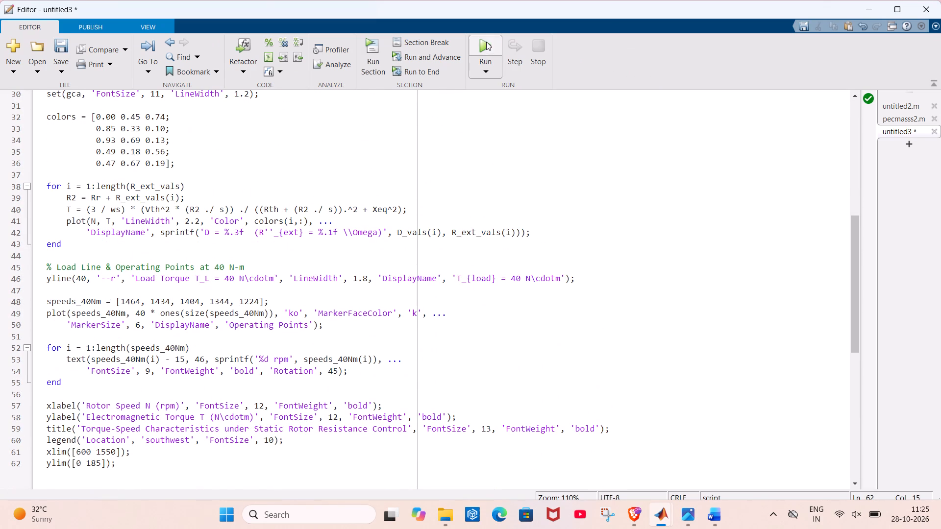
Save the new script in the Downloads folder under the name ass when starting its run.
left_click(486, 40)
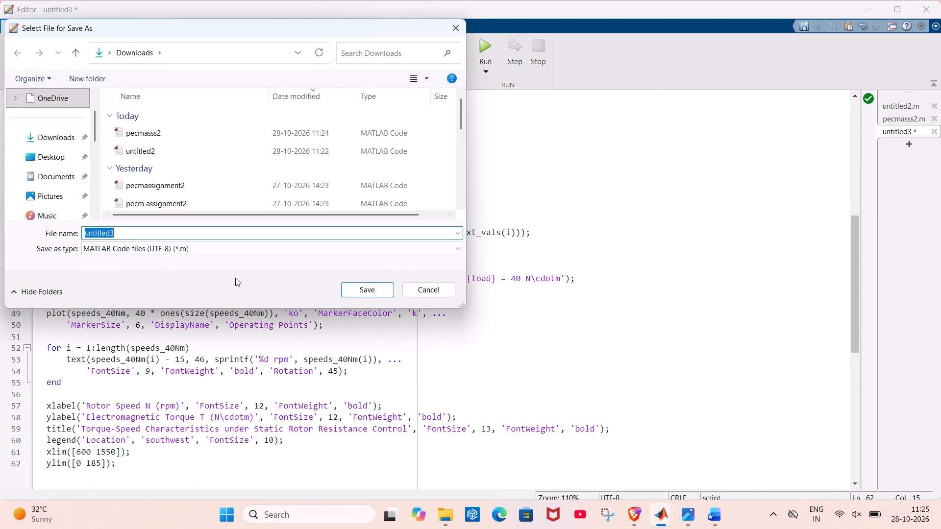
left_click(63, 137)
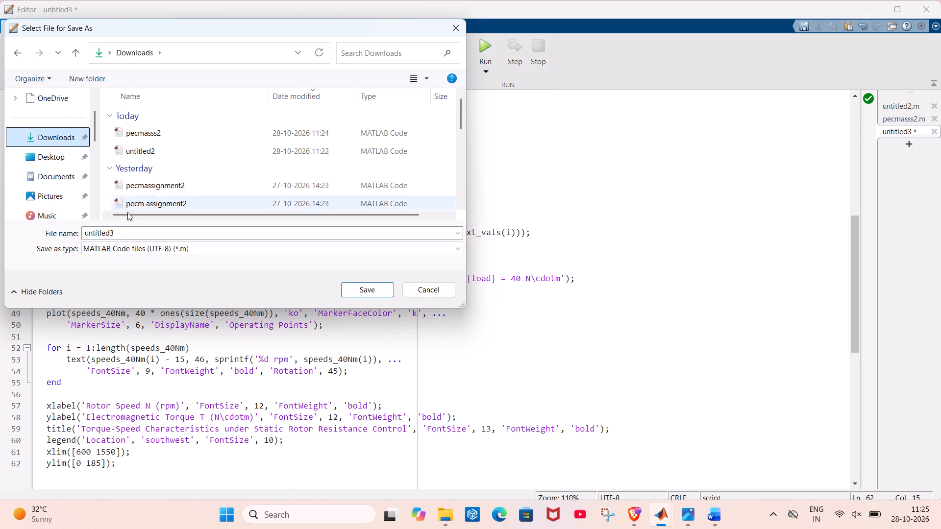
left_click(141, 225)
left_click(139, 230)
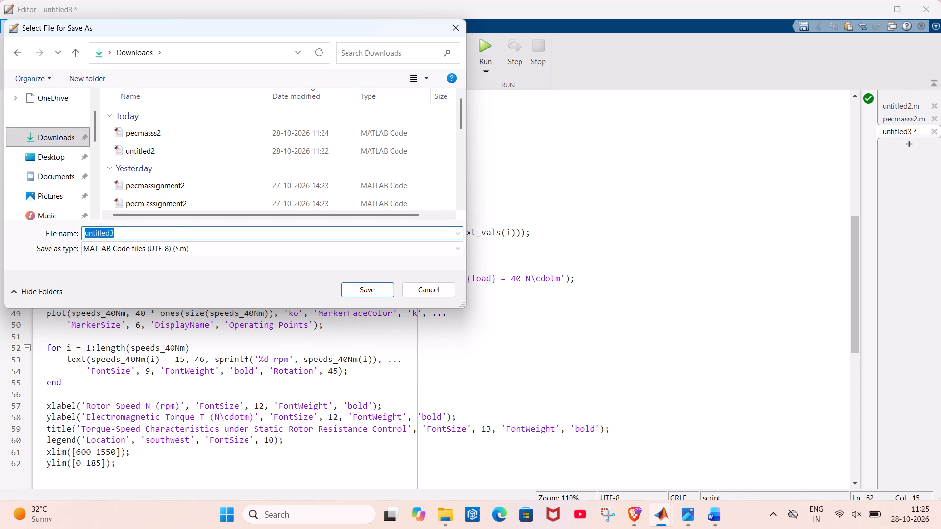
key("BackSpace")
type("ass")
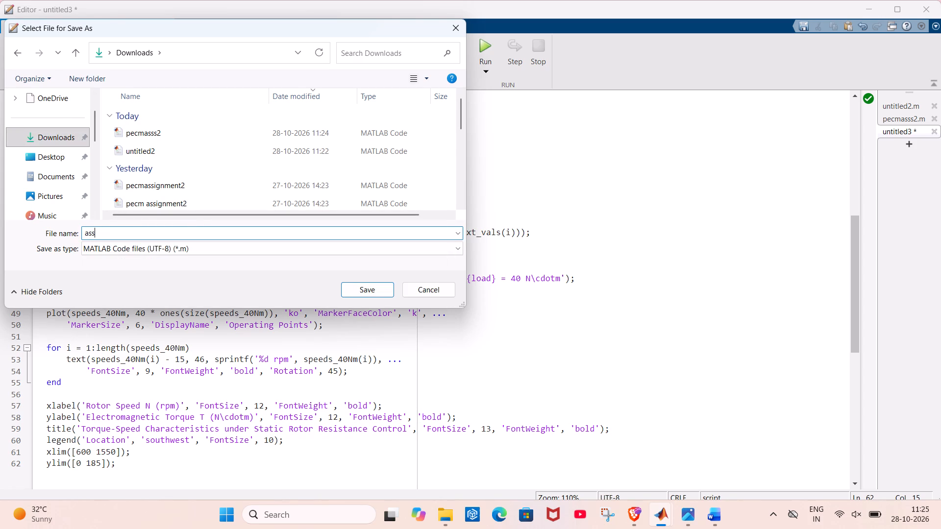
key("Return")
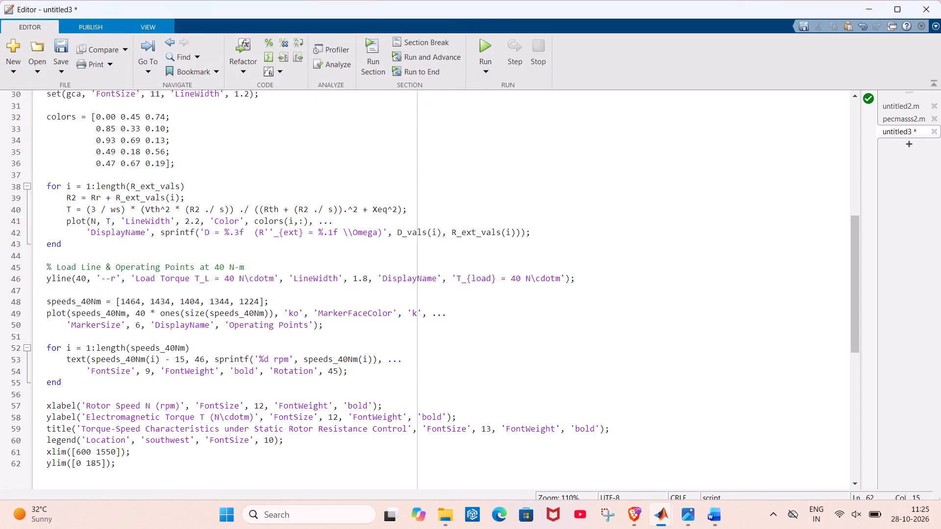
Run ass.m and check its output in the MATLAB Command Window.
left_click(489, 36)
left_click(489, 42)
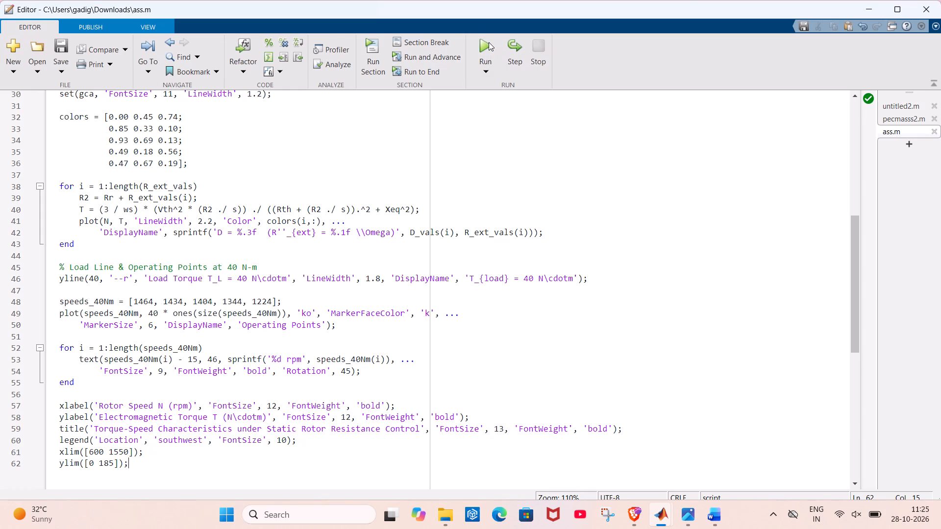
left_click(483, 49)
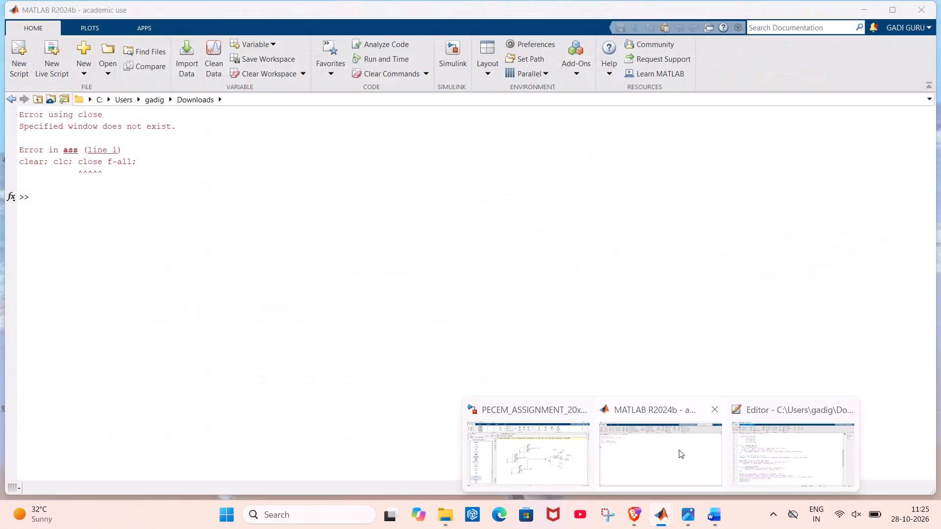
left_click(679, 450)
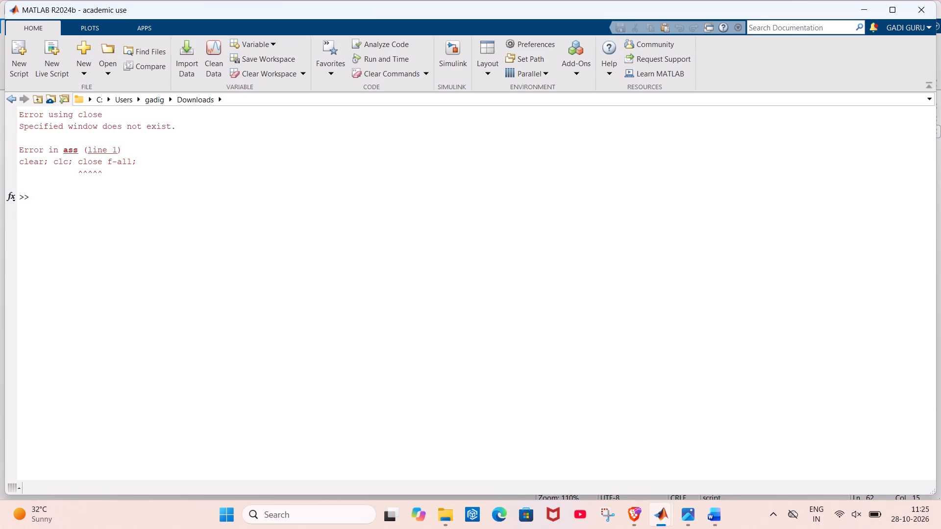
Close the Editor window containing ass.m.
left_click_drag(940, 0, 908, 28)
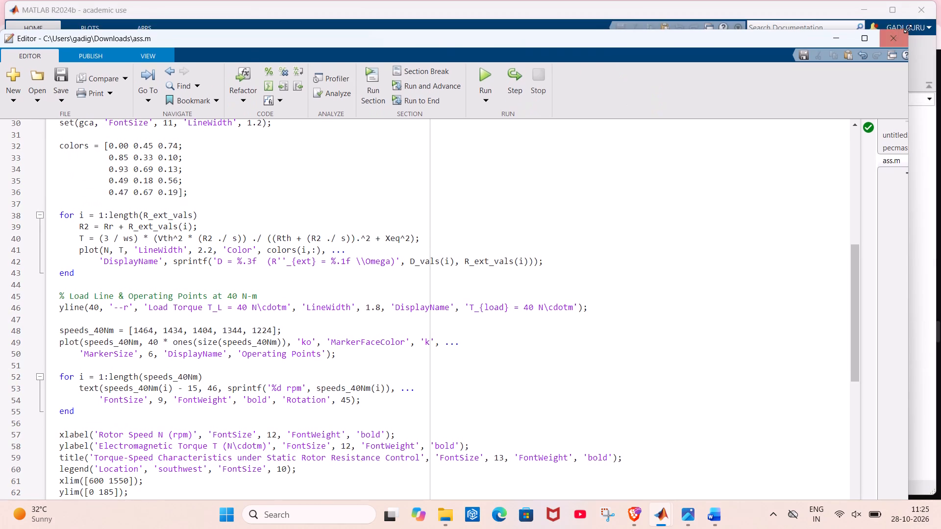
left_click_drag(908, 28, 908, 42)
left_click(902, 51)
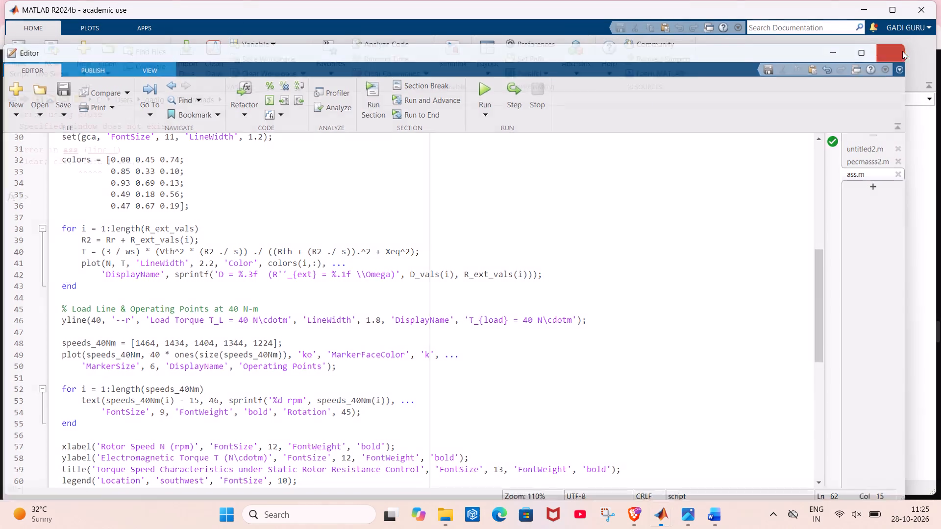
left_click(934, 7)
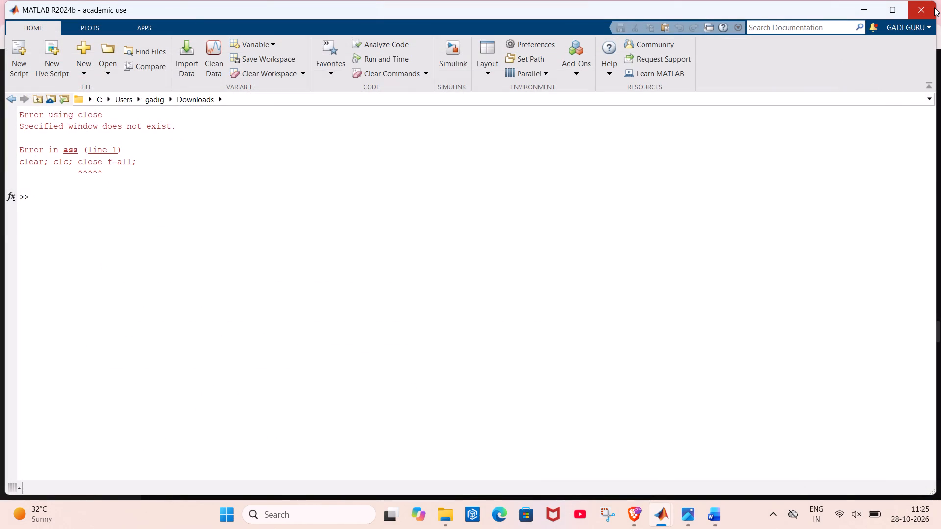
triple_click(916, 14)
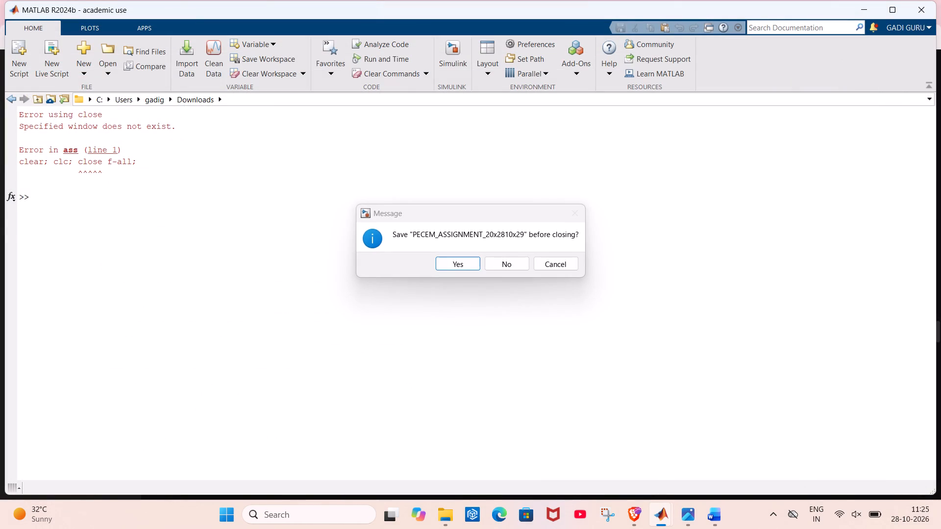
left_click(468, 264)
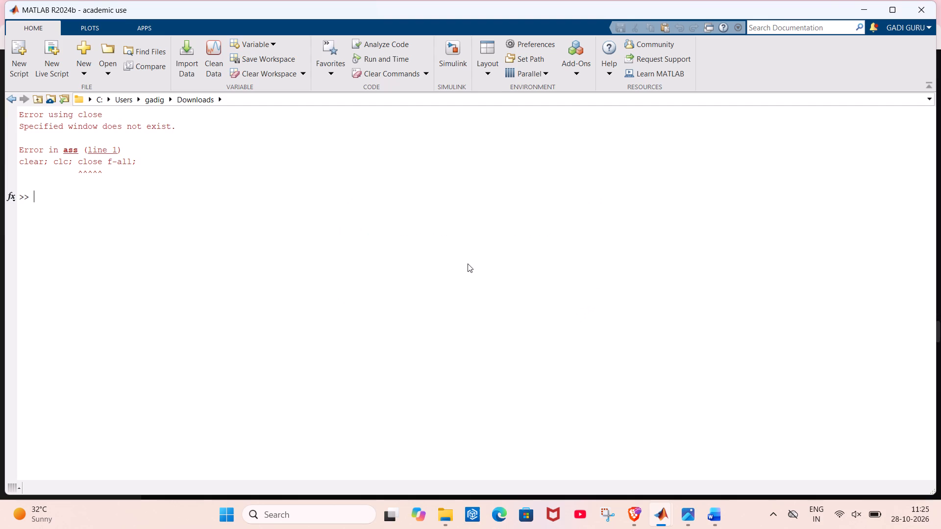
Close the browser window showing the Gemini conversation with the MATLAB code.
left_click(928, 0)
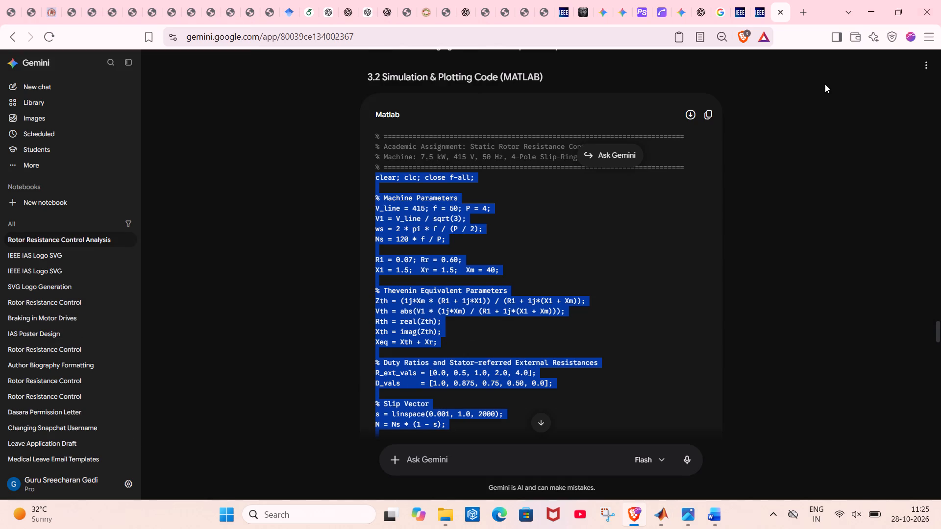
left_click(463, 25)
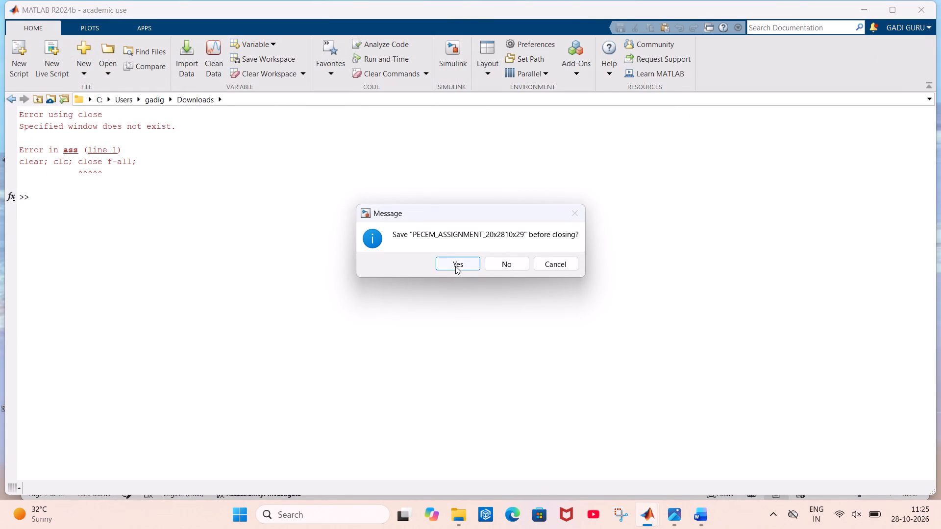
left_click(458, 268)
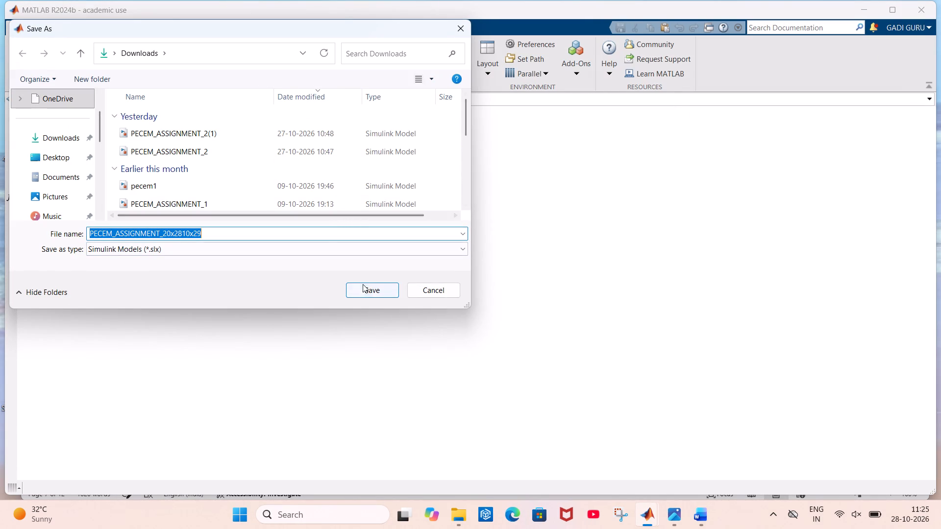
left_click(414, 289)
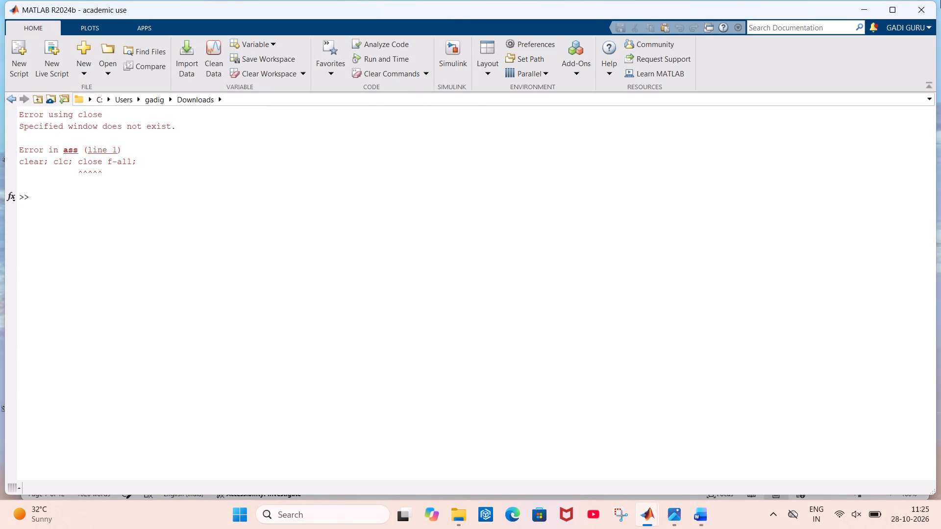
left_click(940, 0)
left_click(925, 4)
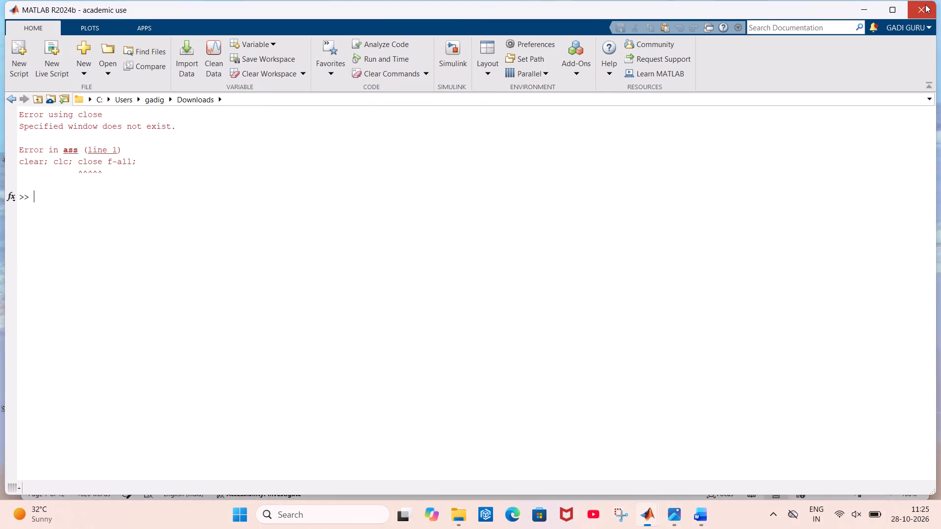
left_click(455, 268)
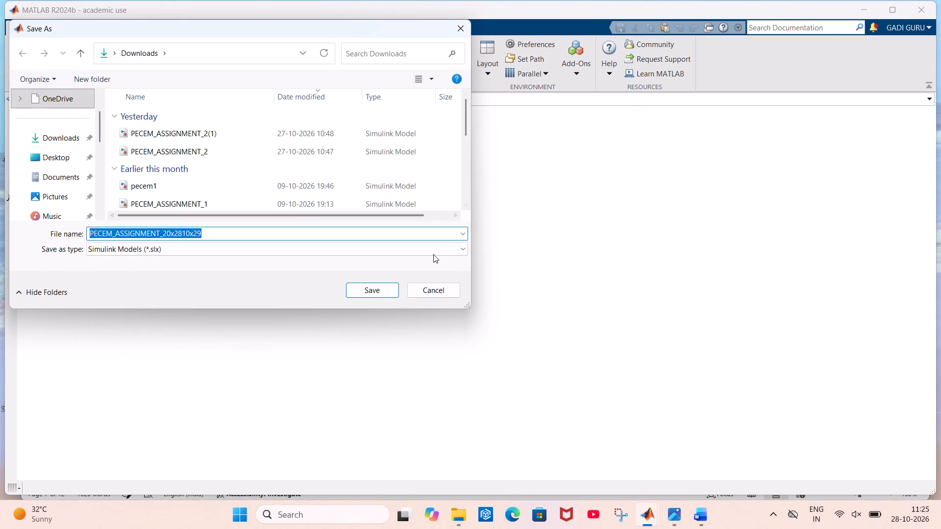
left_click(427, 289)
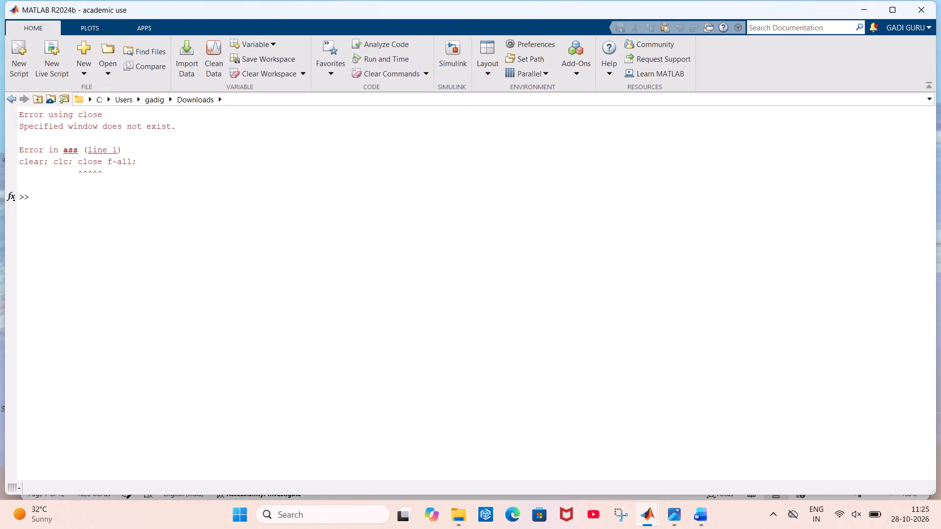
Quit MATLAB without saving the PECEM_ASSIGNMENT_20x2810x29 Simulink model.
key("alt+F4")
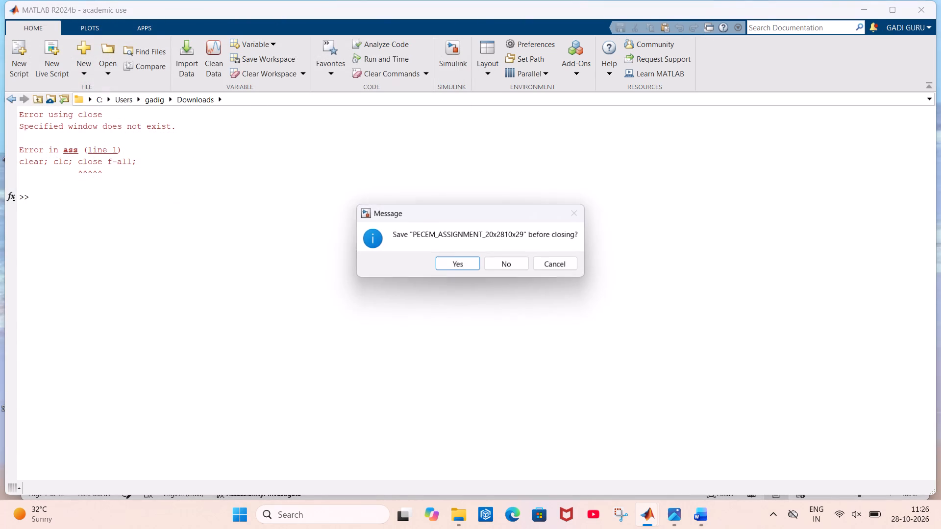
key("Right")
key("Return")
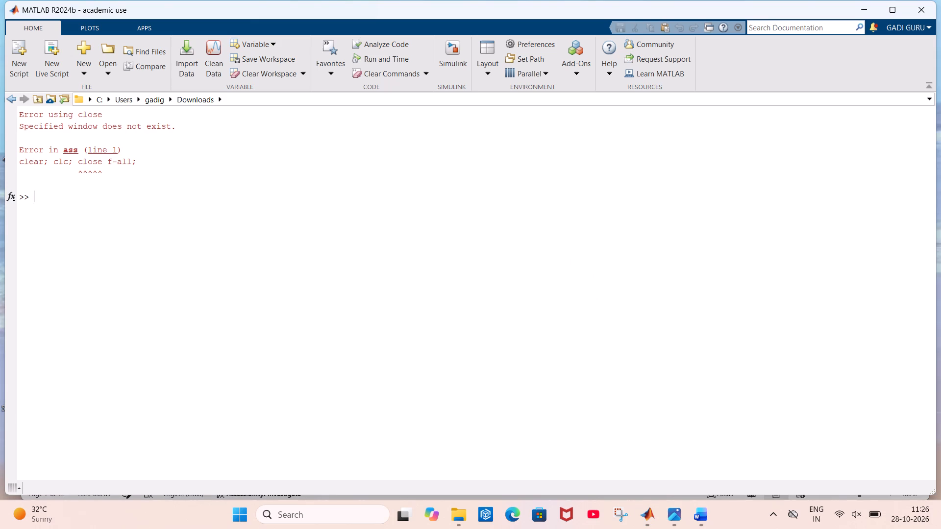
key("alt+F4")
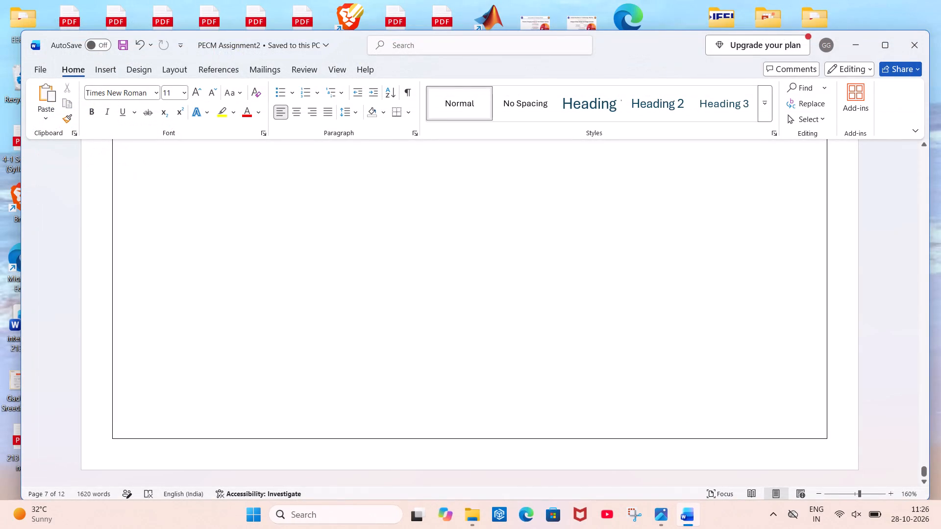
Close the PECM Assignment2 document in Word.
left_click(914, 42)
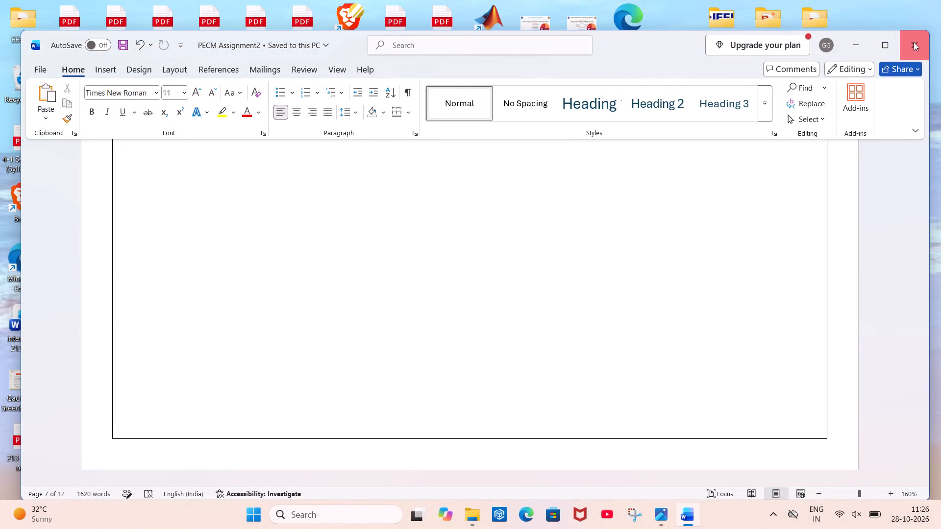
left_click(914, 42)
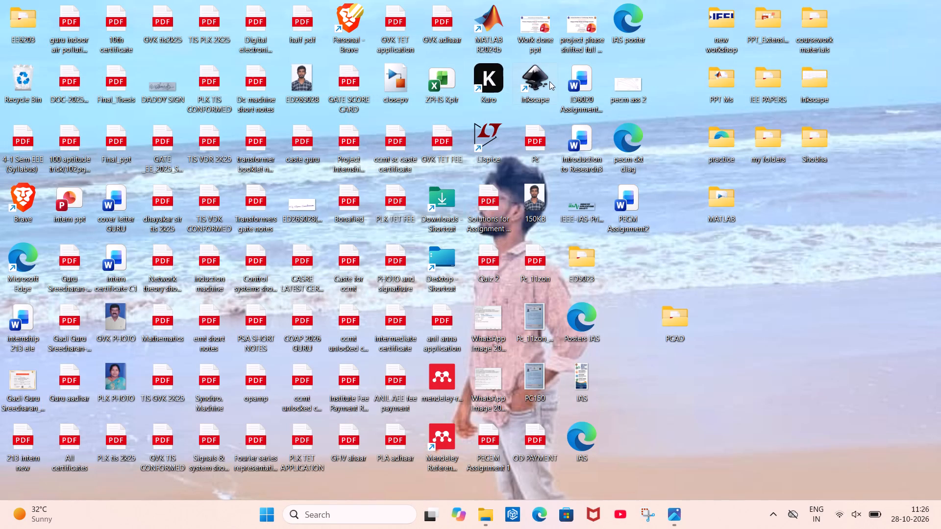
Launch Kuro from its desktop shortcut.
double_click(489, 79)
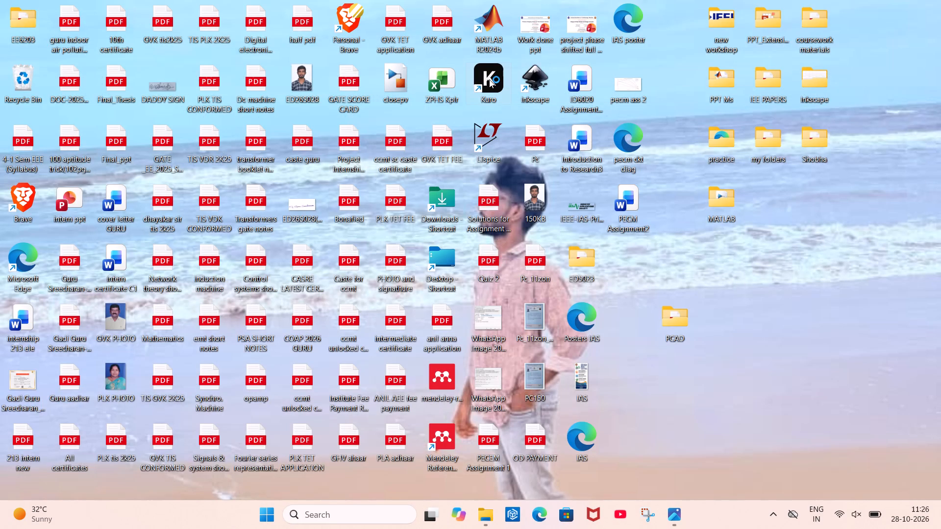
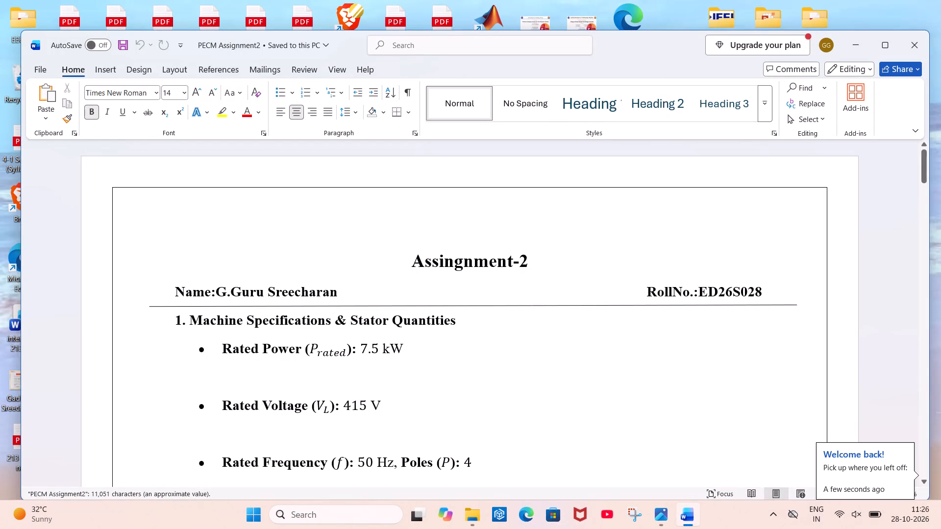
Delete the separator lines and the assignment and machine comment lines at the start of the section 3.2 MATLAB code.
scroll(524, 302, "down", 8)
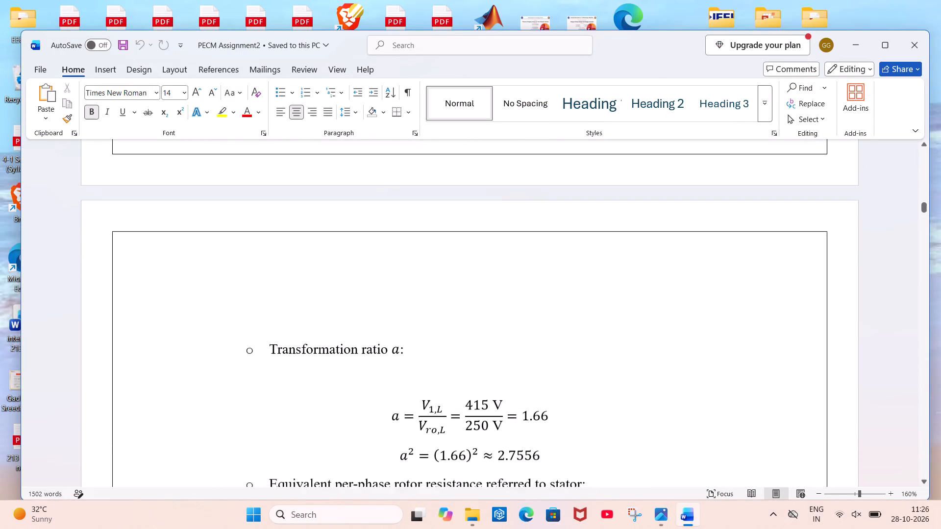
scroll(524, 302, "down", 7)
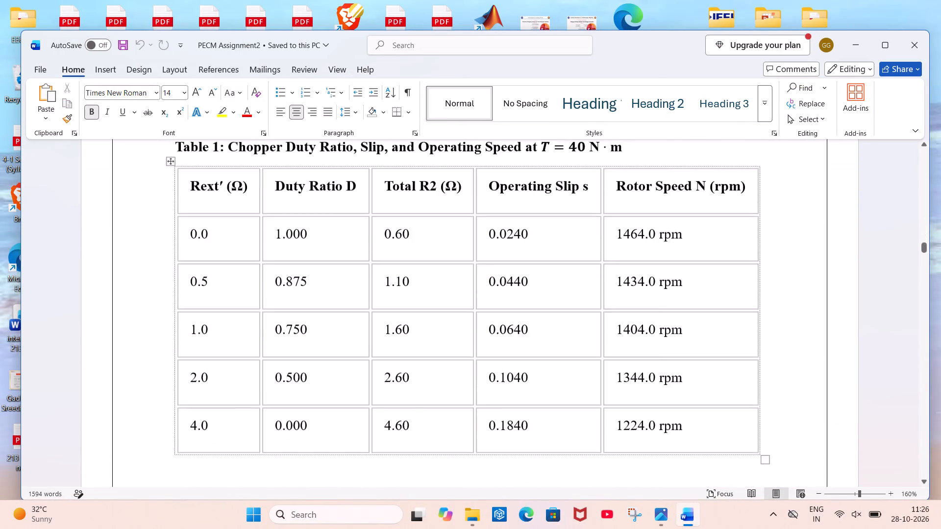
scroll(524, 302, "down", 7)
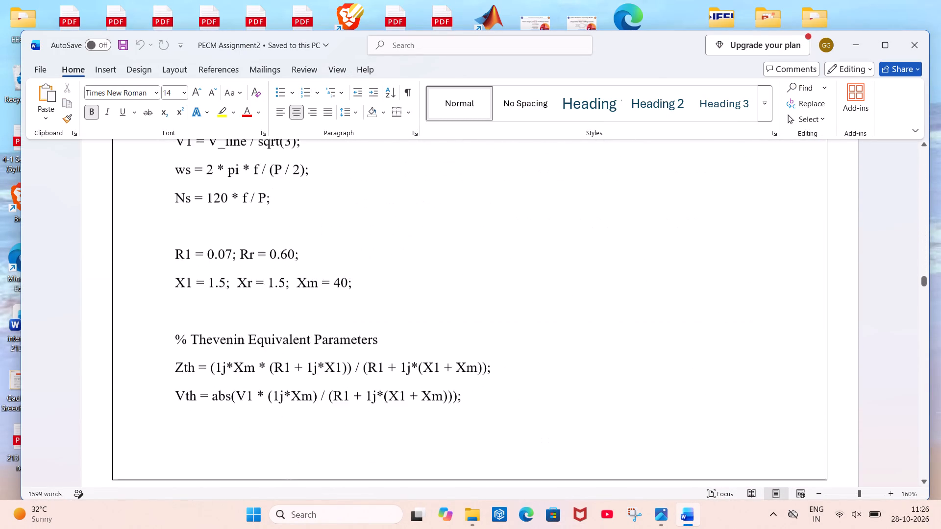
scroll(524, 302, "up", 2)
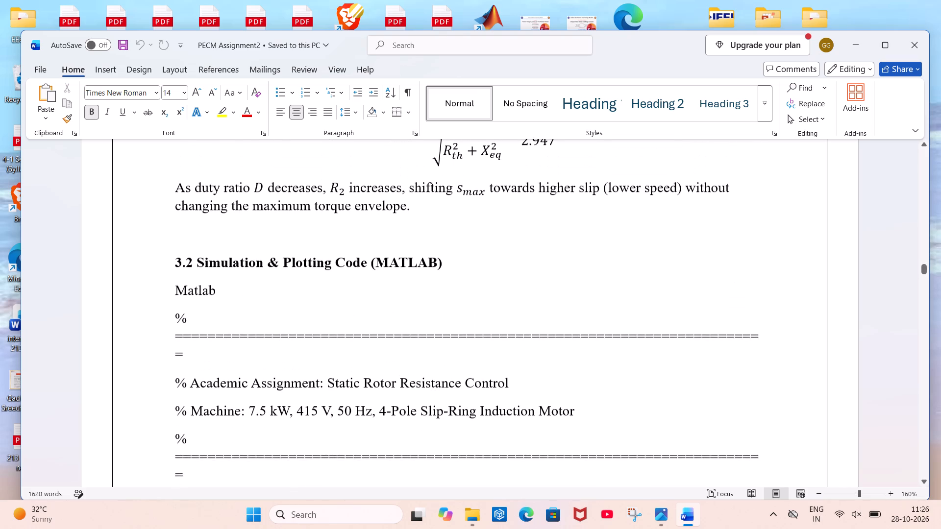
scroll(524, 302, "up", 1)
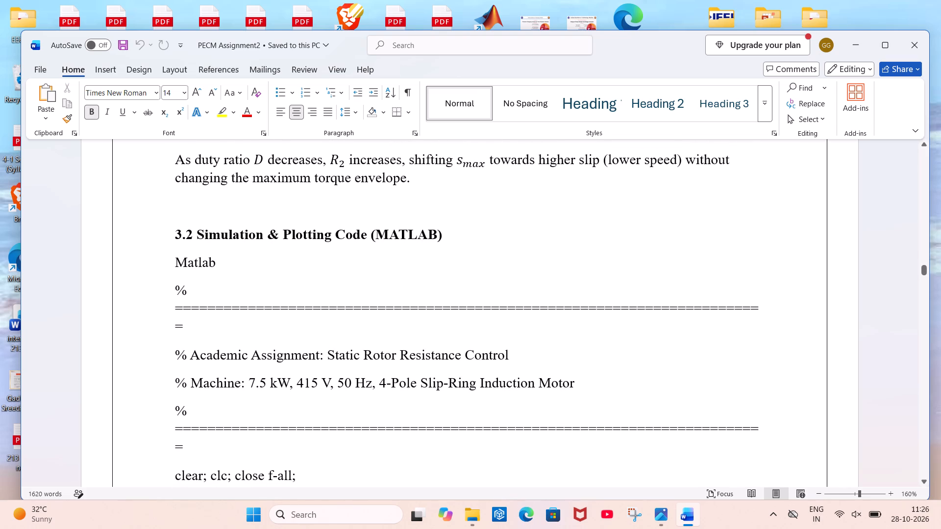
left_click_drag(172, 306, 201, 318)
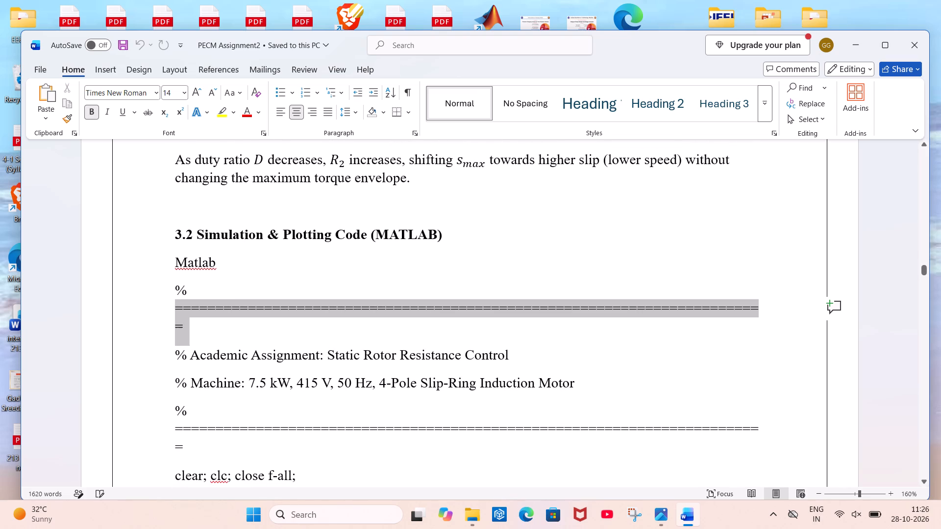
left_click_drag(201, 318, 205, 327)
left_click_drag(205, 327, 215, 409)
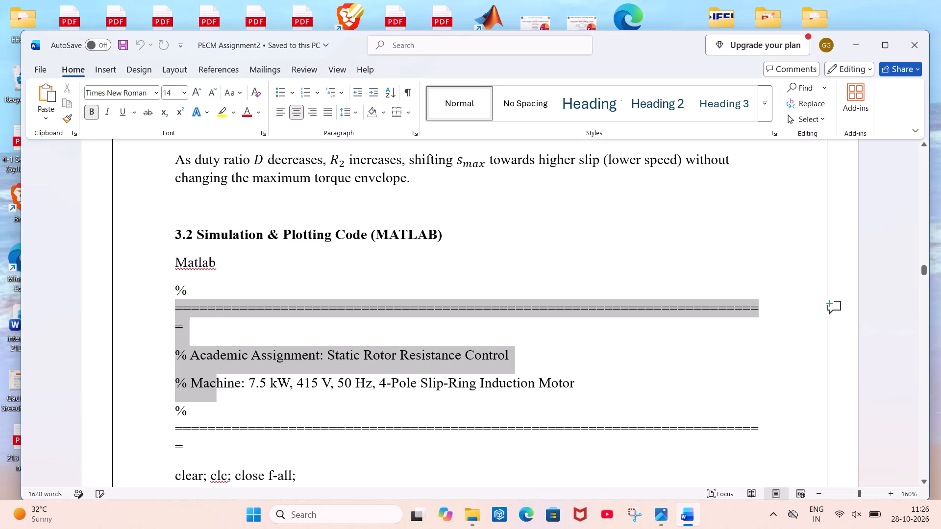
left_click_drag(215, 409, 262, 429)
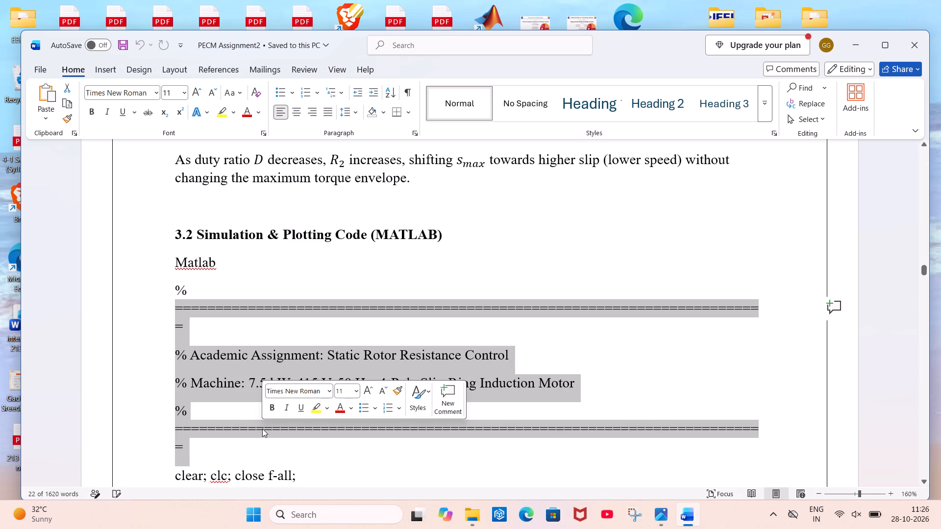
key("BackSpace")
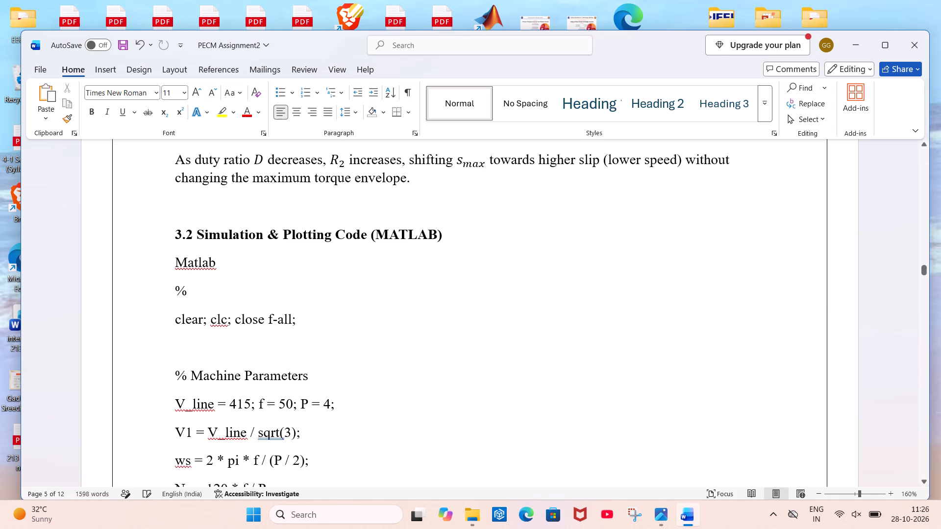
Delete the leftover "%" and "Matlab" lines beneath the 3.2 Simulation & Plotting Code heading.
key("BackSpace")
key("BackSpace")
key("BackSpace")
key("BackSpace")
key("BackSpace")
key("BackSpace")
key("BackSpace")
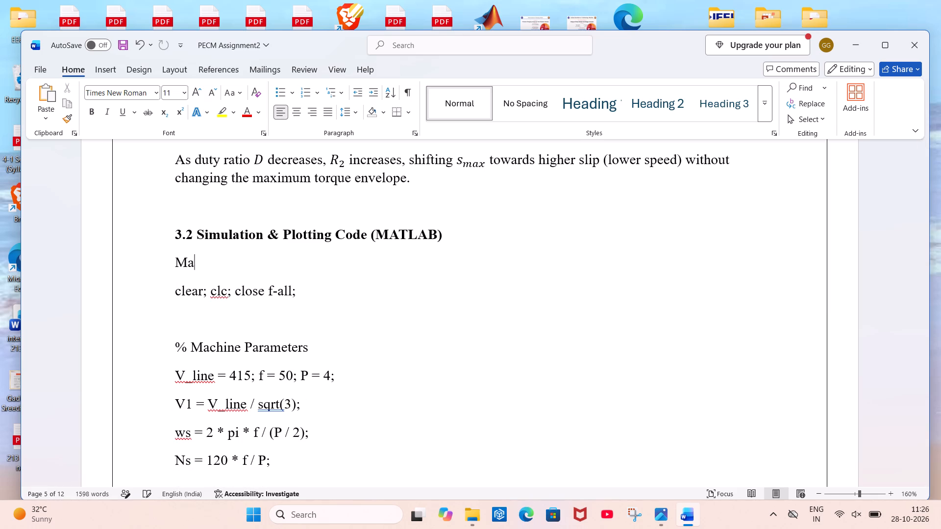
key("BackSpace")
key("BackSpace")
key("BackSpace")
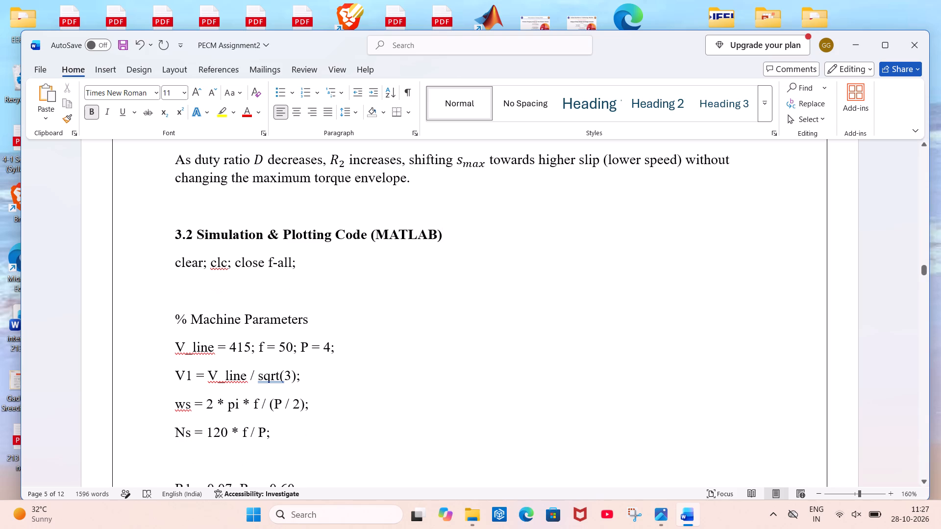
Add a colon to the end of the 3.2 Simulation & Plotting Code (MATLAB) heading.
key("shift+colon")
Review the remaining MATLAB code, torque-speed plot, caption, interpretation and section 4 efficiency pages for layout problems.
scroll(282, 444, "down", 1)
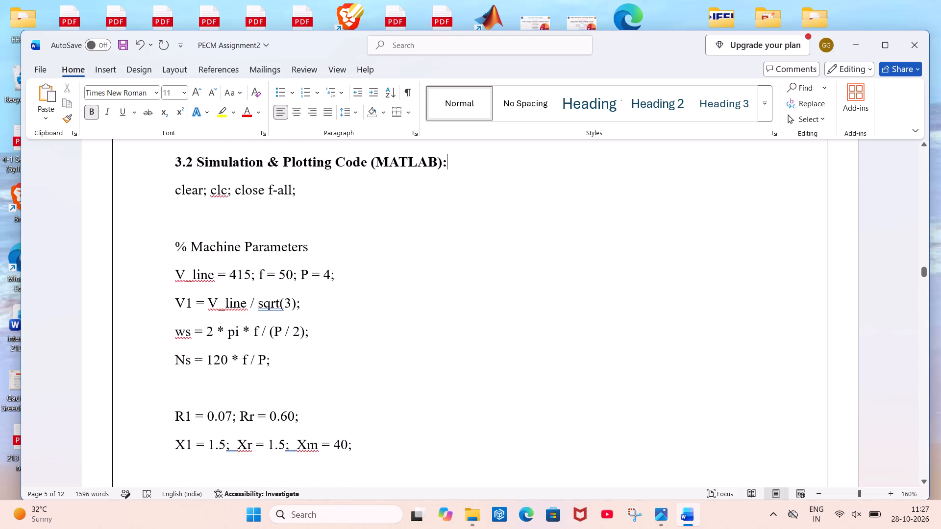
scroll(282, 444, "down", 2)
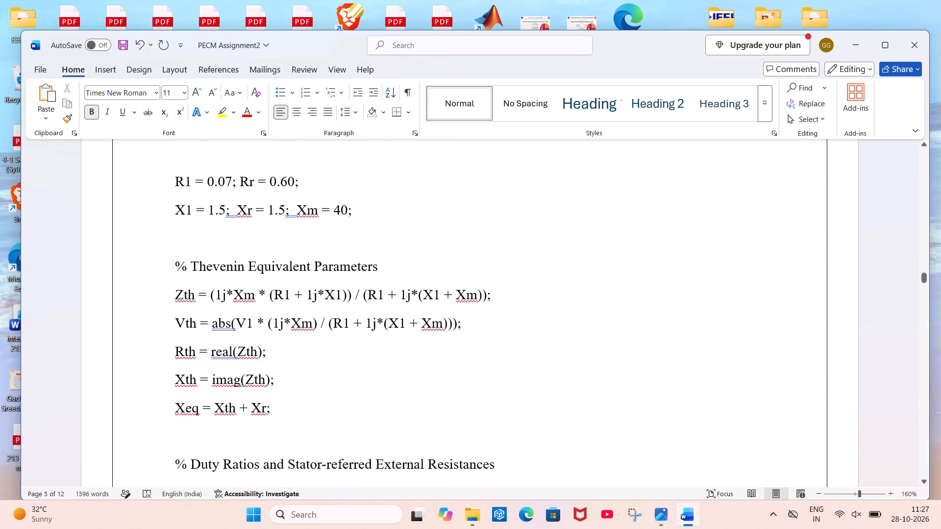
scroll(282, 444, "down", 2)
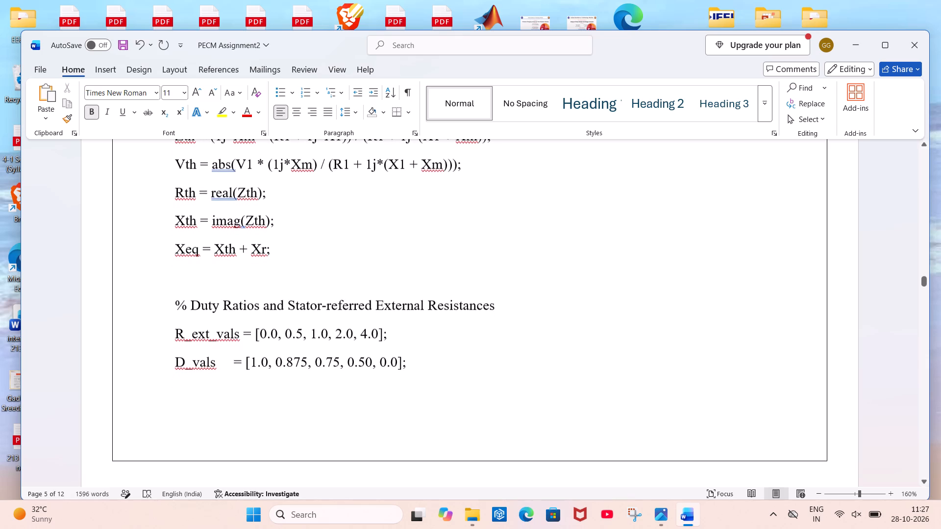
scroll(282, 444, "down", 2)
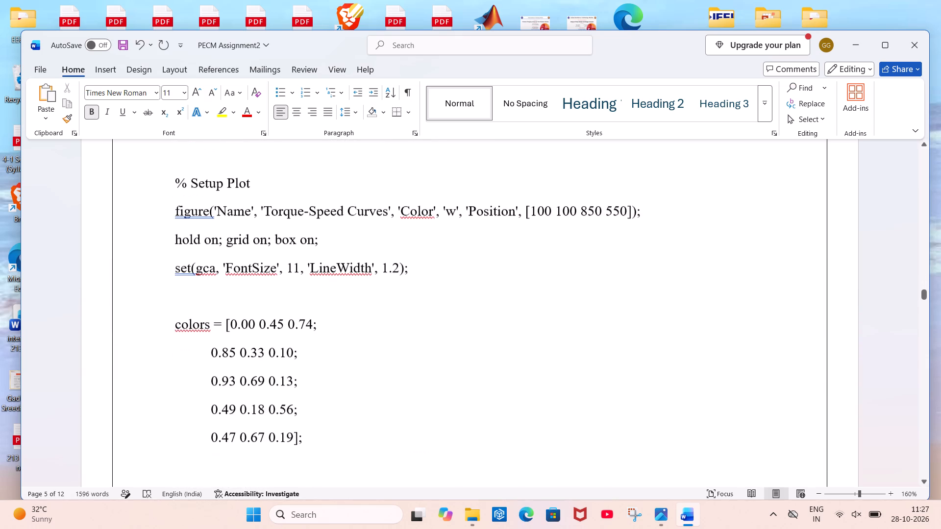
scroll(282, 444, "down", 2)
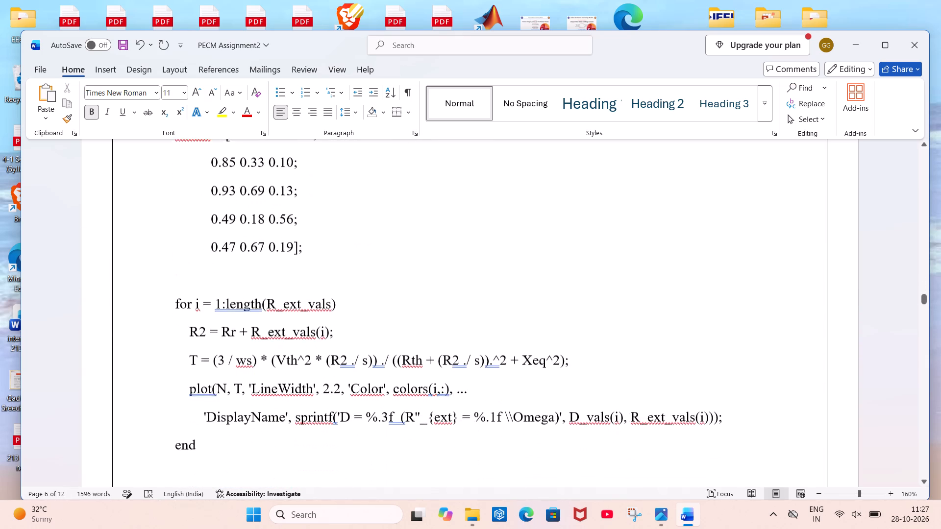
scroll(282, 444, "down", 2)
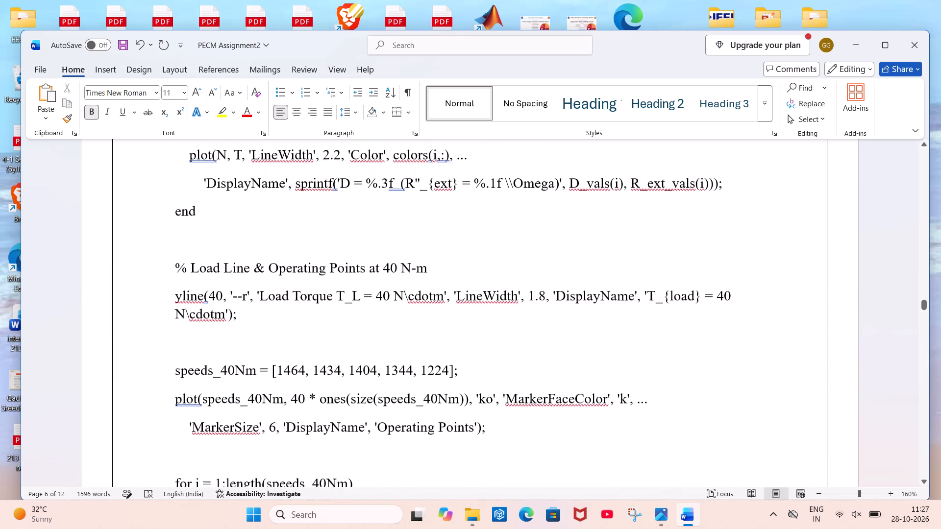
scroll(282, 444, "down", 1)
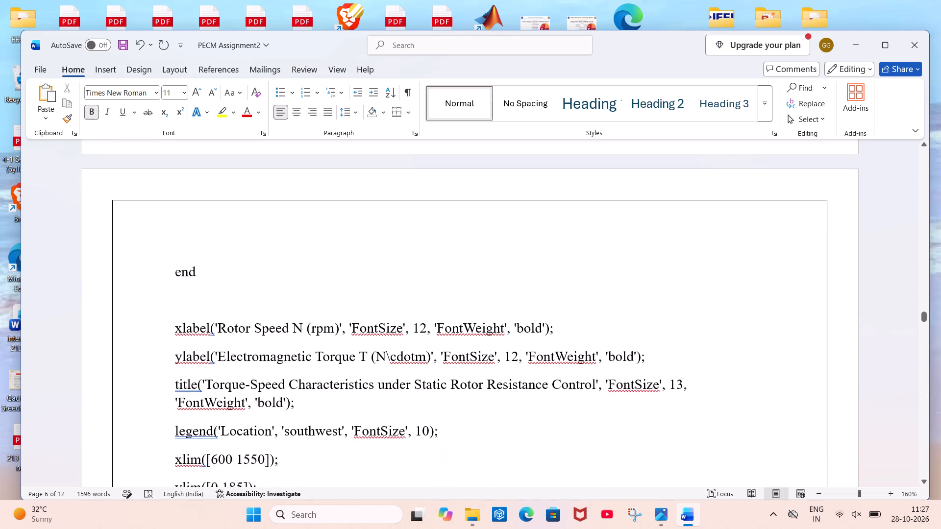
scroll(282, 444, "down", 1)
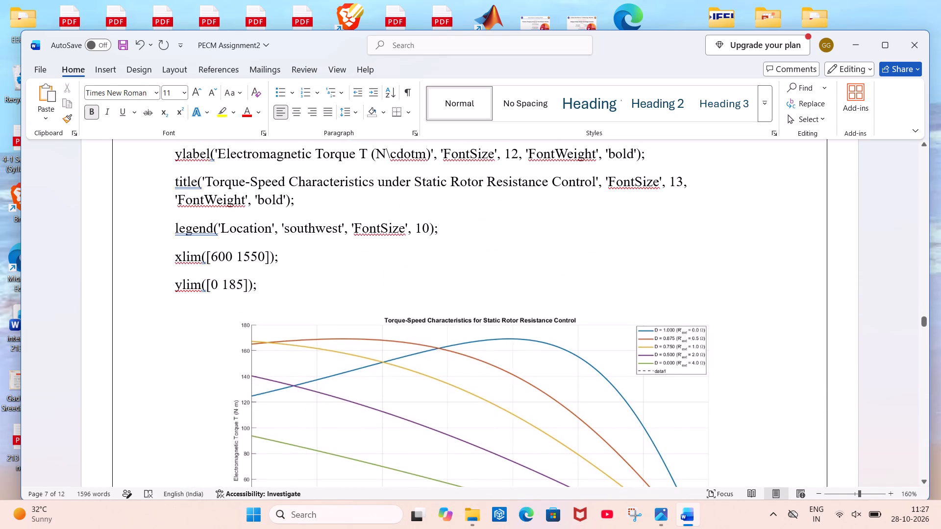
scroll(282, 444, "down", 1)
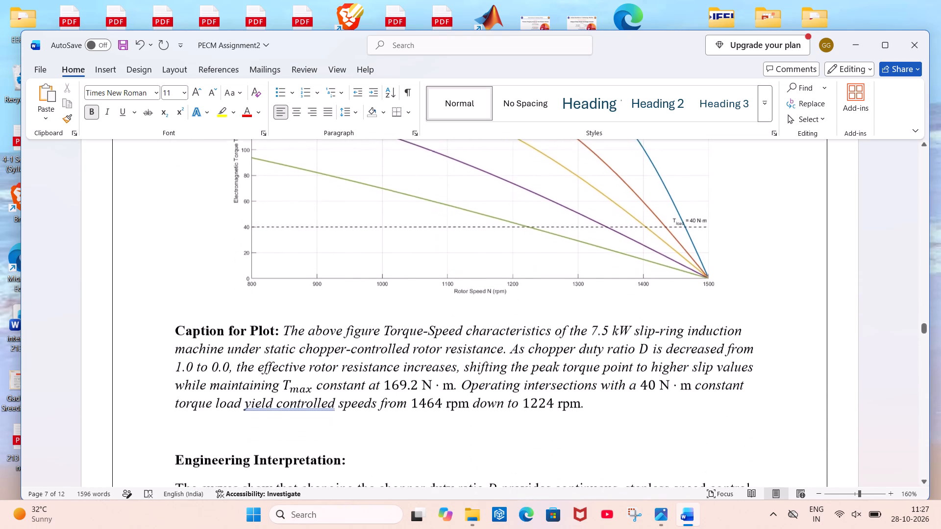
scroll(282, 444, "down", 2)
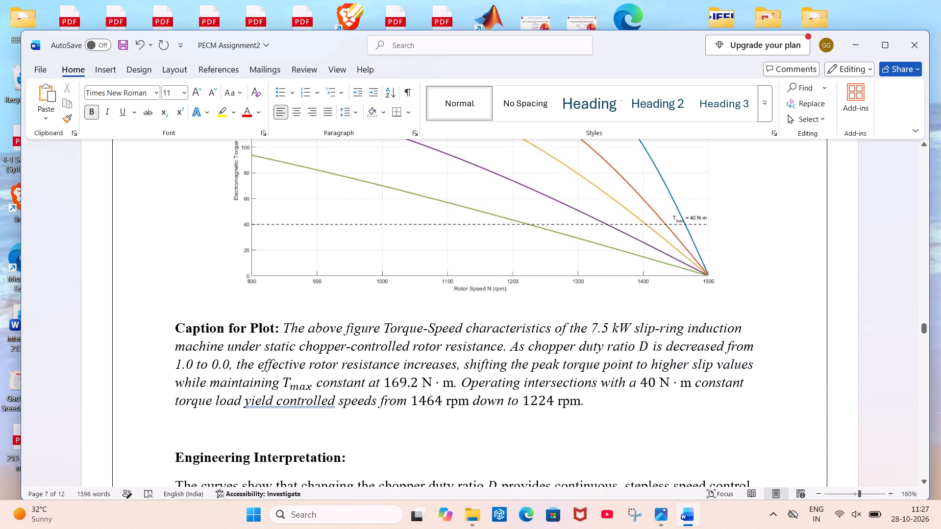
scroll(282, 444, "down", 1)
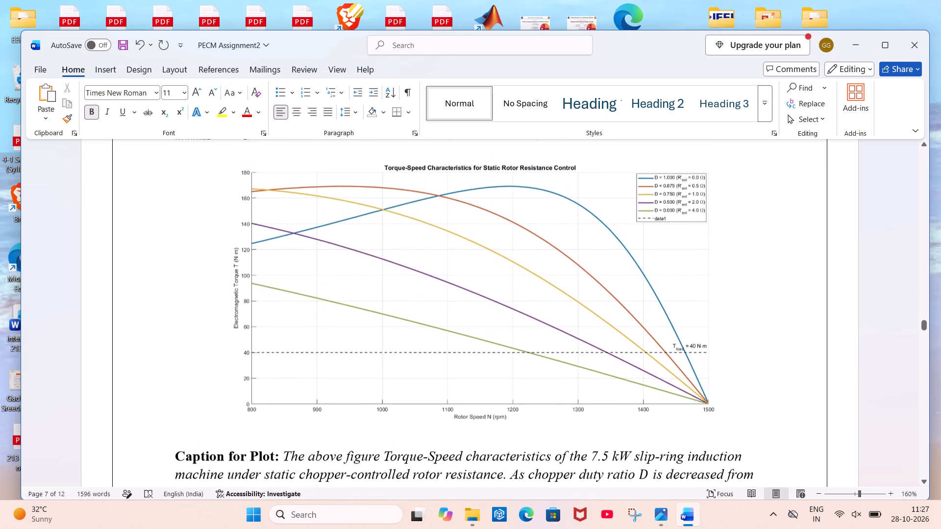
scroll(282, 444, "down", 1)
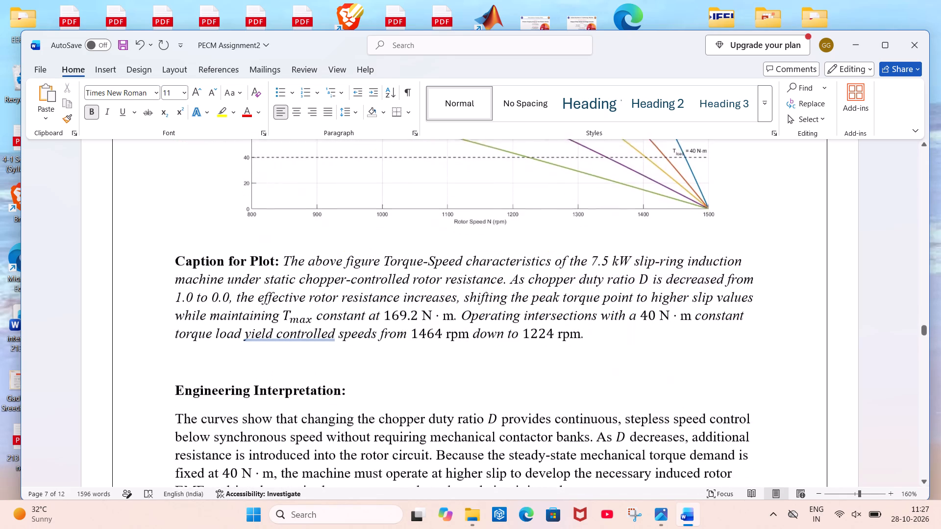
scroll(282, 444, "down", 1)
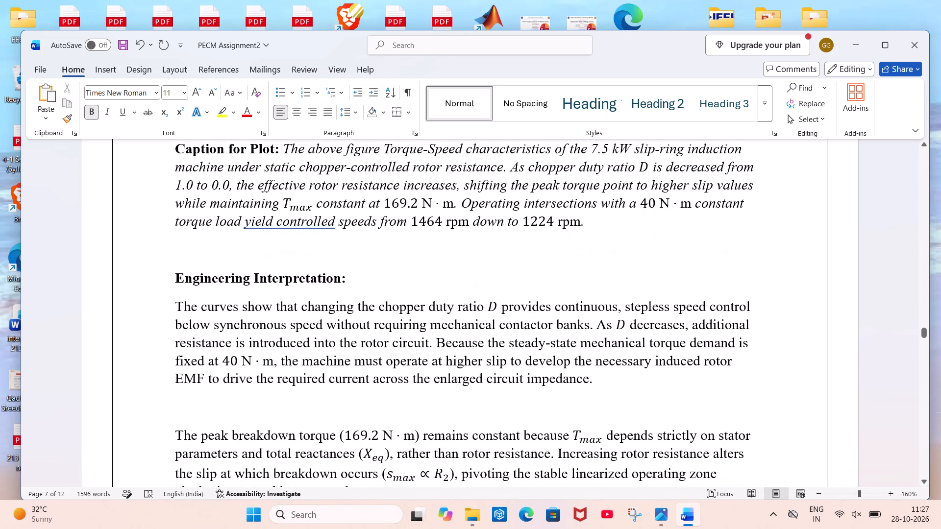
scroll(282, 444, "down", 2)
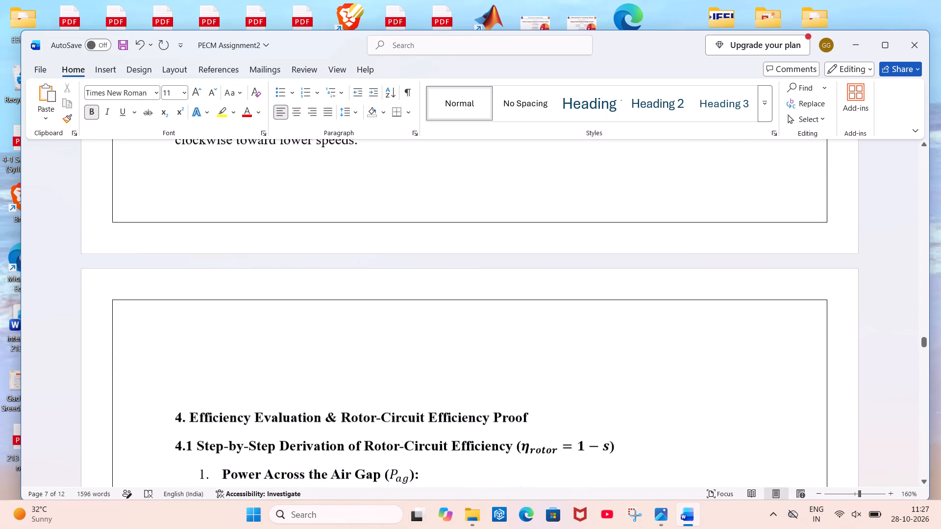
scroll(282, 444, "down", 3)
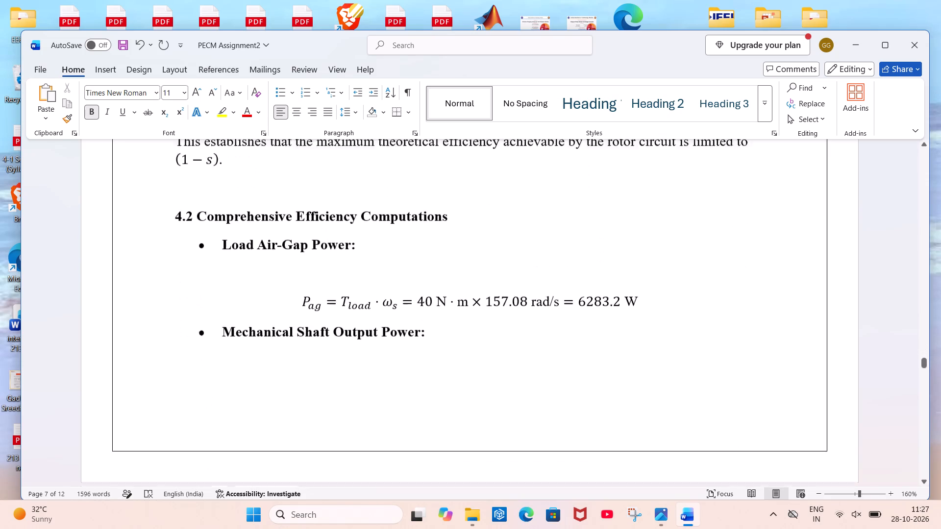
scroll(282, 444, "down", 2)
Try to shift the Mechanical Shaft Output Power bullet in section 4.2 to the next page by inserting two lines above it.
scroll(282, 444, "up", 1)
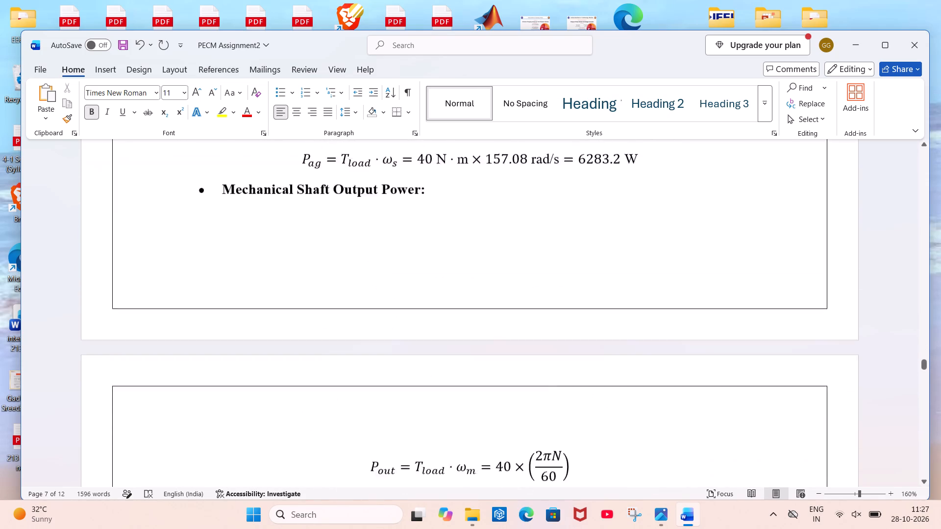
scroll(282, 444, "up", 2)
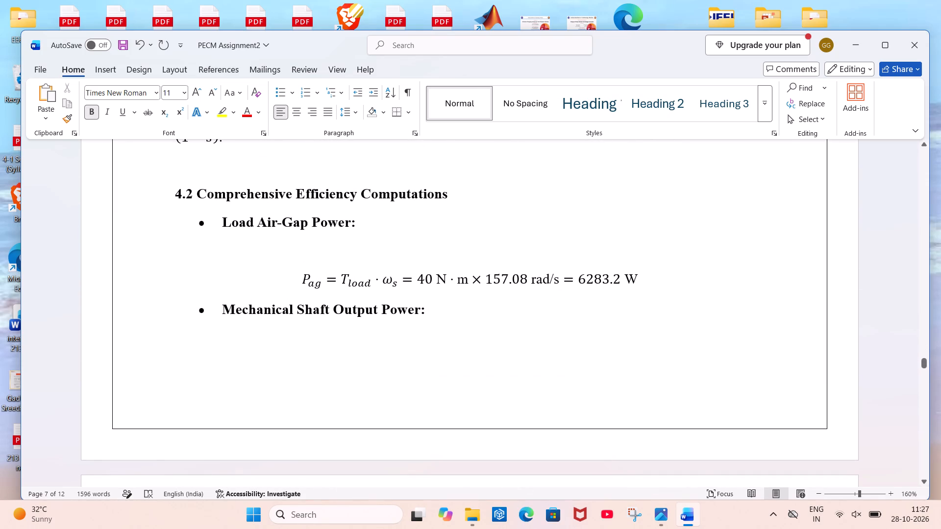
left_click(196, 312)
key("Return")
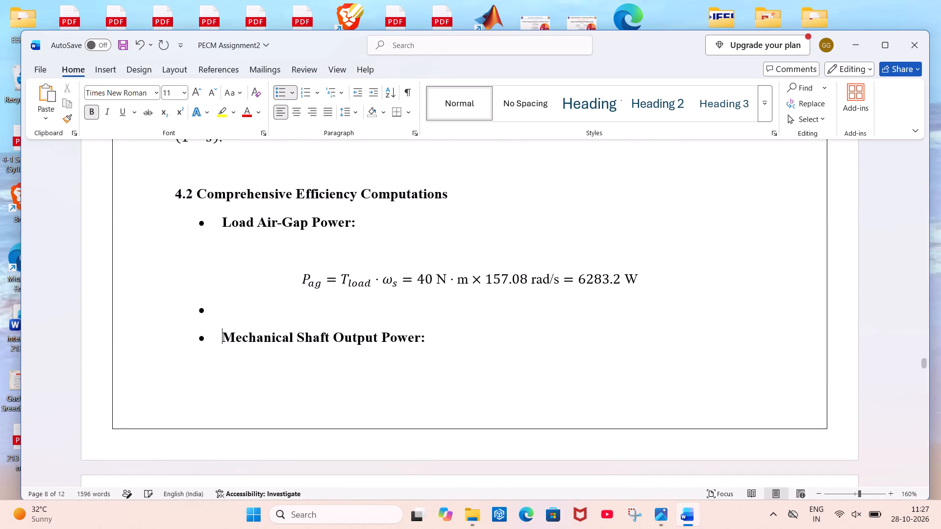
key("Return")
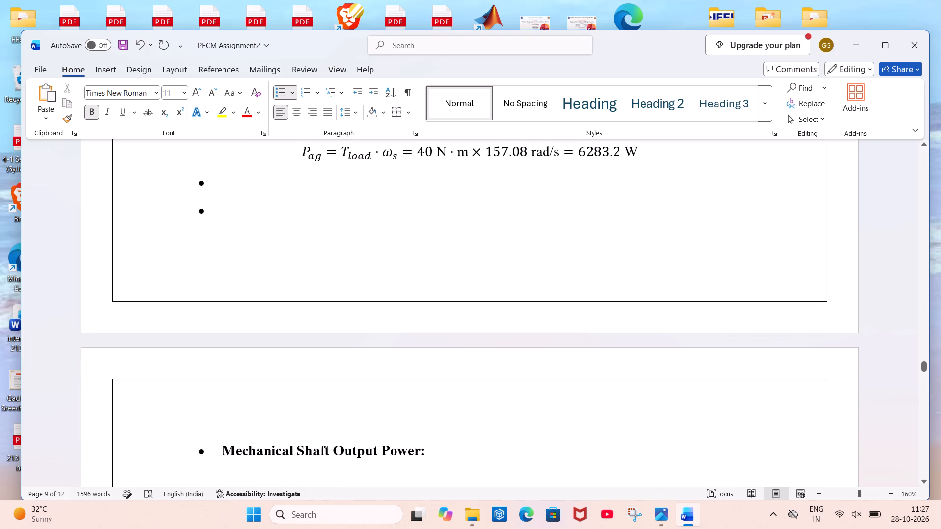
Delete the two empty bulleted lines above Mechanical Shaft Output Power and remove the bullet from that heading.
double_click(227, 212)
key("BackSpace")
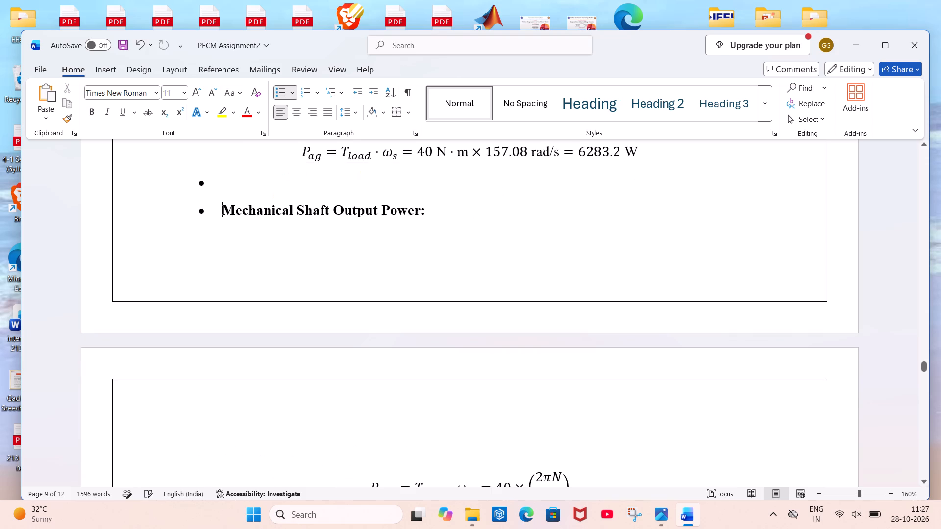
key("BackSpace")
key("BackSpace")
key("BackSpace")
key("BackSpace")
key("BackSpace")
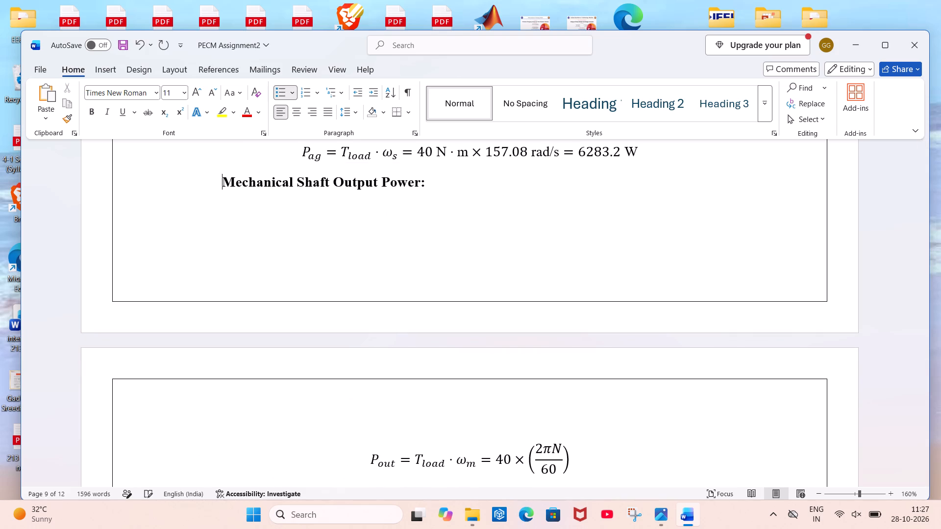
Move the Mechanical Shaft Output Power heading to the next page with two blank lines above it and reapply its bullet.
key("Return")
key("Return")
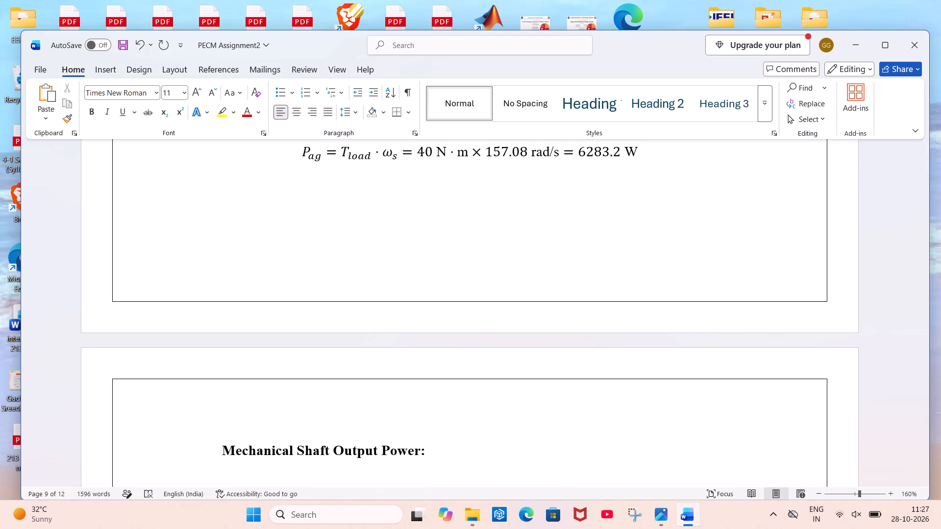
left_click(283, 90)
scroll(303, 248, "down", 1)
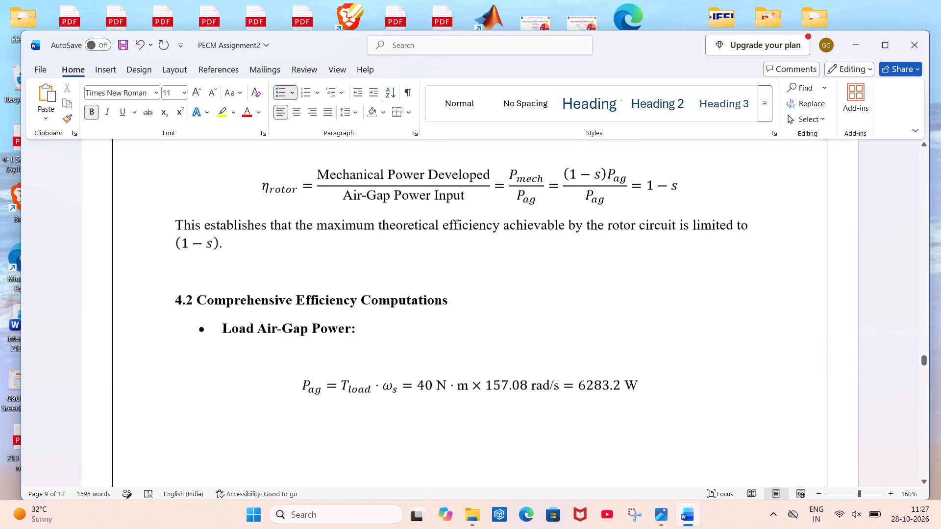
Reset the Mechanical Shaft Output Power bullet to the same indent level as the other section 4.2 bullets.
scroll(303, 248, "down", 1)
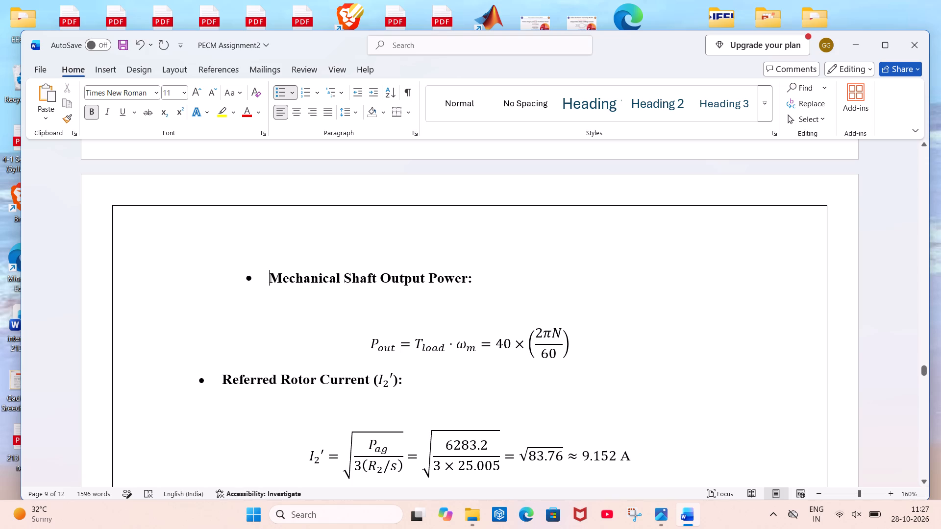
key("BackSpace")
key("BackSpace")
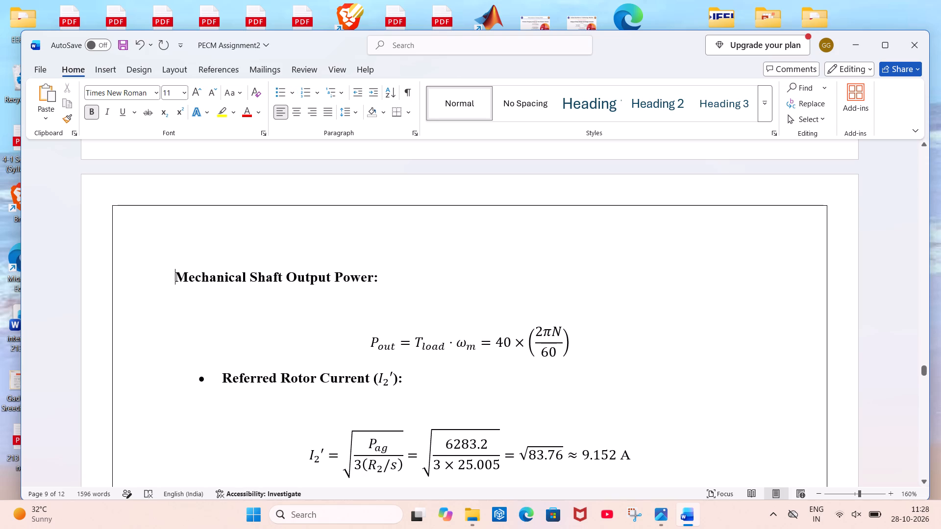
left_click(280, 97)
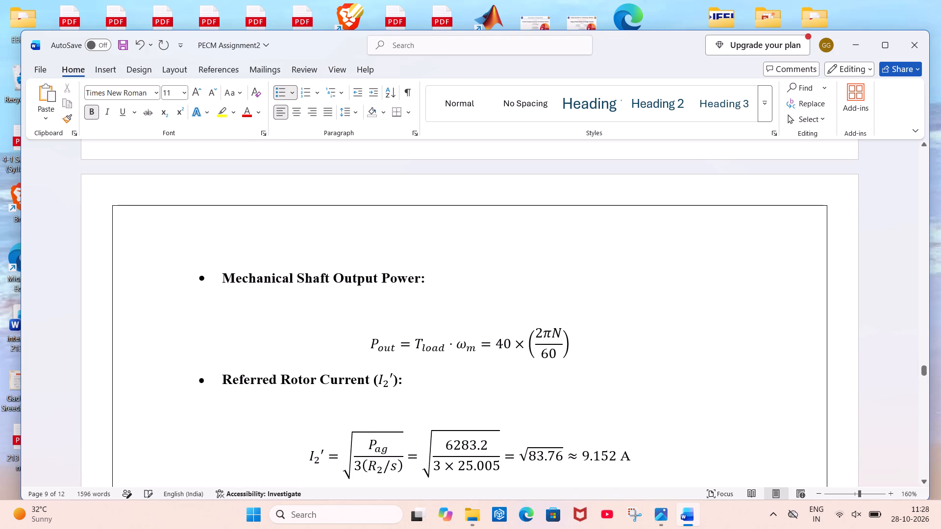
Review the remaining pages for layout problems, from the loss and efficiency bullets and Table 2 through the discussion questions to the references.
scroll(337, 293, "down", 1)
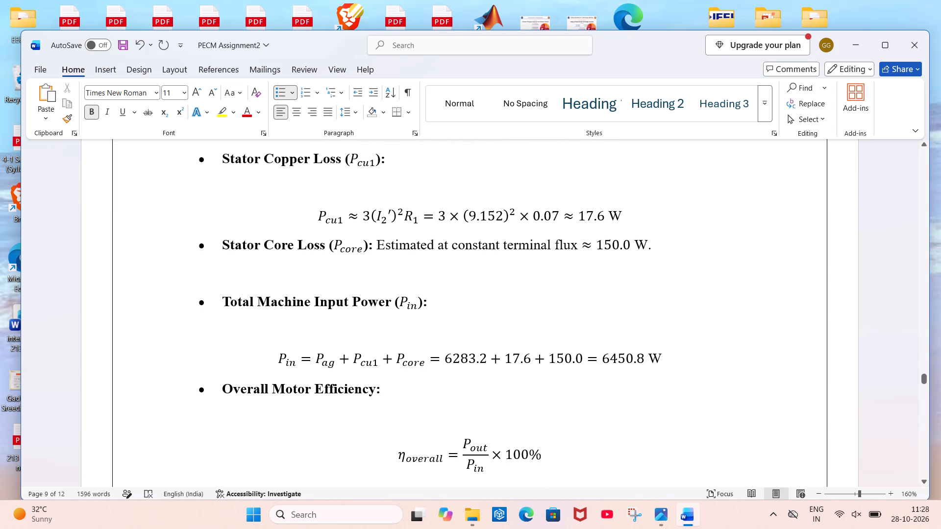
scroll(337, 293, "down", 1)
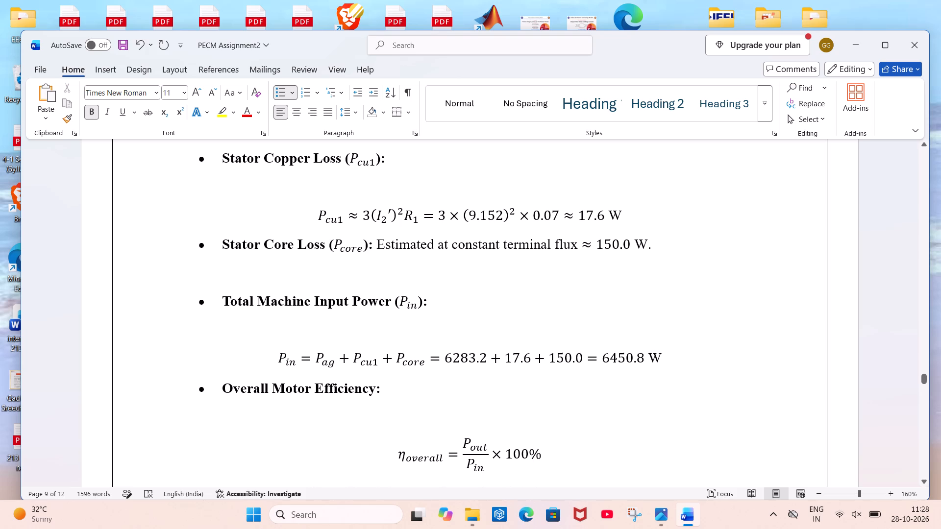
scroll(337, 293, "down", 3)
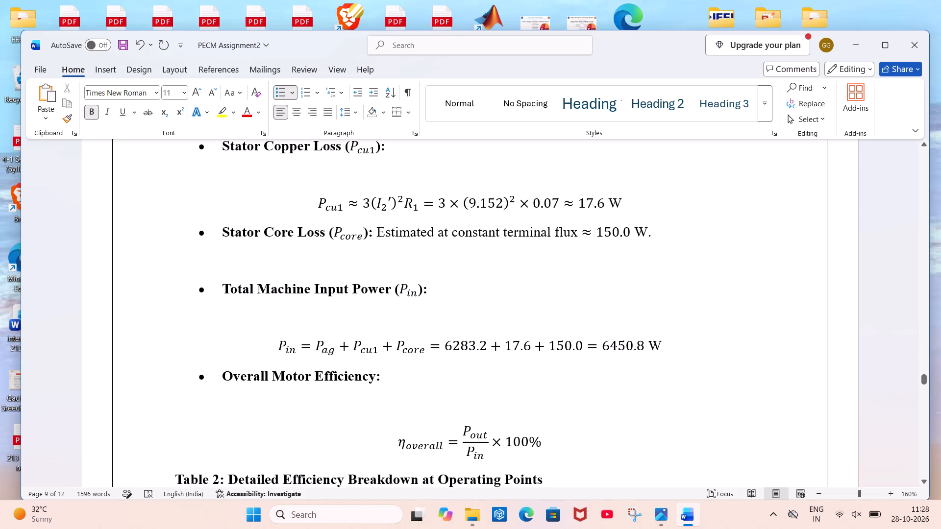
scroll(337, 293, "down", 1)
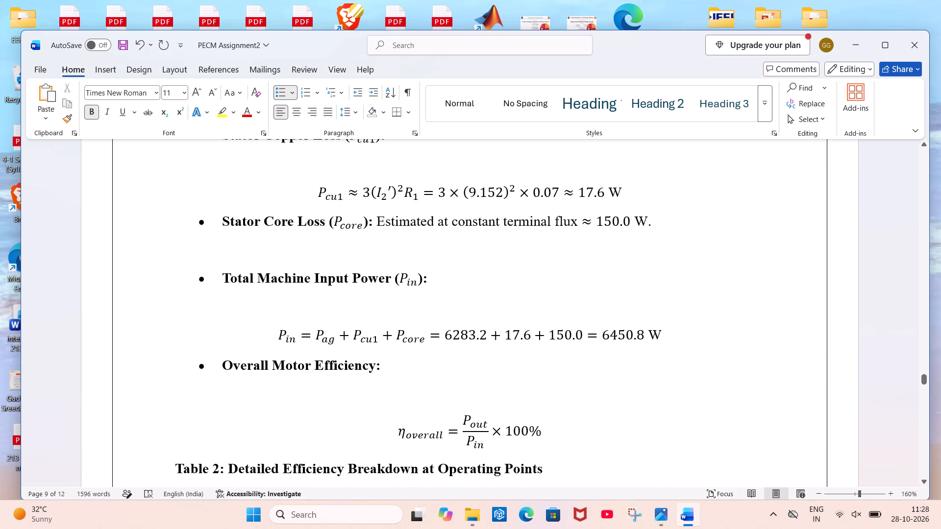
scroll(337, 293, "down", 2)
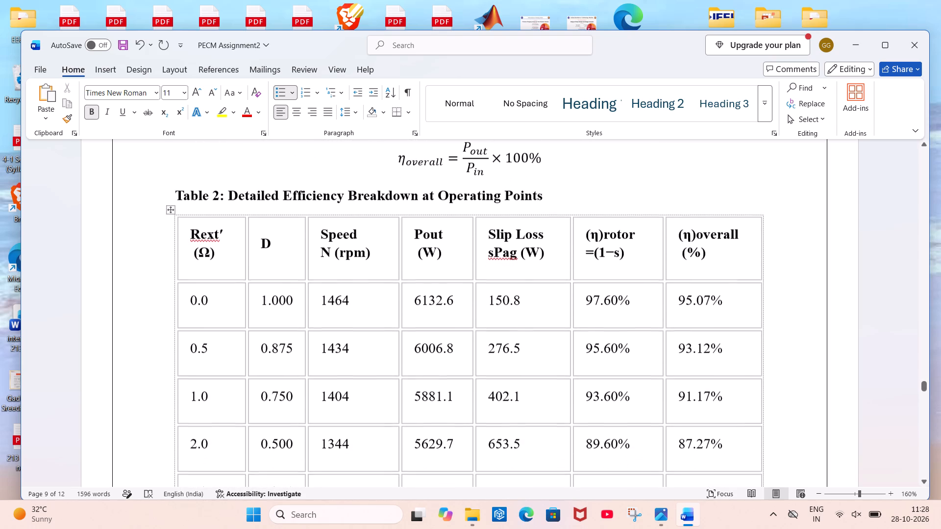
scroll(337, 293, "down", 8)
scroll(337, 293, "up", 1)
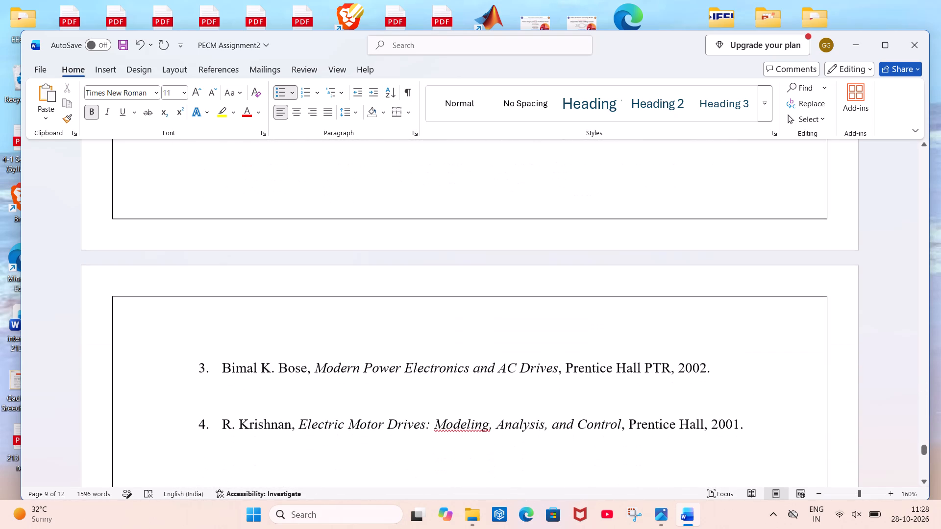
scroll(337, 293, "up", 2)
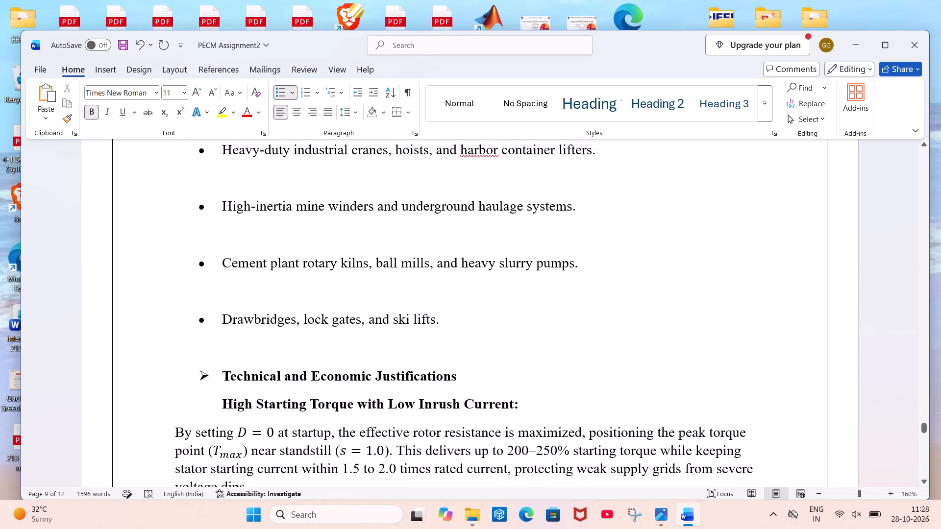
scroll(337, 293, "up", 2)
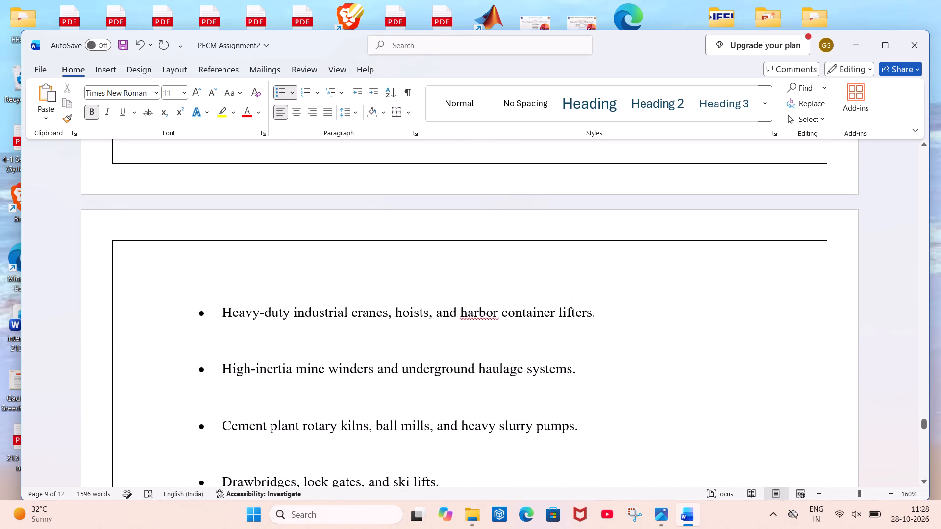
scroll(337, 293, "up", 2)
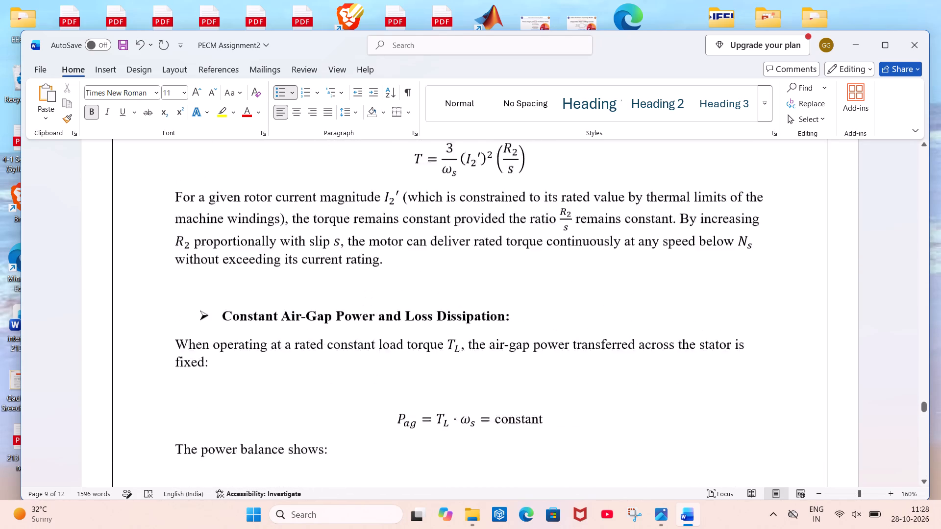
scroll(337, 293, "up", 1)
scroll(337, 293, "down", 5, "ctrl")
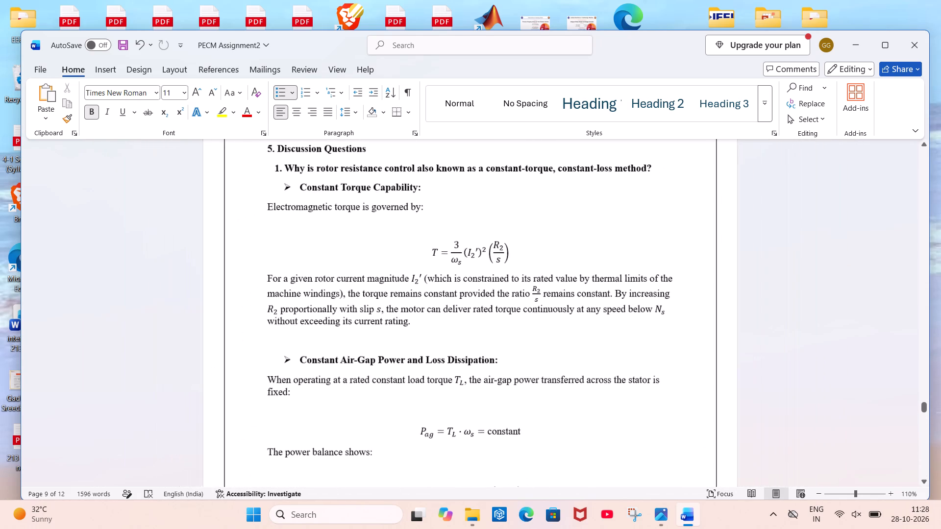
scroll(337, 293, "down", 14)
scroll(337, 293, "up", 5)
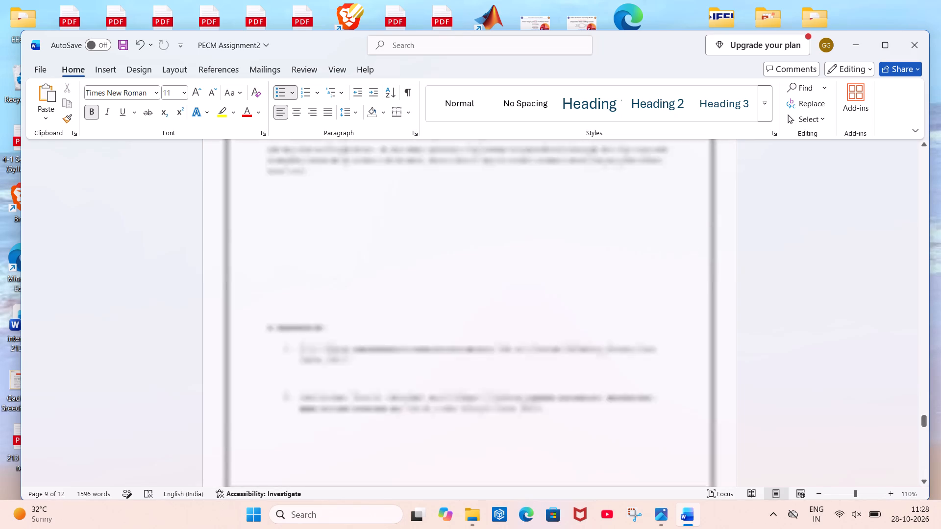
scroll(337, 293, "up", 3)
Save the PECM Assignment2 document.
key("ctrl+s")
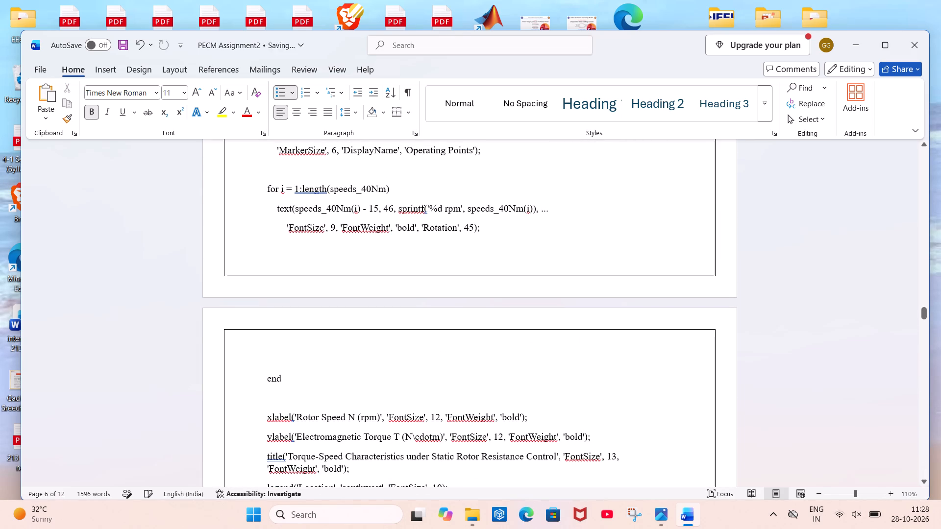
key("ctrl+s")
key("ctrl+s")
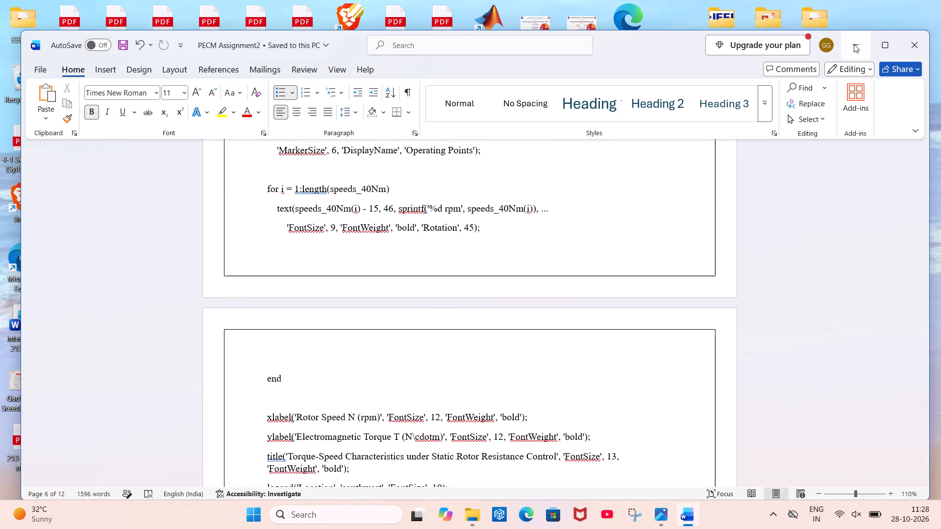
Minimise the report and open the Brave browser with the Work profile.
left_click(854, 44)
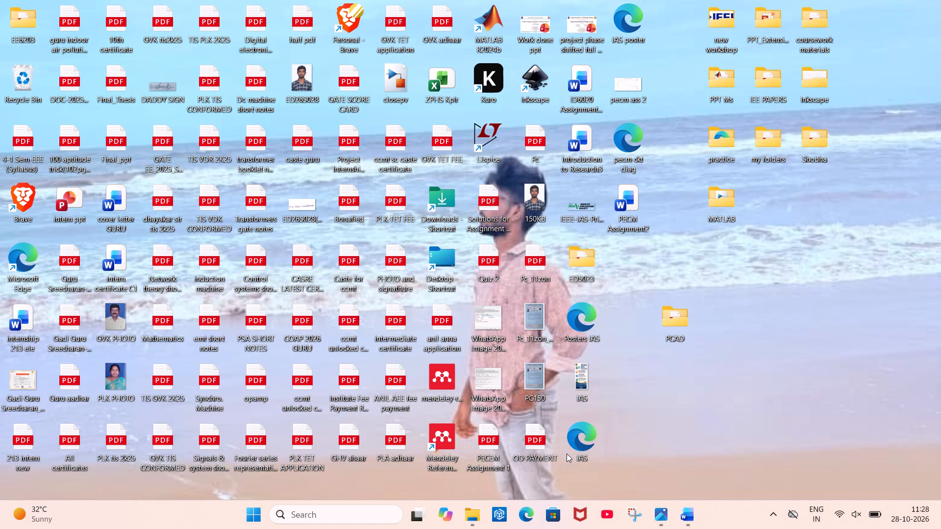
left_click(365, 513)
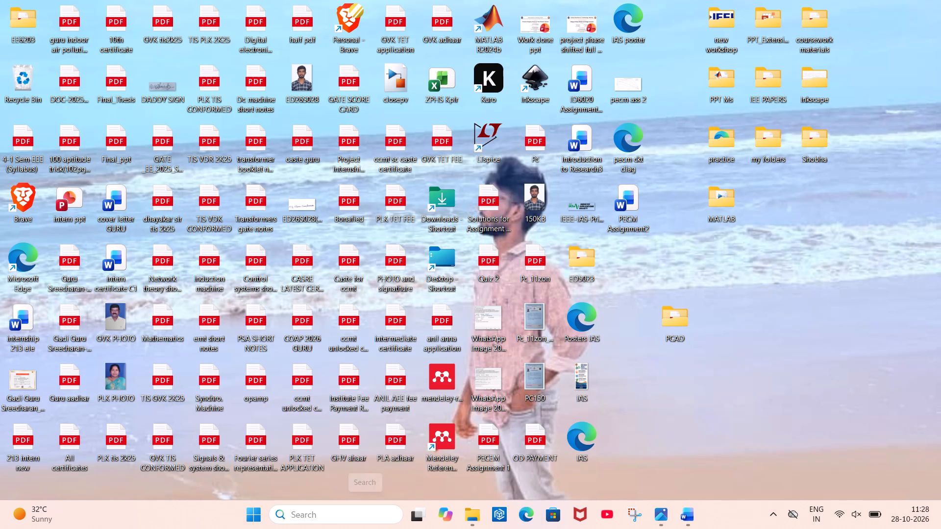
left_click(383, 140)
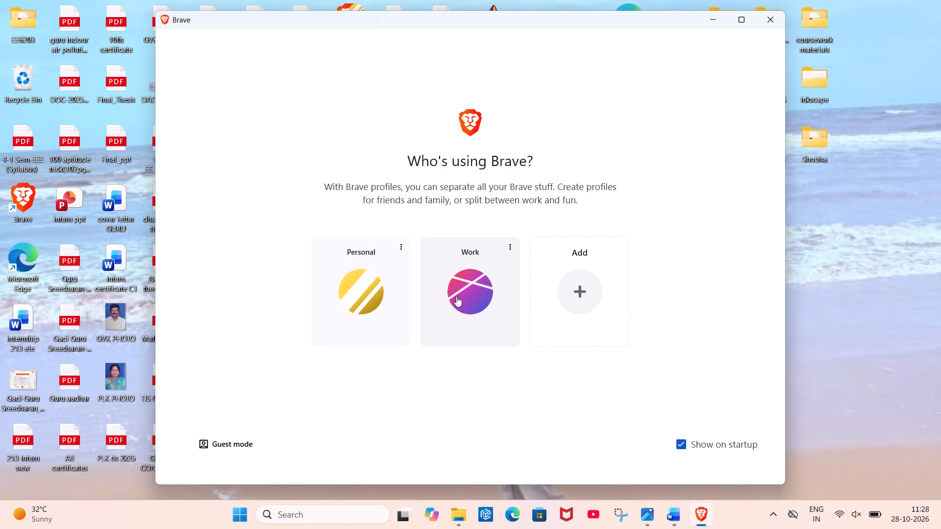
left_click(456, 296)
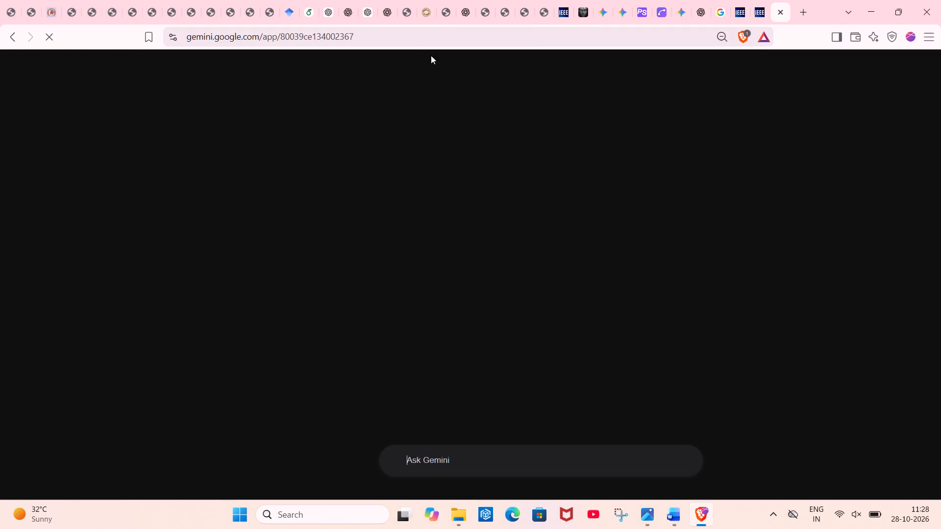
Search the web for "word to pdf converter" in a new tab and open iLovePDF's Word to PDF page.
left_click(797, 12)
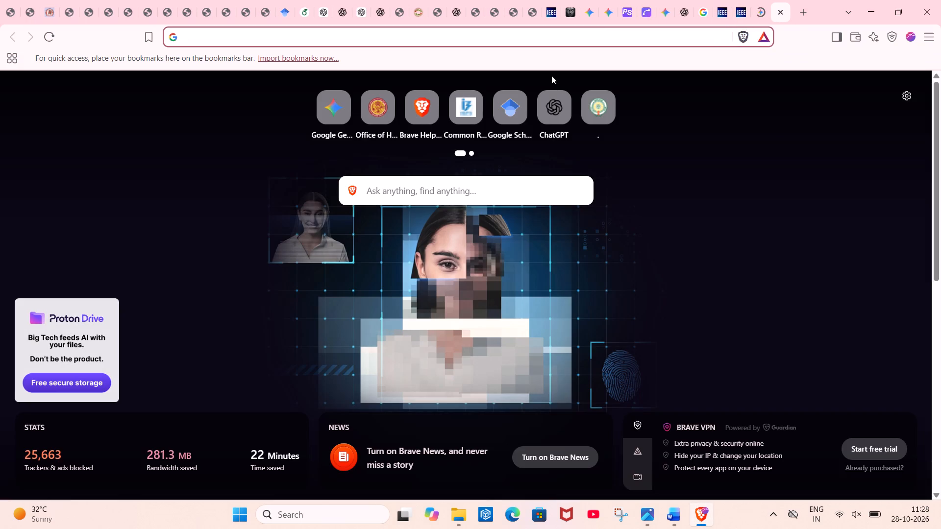
type("work to")
key("space")
type("pdf")
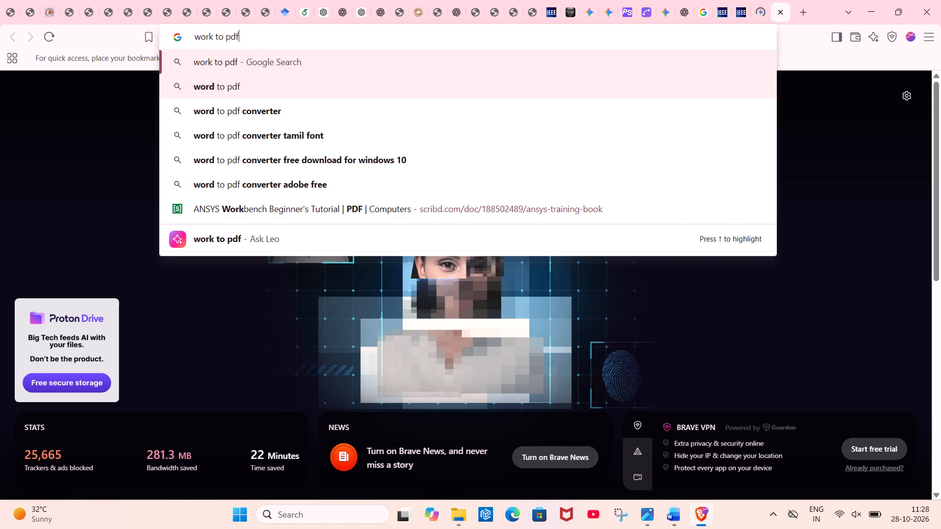
key("space")
left_click(419, 95)
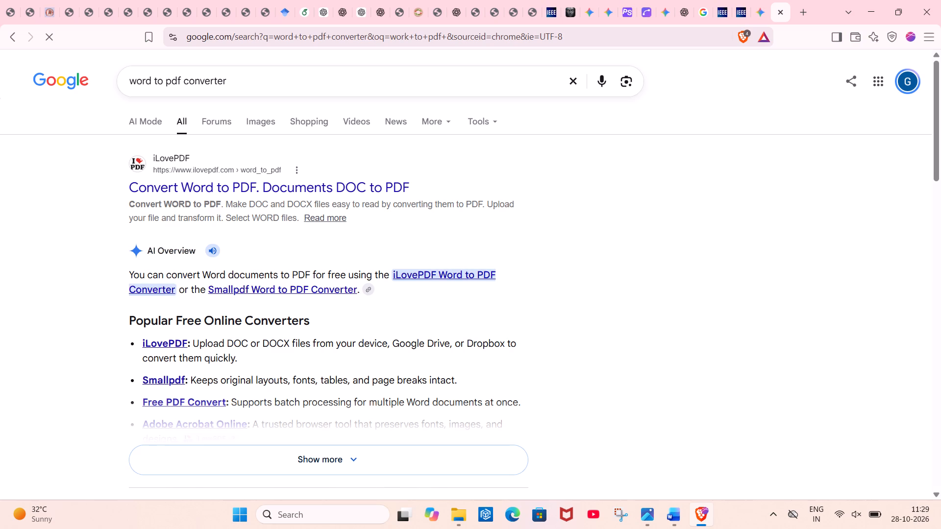
left_click(361, 190)
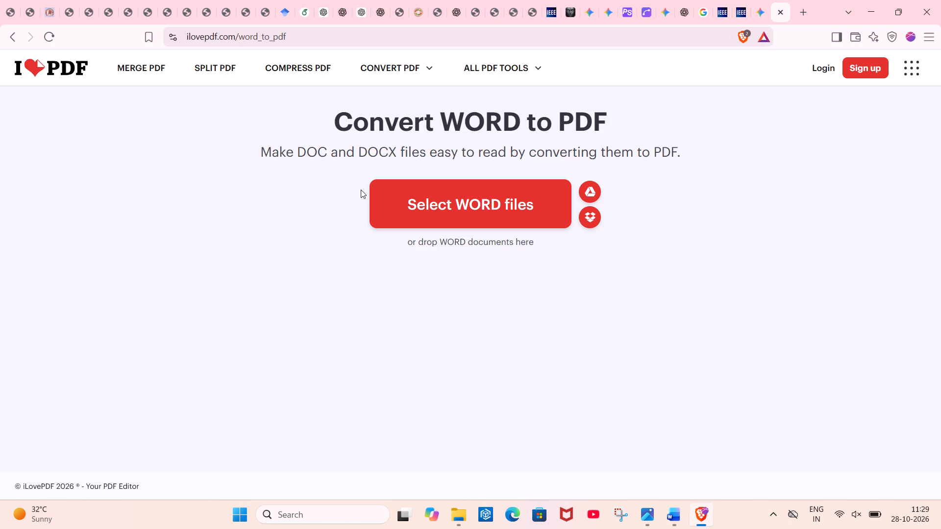
Upload PECM Assignment2.docx from the Desktop to the iLovePDF converter.
left_click(402, 198)
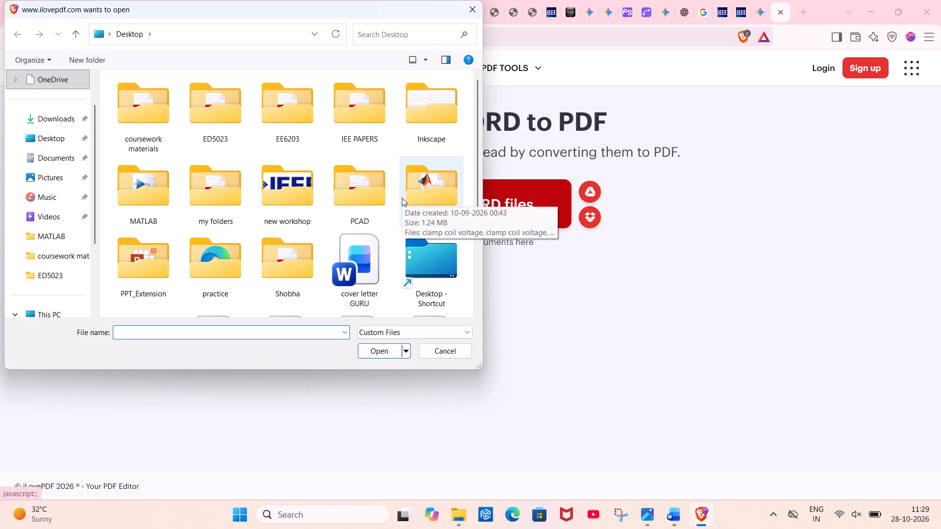
left_click(285, 326)
type("pe")
type("cm")
left_click(249, 350)
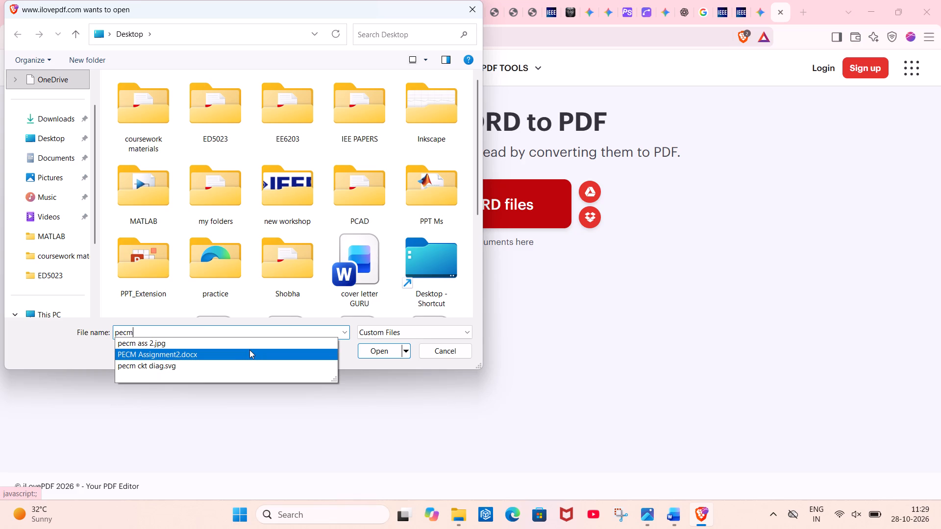
left_click(385, 350)
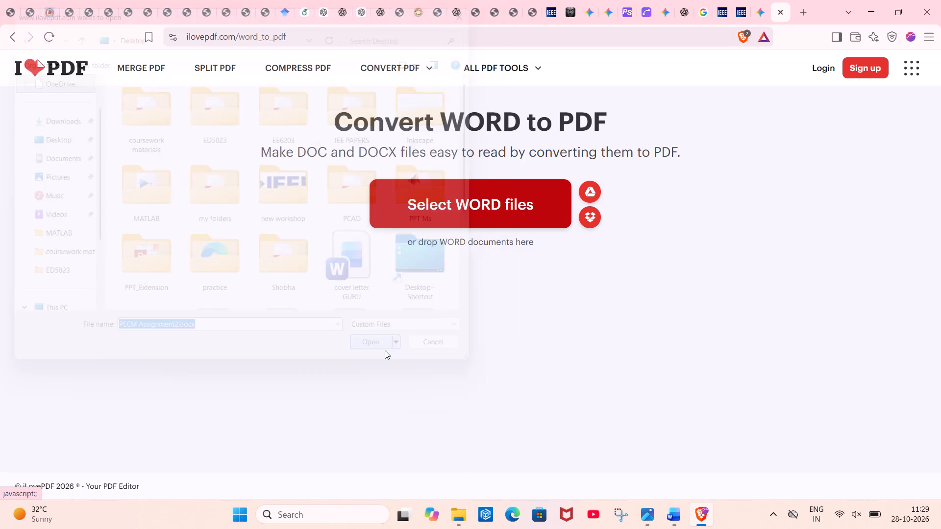
left_click(763, 479)
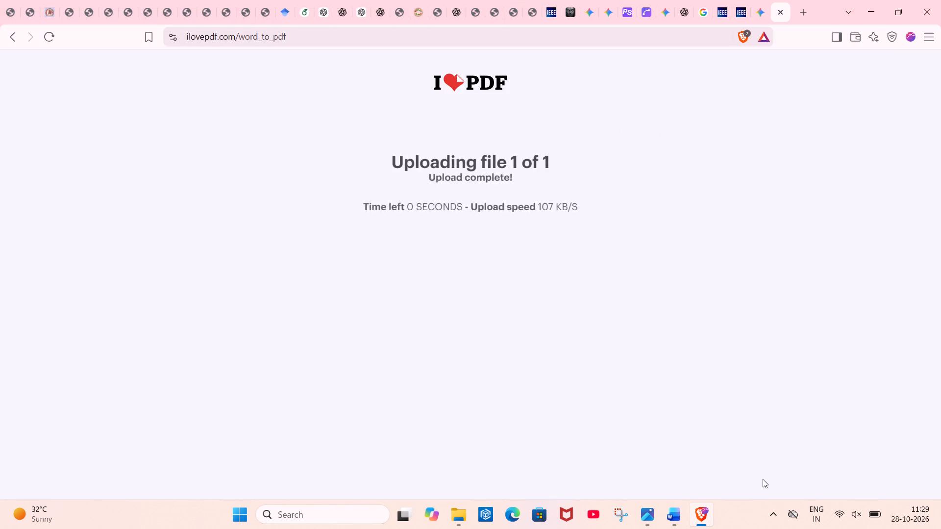
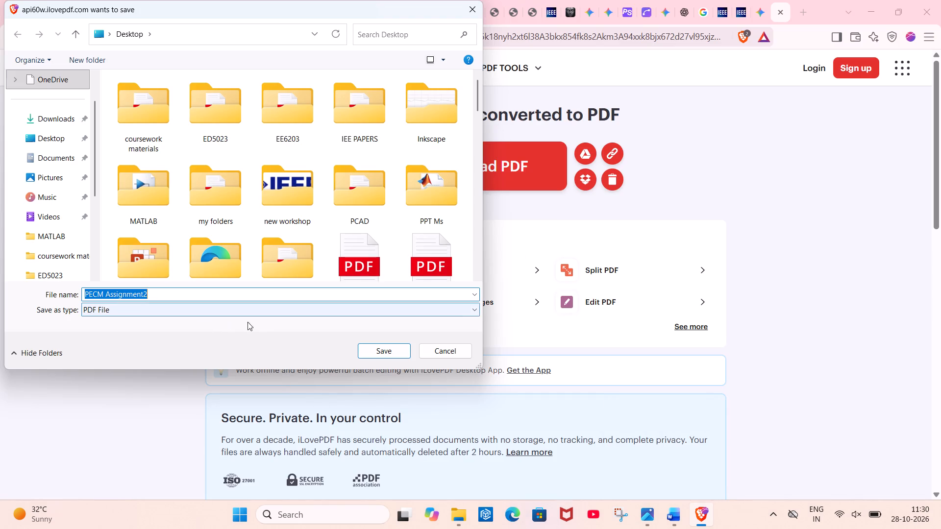
Save the converted PDF to the Desktop as PECM Assignment2.
left_click(56, 129)
left_click(379, 352)
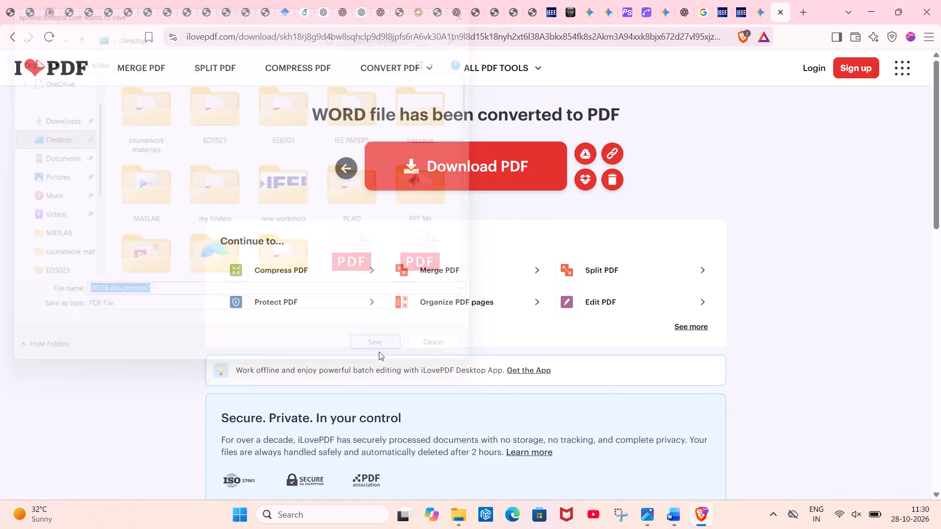
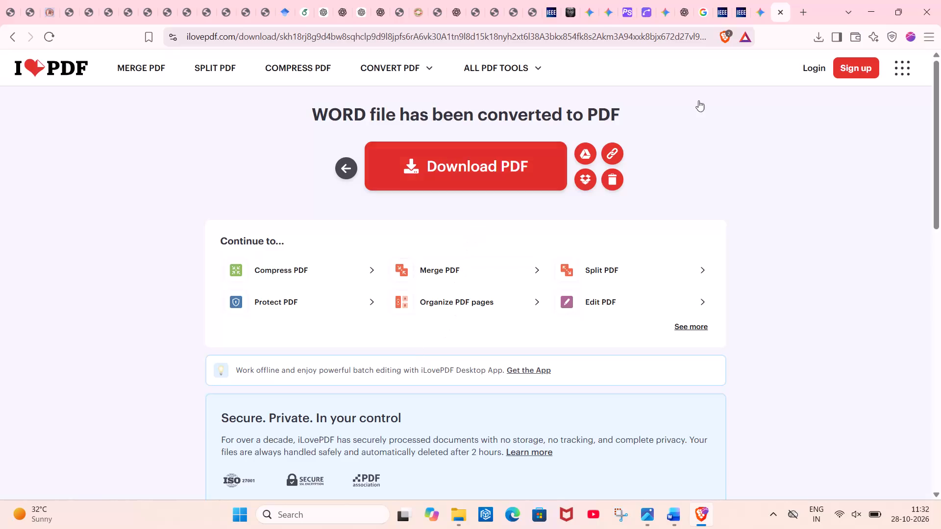
Open the PECM Assignment2 PDF from the Desktop, check the page layout from the title page through the references, and close it.
left_click(878, 5)
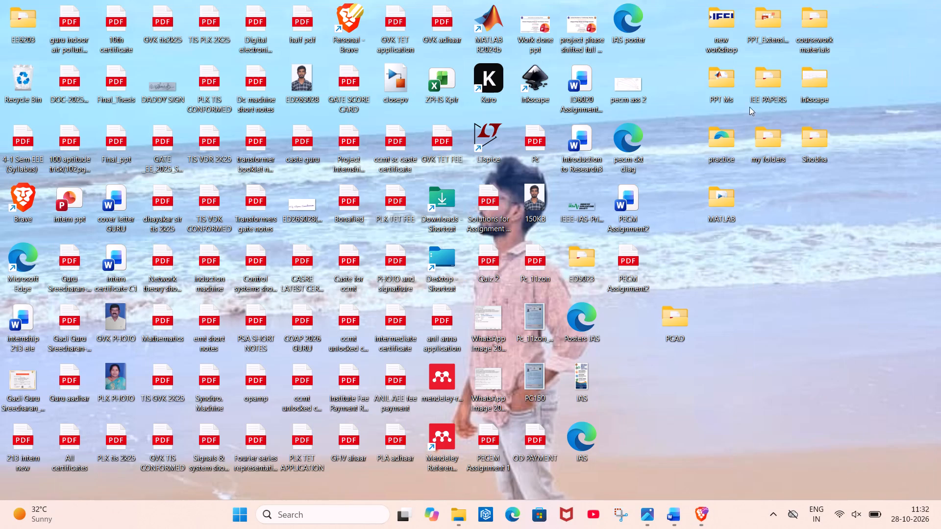
double_click(620, 265)
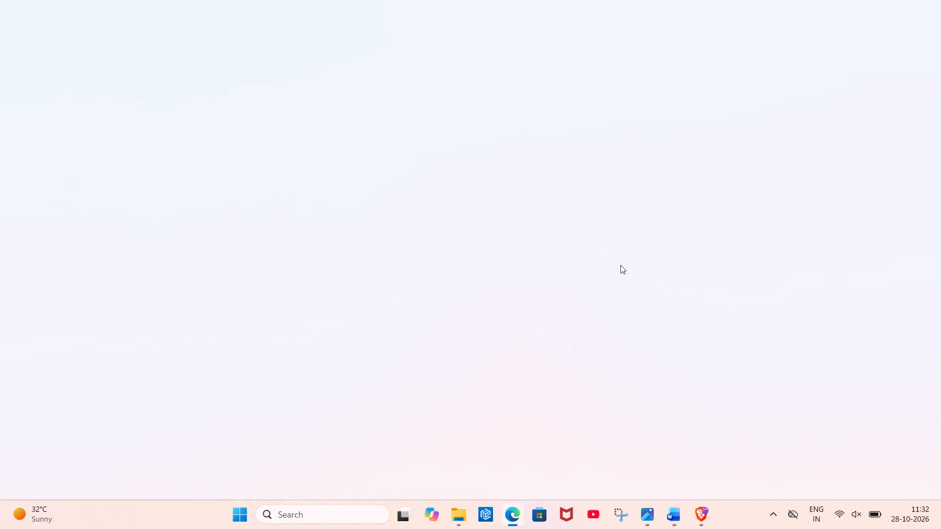
scroll(620, 265, "down", 4)
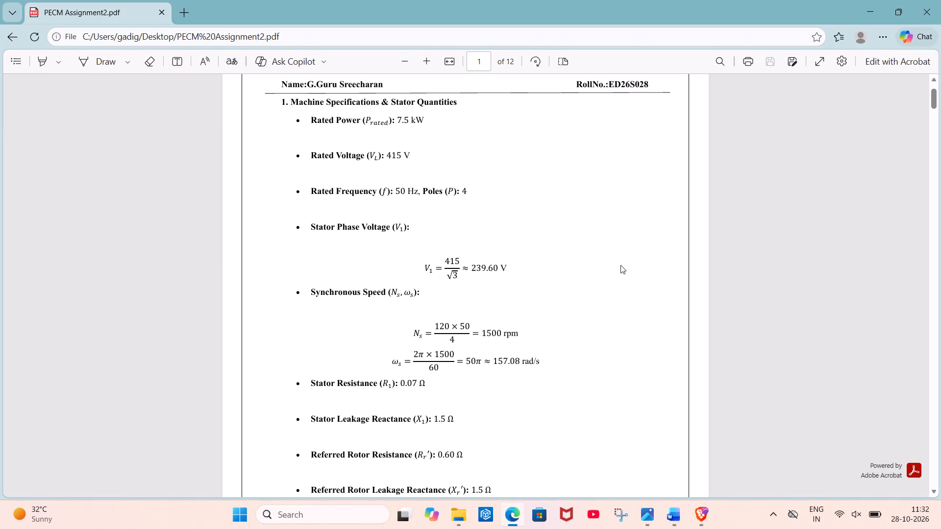
scroll(620, 265, "down", 11)
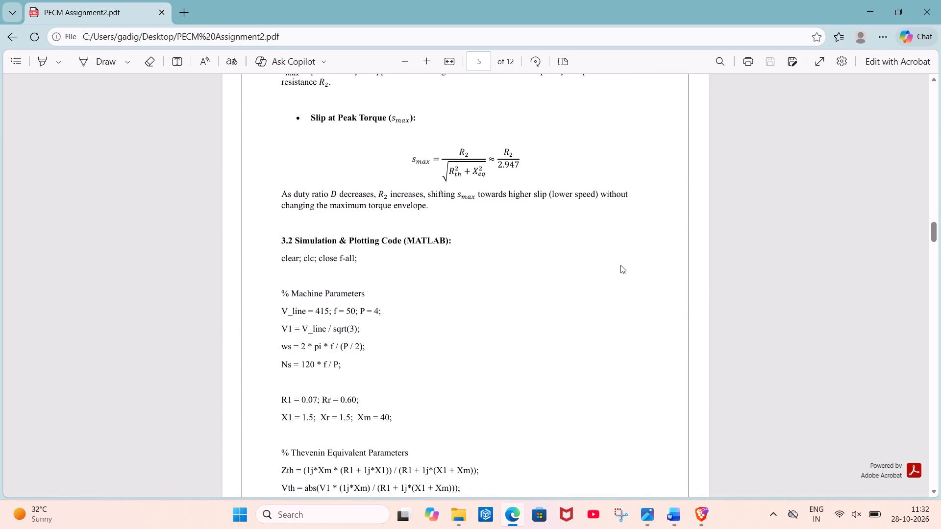
scroll(620, 265, "down", 5)
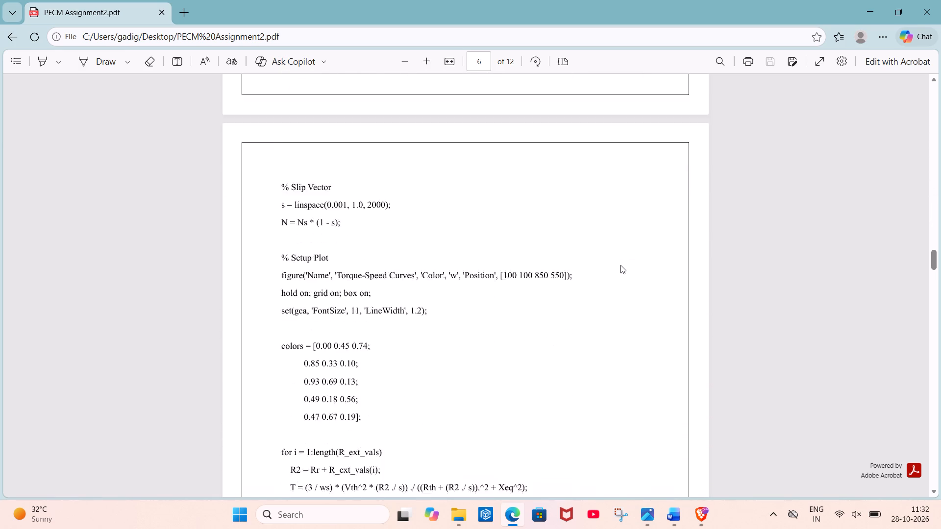
scroll(620, 265, "down", 6)
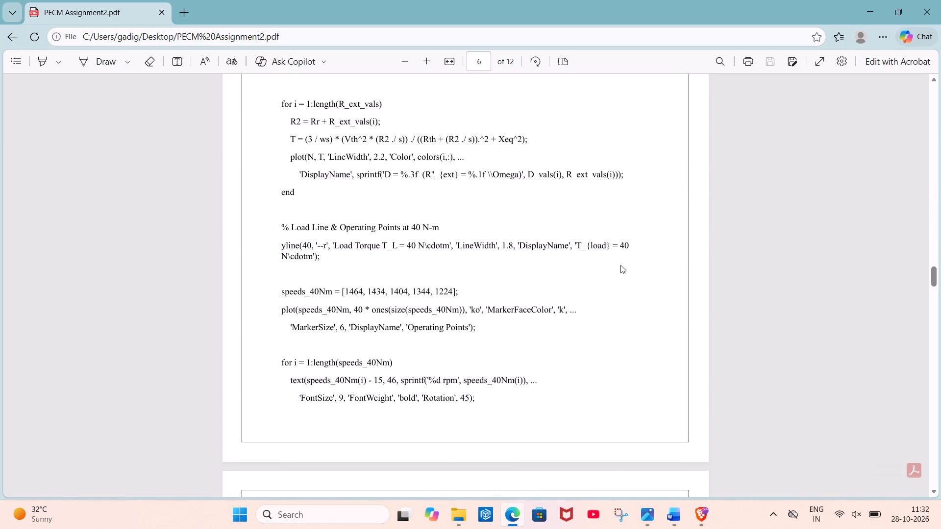
scroll(620, 265, "down", 6)
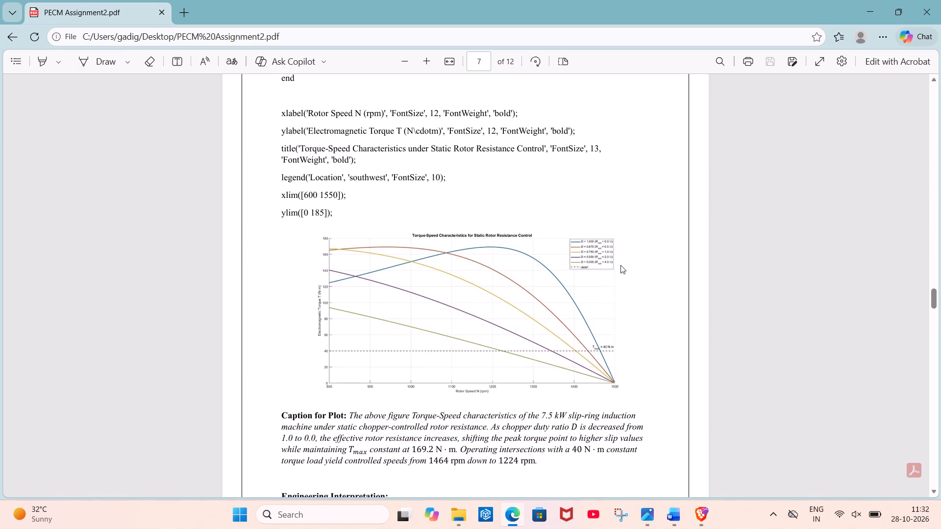
scroll(620, 265, "down", 6)
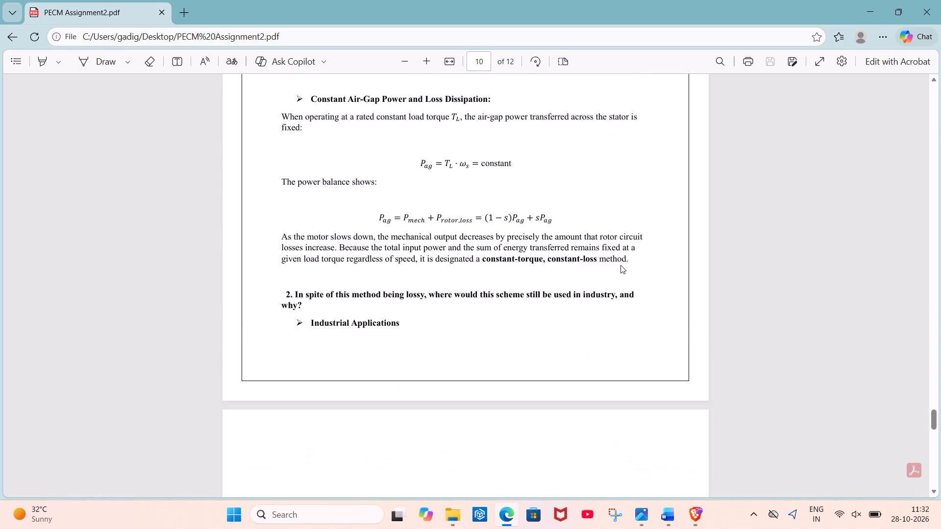
scroll(620, 265, "down", 2)
scroll(620, 265, "up", 2)
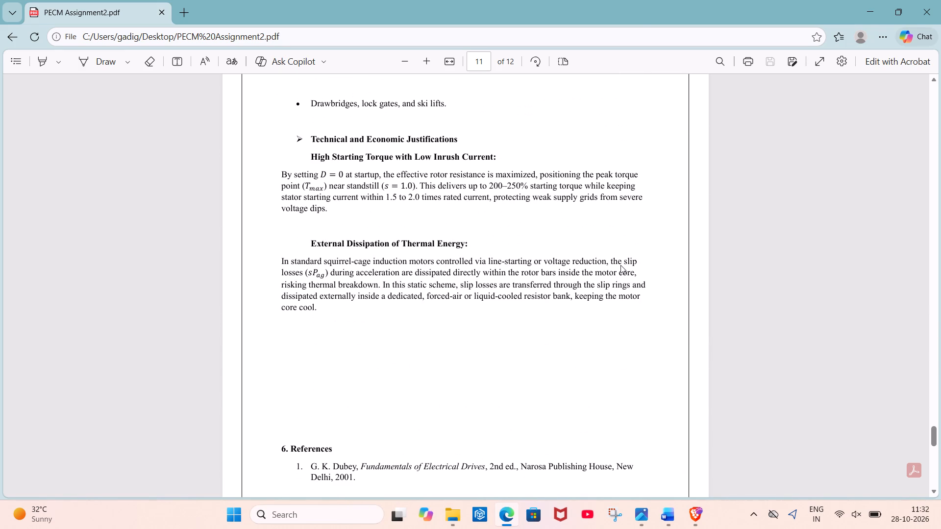
scroll(620, 265, "down", 4)
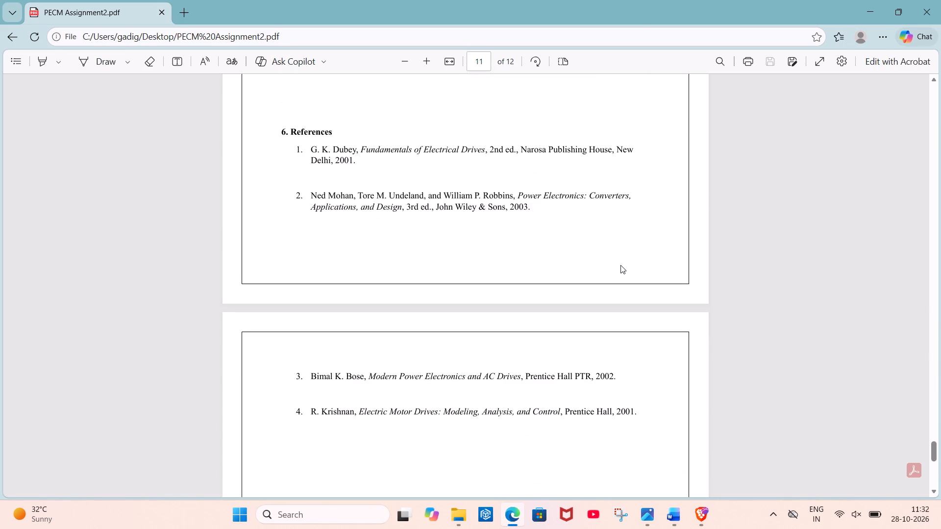
scroll(620, 265, "down", 2)
scroll(620, 265, "up", 7)
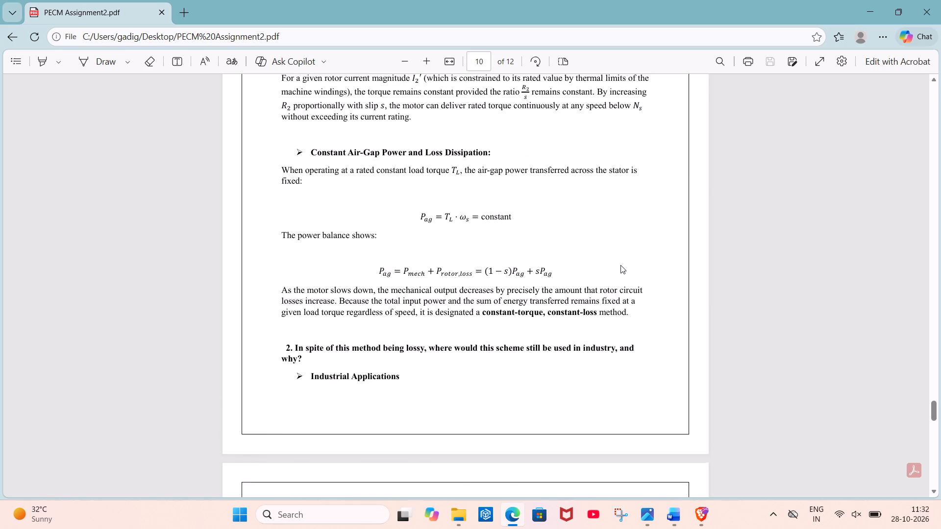
scroll(620, 265, "up", 10)
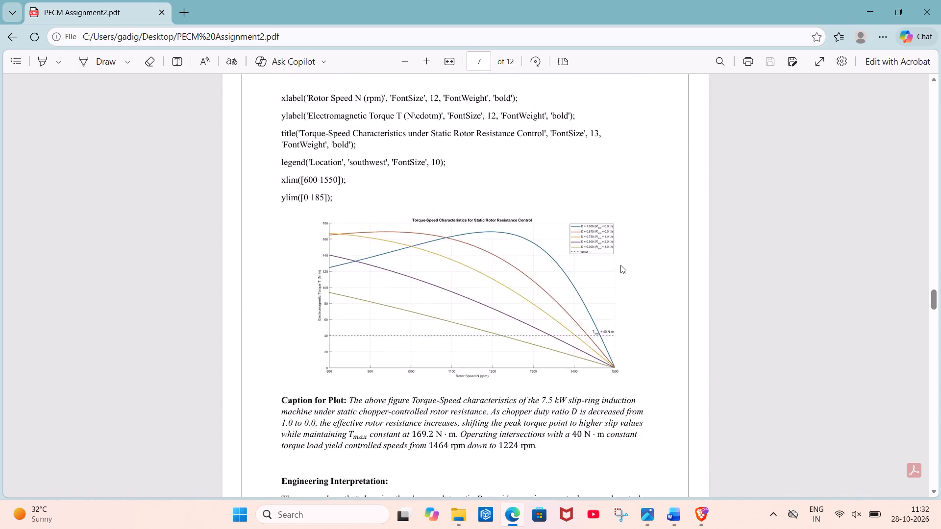
scroll(620, 265, "up", 10)
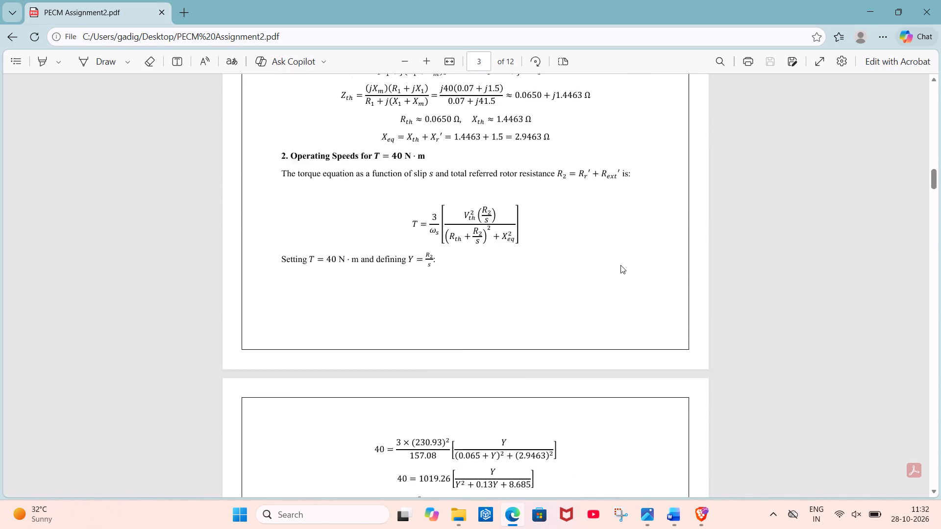
scroll(620, 265, "up", 10)
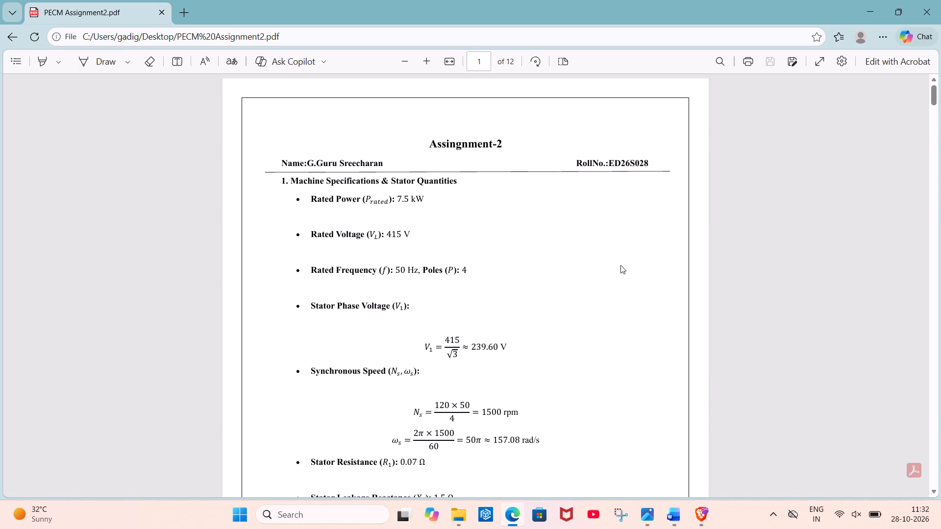
scroll(620, 265, "up", 2)
scroll(620, 265, "down", 10)
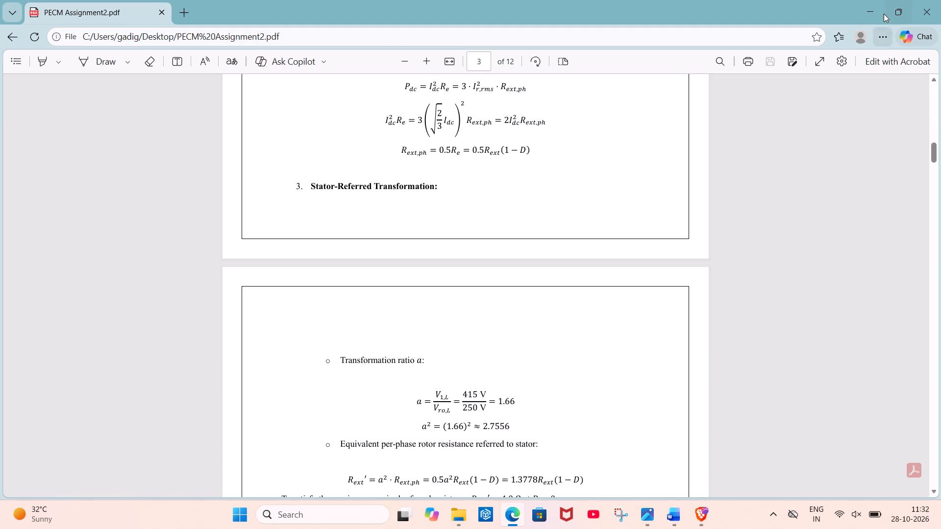
scroll(591, 249, "down", 3)
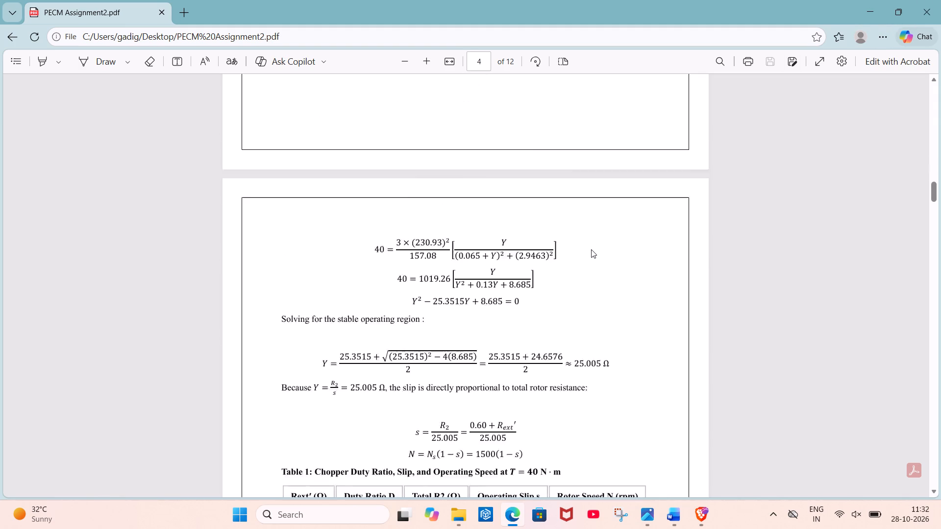
scroll(591, 249, "down", 11)
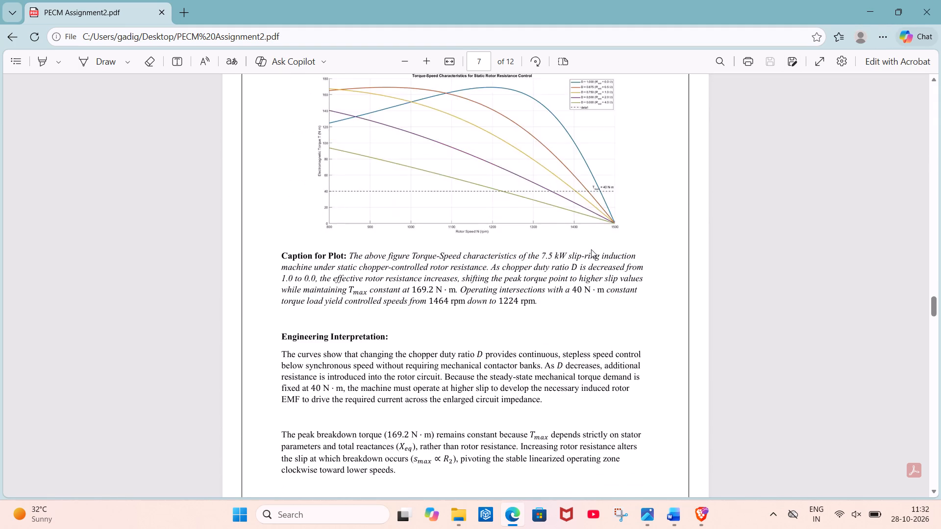
scroll(591, 249, "down", 11)
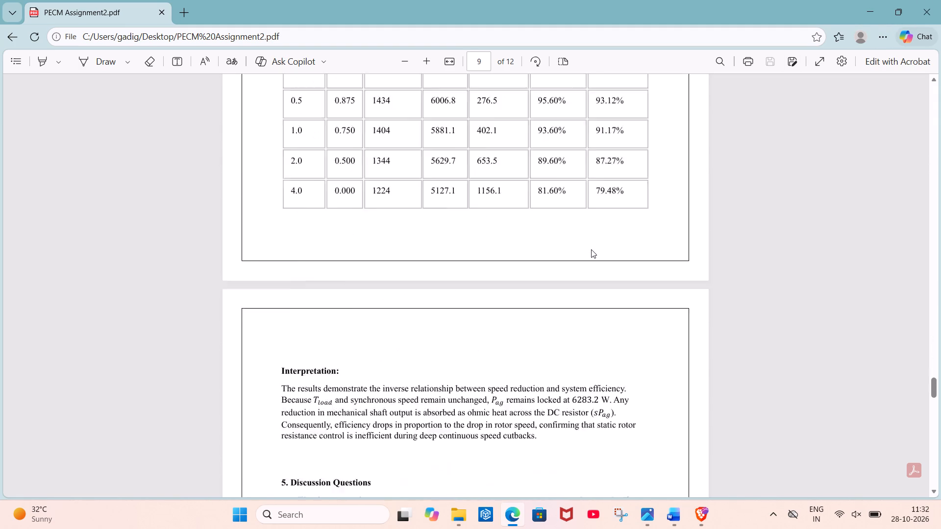
scroll(591, 249, "down", 10)
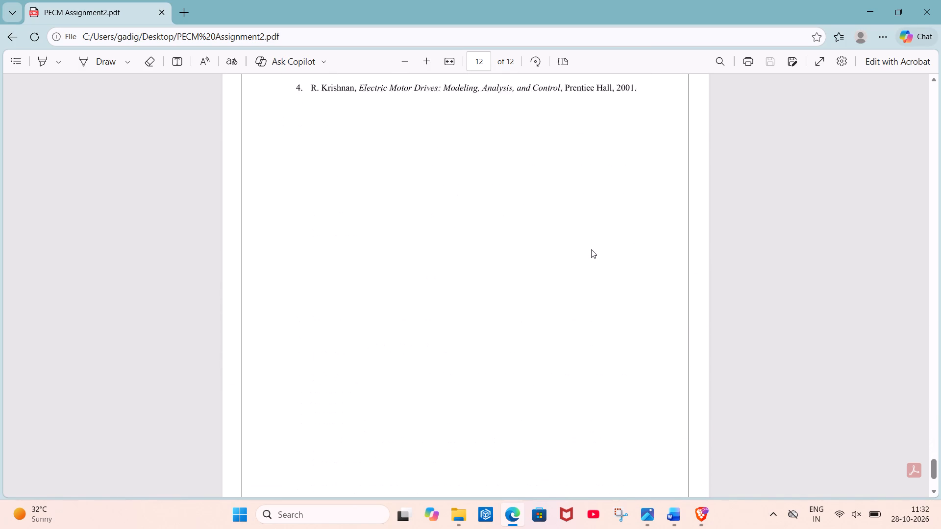
scroll(591, 249, "down", 1)
left_click(940, 0)
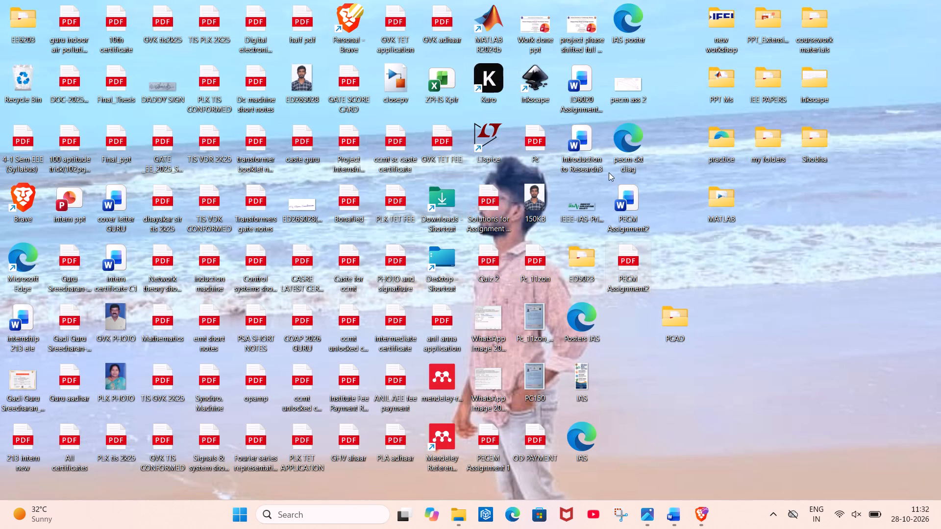
Switch to the PECM Assignment2 Word document and delete the blank lines above the References heading on page 11.
double_click(632, 201)
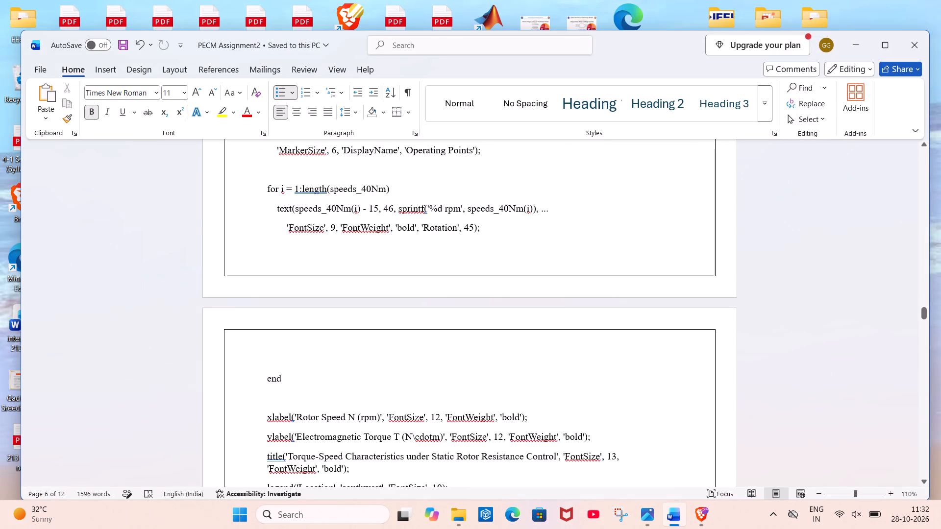
scroll(506, 386, "down", 20)
scroll(506, 386, "down", 17)
scroll(506, 386, "up", 4)
scroll(506, 386, "down", 1)
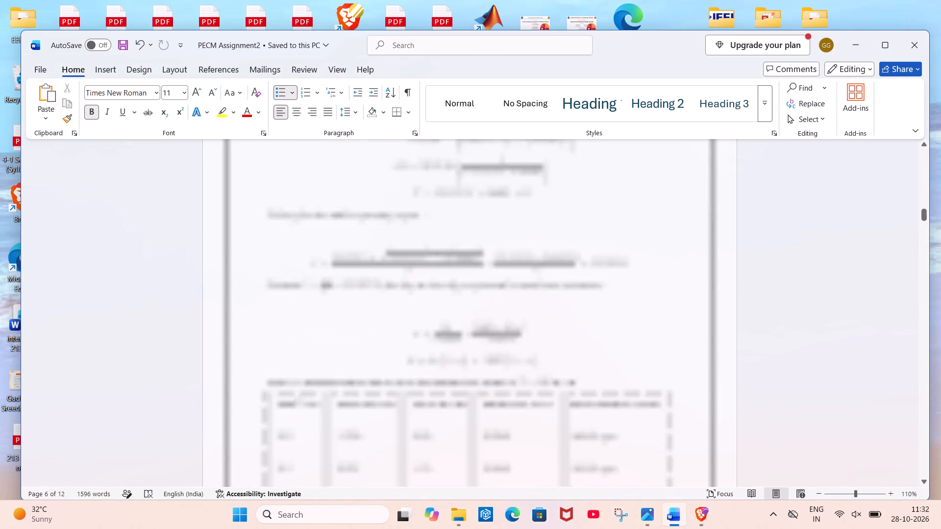
scroll(506, 386, "down", 7)
scroll(506, 386, "down", 19)
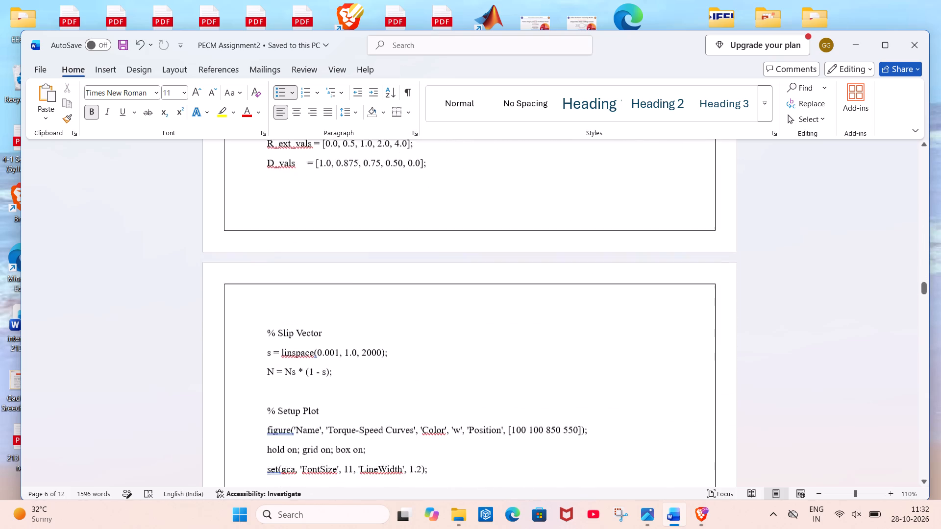
scroll(506, 386, "down", 20)
scroll(506, 386, "down", 18)
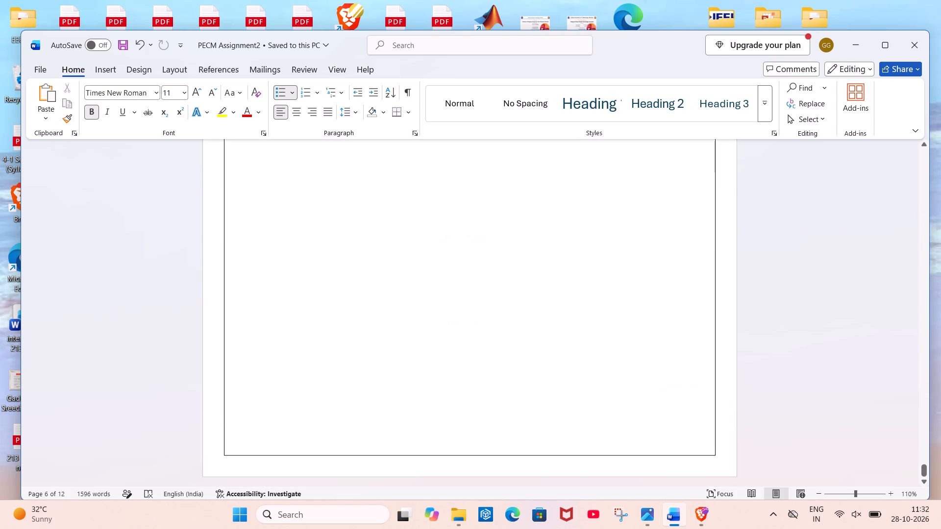
scroll(506, 386, "up", 2)
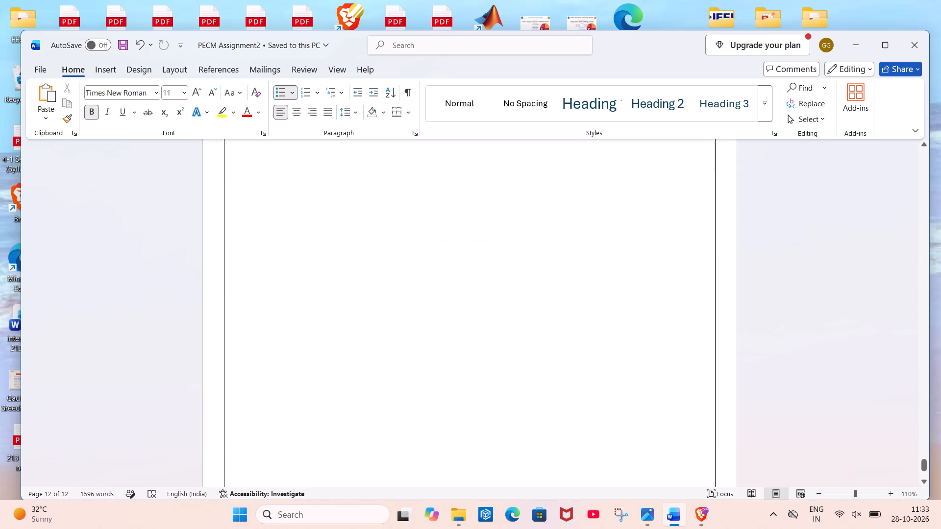
scroll(506, 386, "up", 3)
scroll(386, 452, "up", 1)
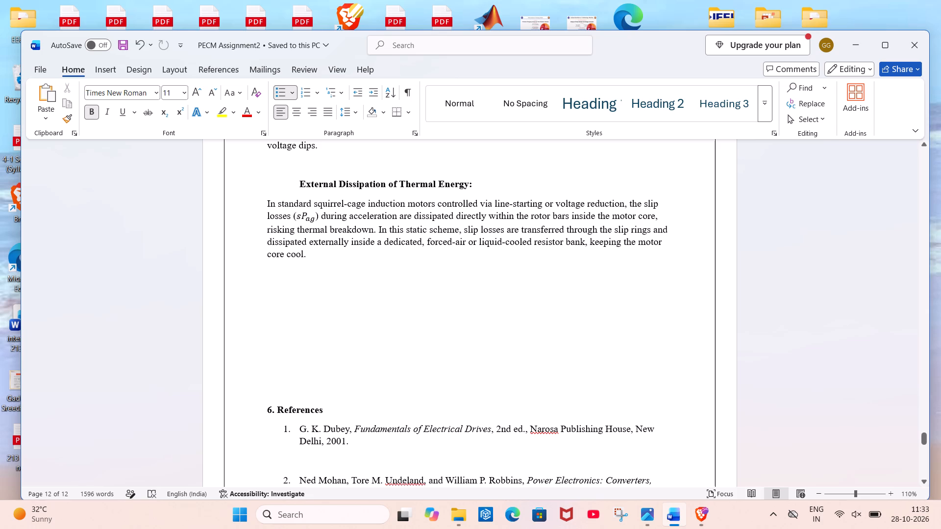
left_click(263, 410)
key("BackSpace")
key("BackSpace")
key("BackSpace")
key("BackSpace")
key("BackSpace")
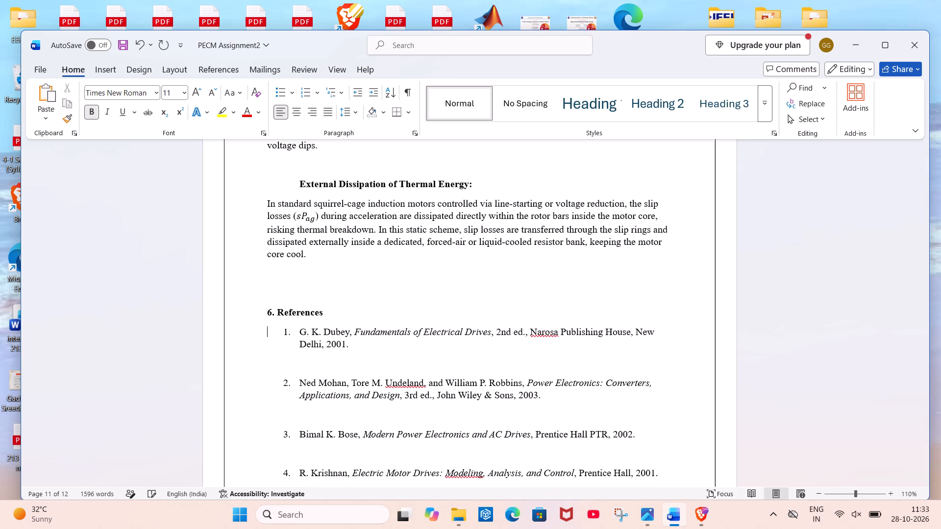
key("BackSpace")
Remove the section number "6." from the References heading.
scroll(263, 410, "up", 1)
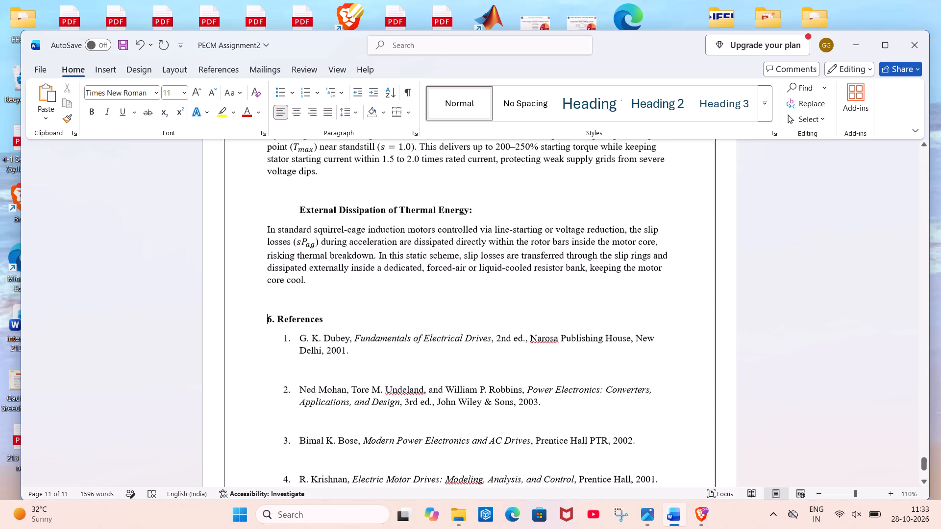
scroll(263, 410, "up", 1)
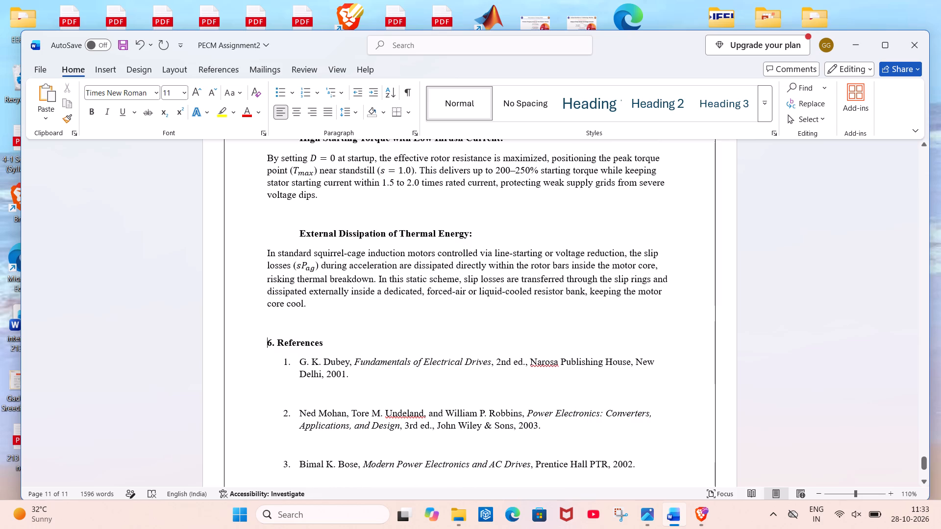
left_click(274, 344)
key("BackSpace")
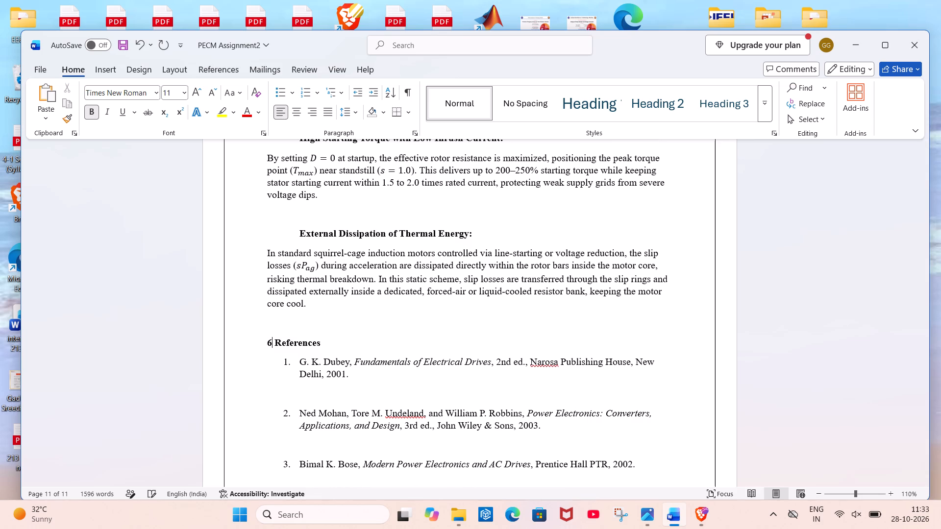
key("BackSpace")
Underline the References heading and add a colon at its end.
left_click_drag(270, 343, 325, 344)
left_click(367, 324)
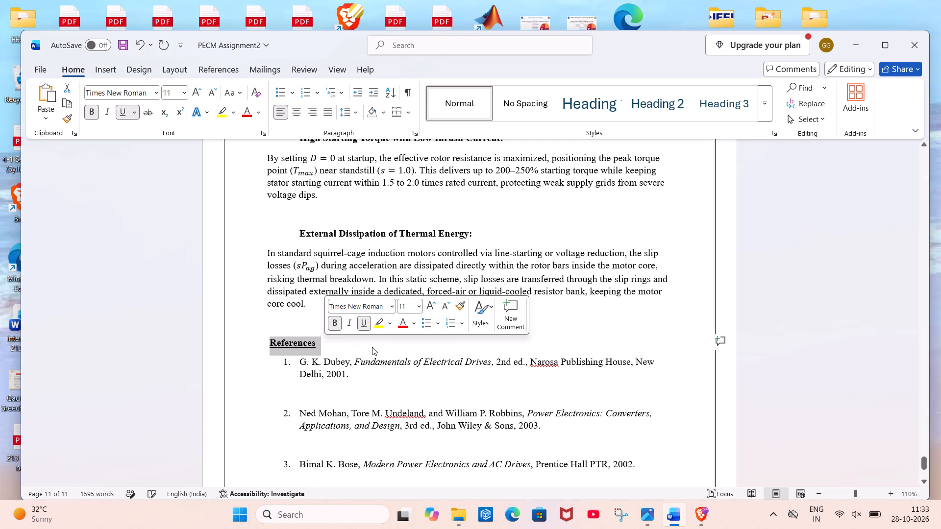
left_click(372, 347)
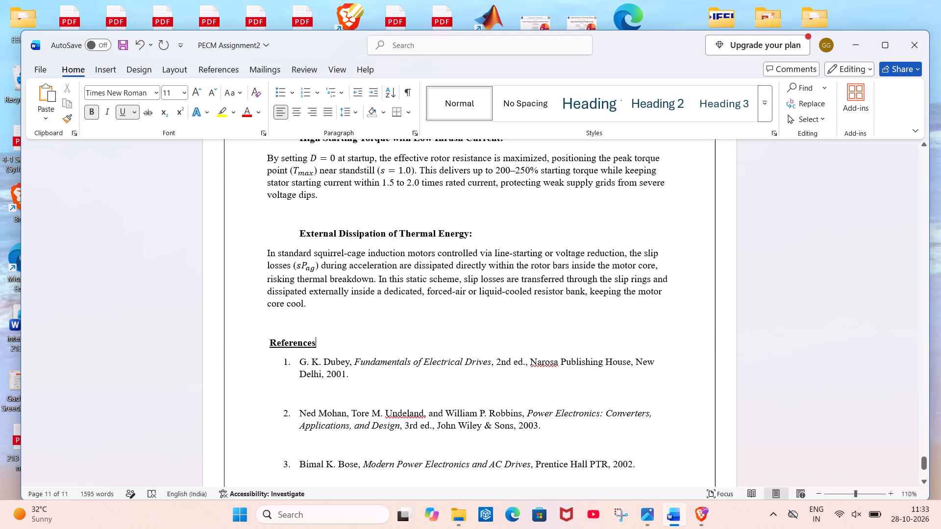
key("shift+colon")
Insert a space before the colon at the end of the References heading.
key("BackSpace")
key("BackSpace")
type("s")
key("space")
key("shift+colon")
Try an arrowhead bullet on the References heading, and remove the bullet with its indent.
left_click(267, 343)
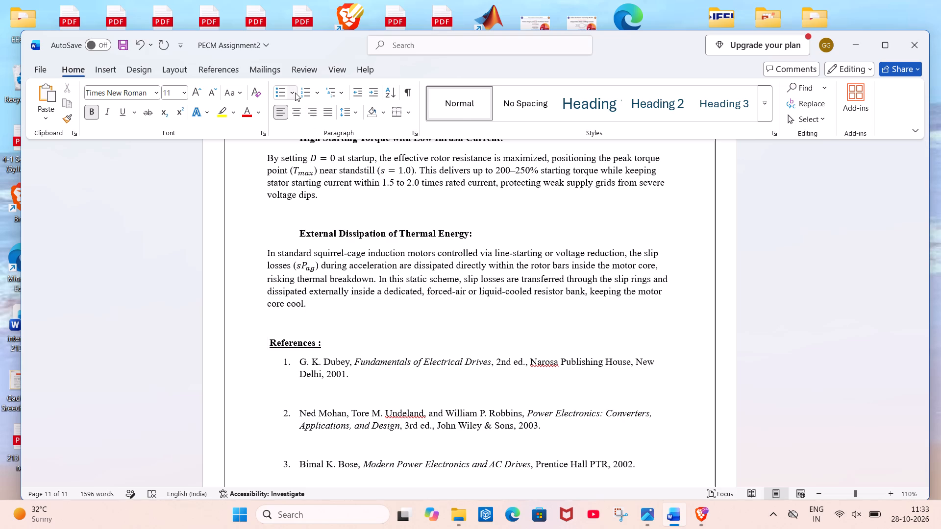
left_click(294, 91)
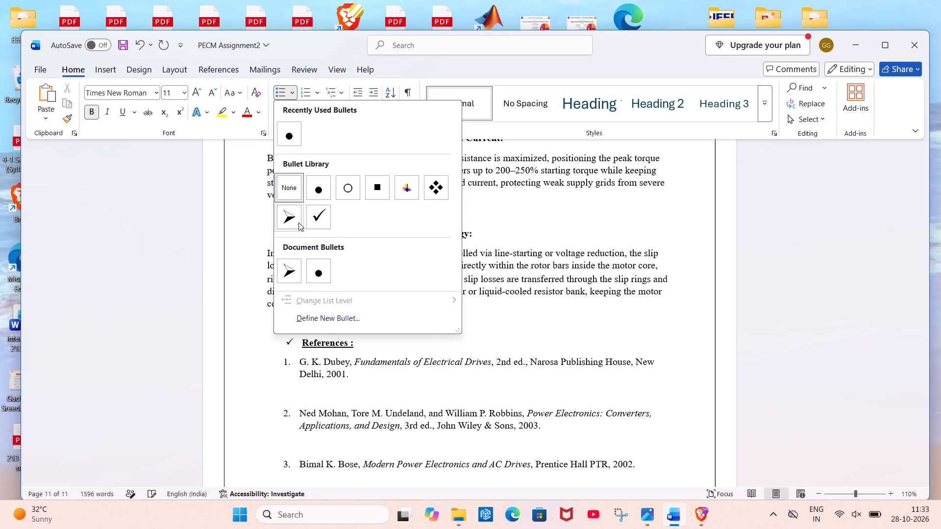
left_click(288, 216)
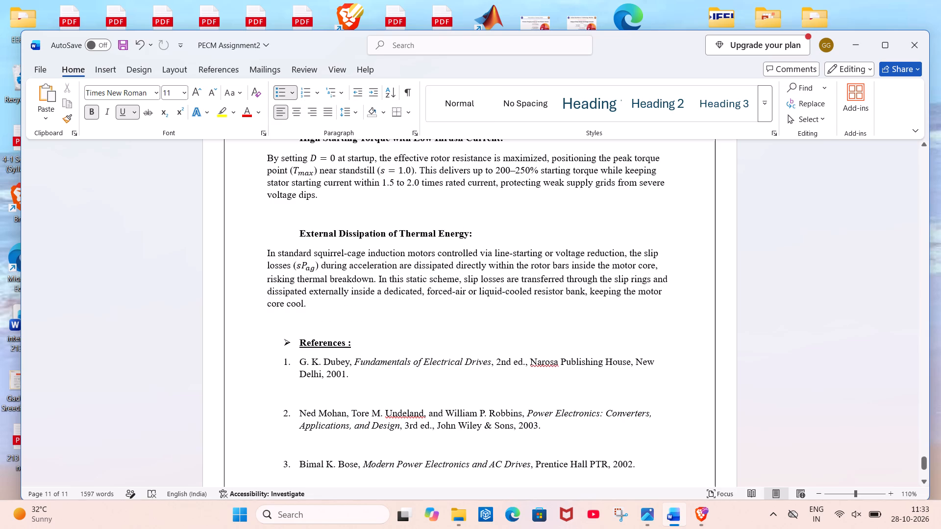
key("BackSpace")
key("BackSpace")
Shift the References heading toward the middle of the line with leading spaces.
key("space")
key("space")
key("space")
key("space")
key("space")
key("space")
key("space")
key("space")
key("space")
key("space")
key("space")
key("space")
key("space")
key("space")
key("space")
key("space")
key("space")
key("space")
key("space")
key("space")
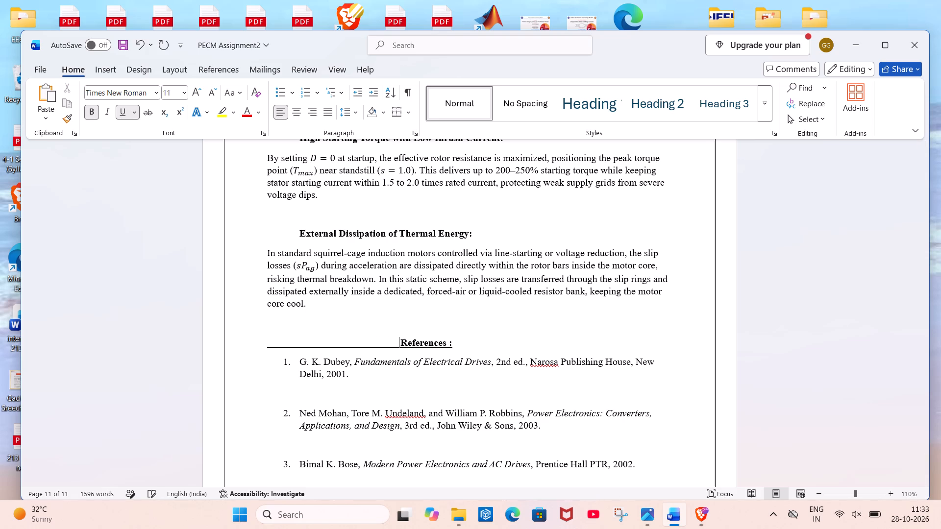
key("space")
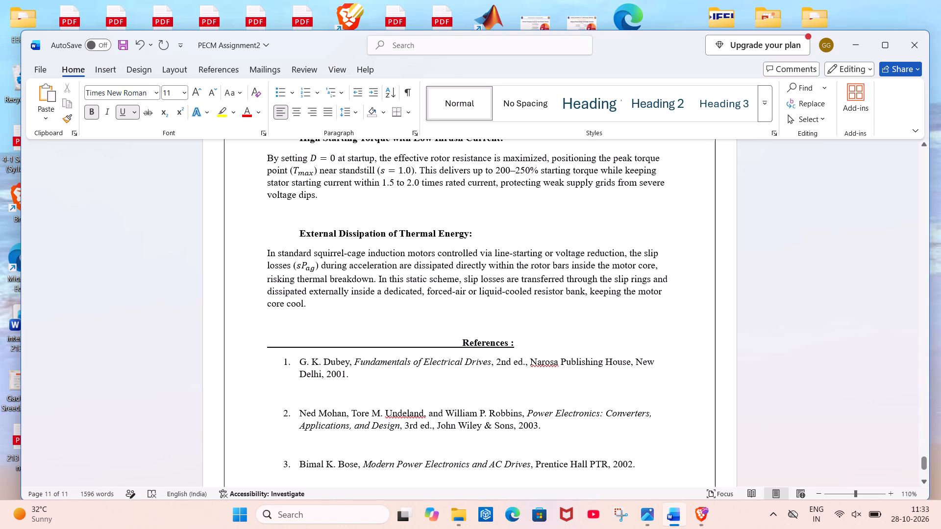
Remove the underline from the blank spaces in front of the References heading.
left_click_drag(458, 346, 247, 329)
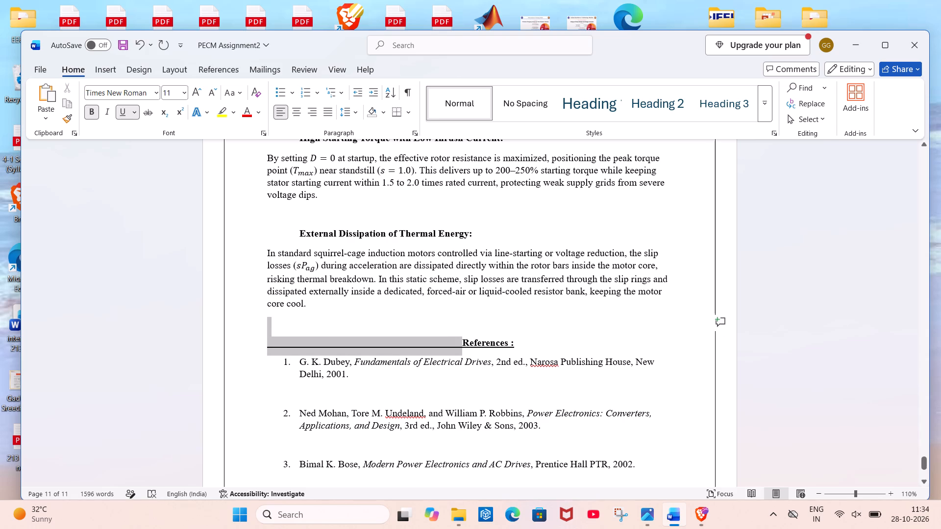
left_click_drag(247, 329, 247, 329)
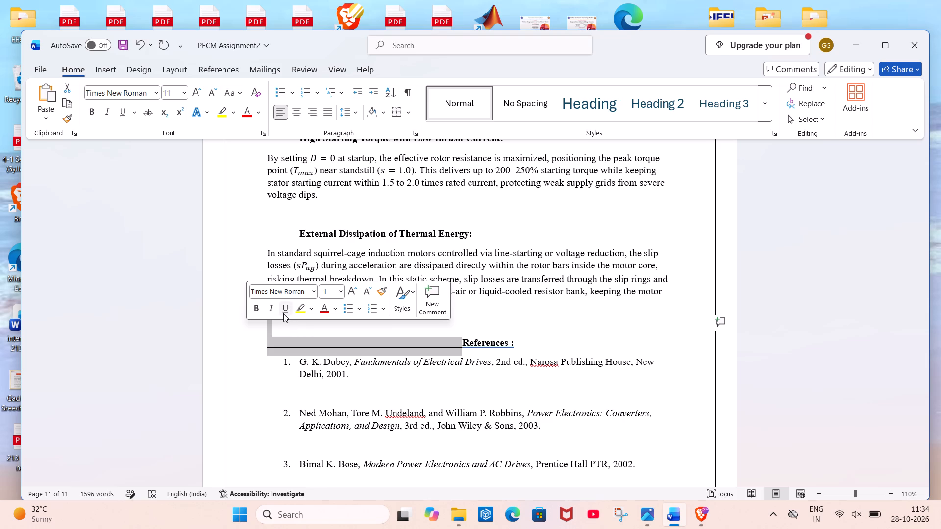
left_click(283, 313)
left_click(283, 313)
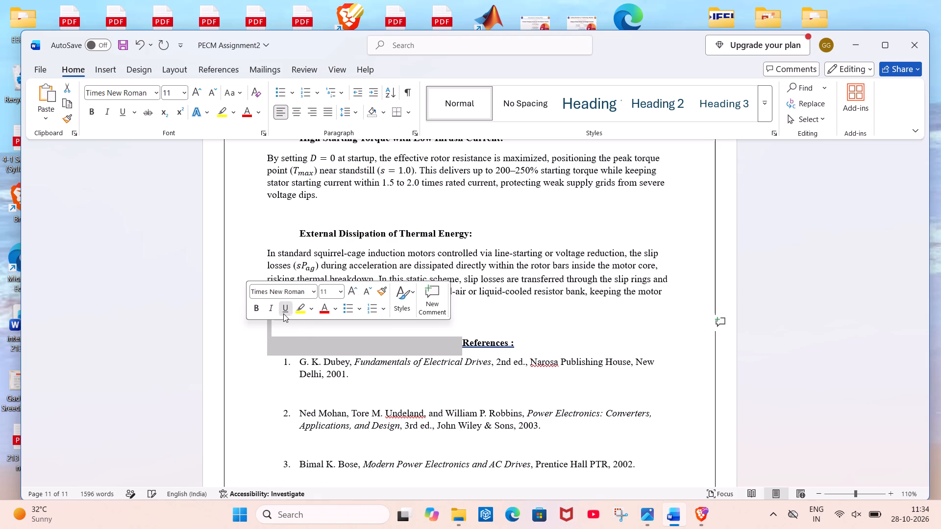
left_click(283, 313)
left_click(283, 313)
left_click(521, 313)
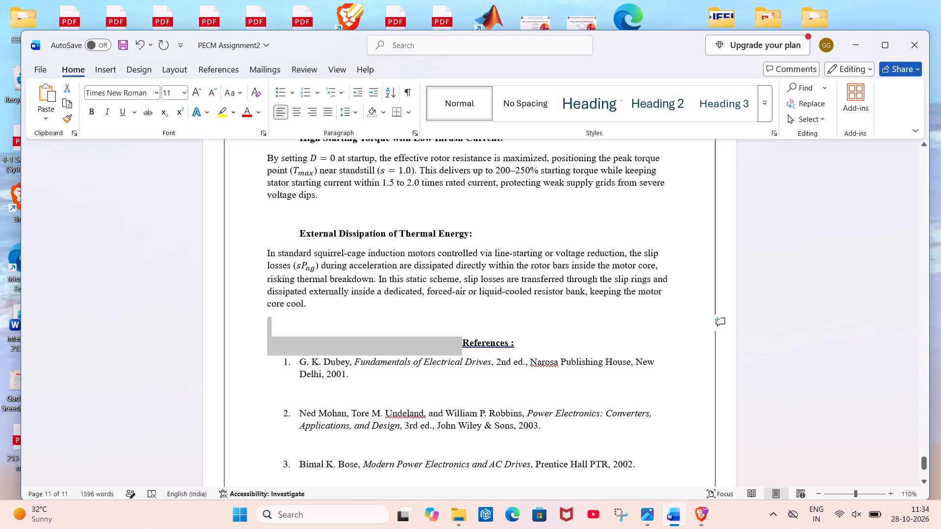
Center the References heading on its line.
left_click_drag(459, 344, 509, 343)
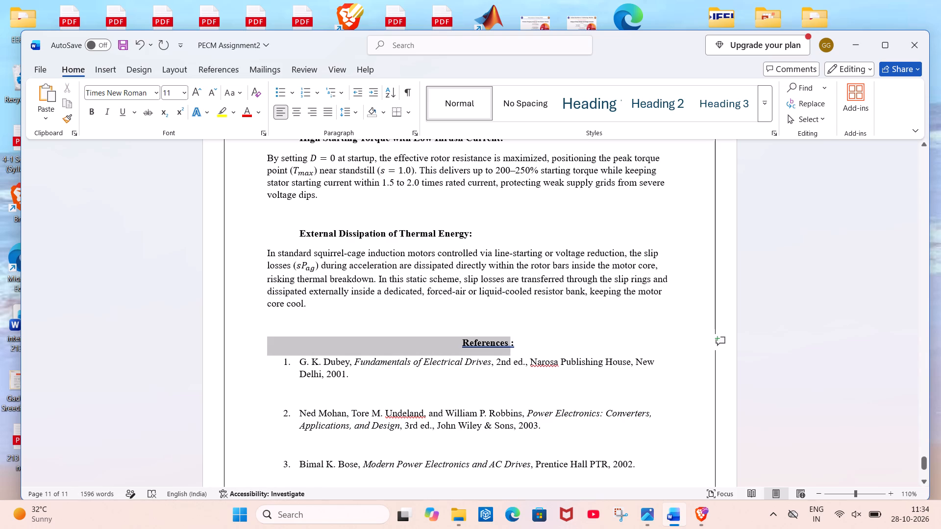
left_click_drag(509, 343, 523, 339)
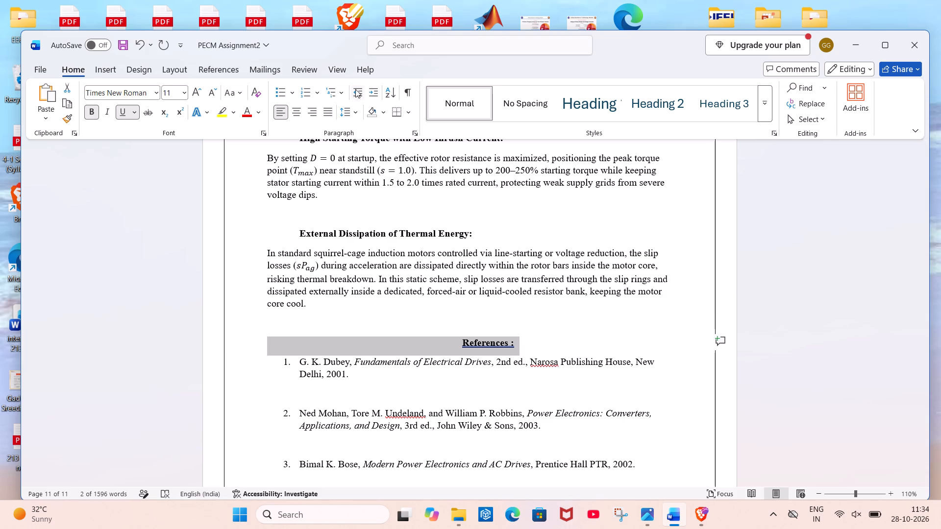
left_click(300, 112)
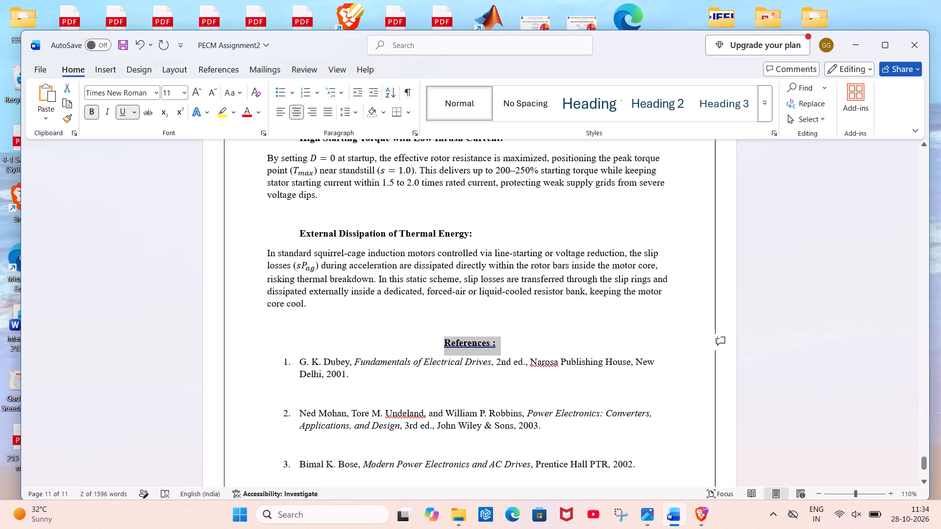
left_click(549, 308)
Save the PECM Assignment2 document and close it.
scroll(549, 308, "up", 3)
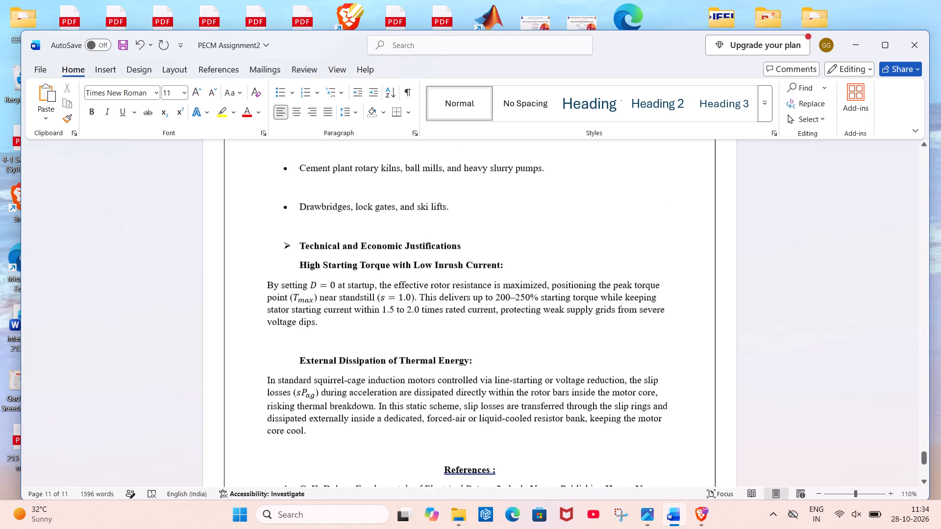
scroll(549, 308, "up", 16)
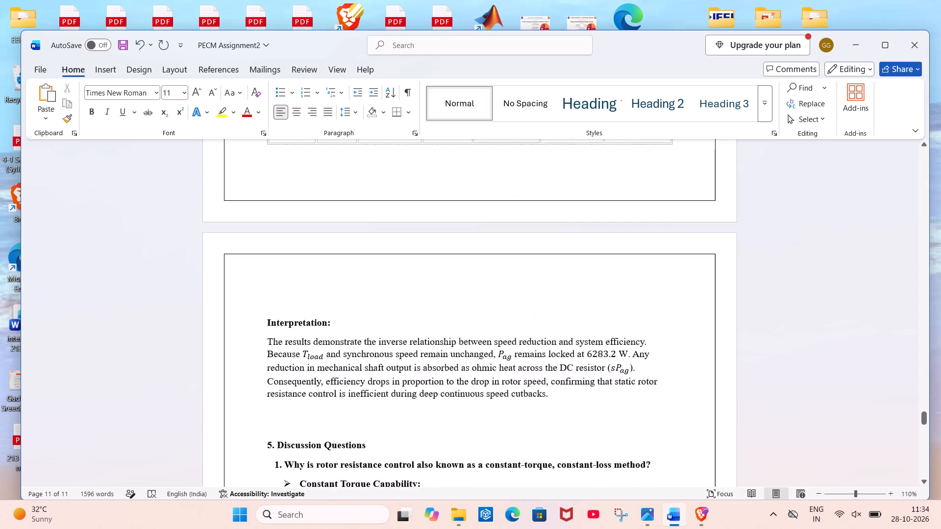
scroll(549, 308, "up", 8)
scroll(549, 308, "down", 20)
scroll(549, 308, "down", 1)
scroll(549, 308, "up", 11)
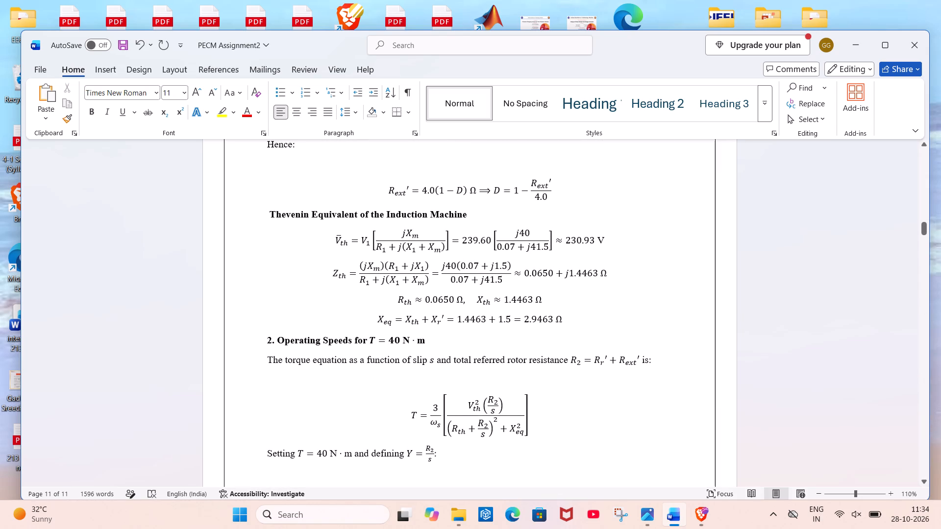
key("ctrl+s")
key("ctrl+s")
key("ctrl+s")
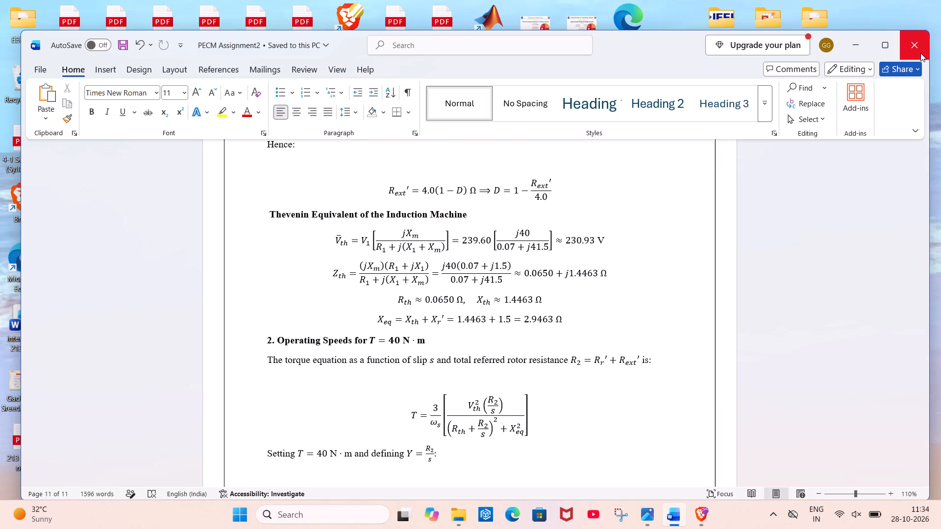
left_click(919, 53)
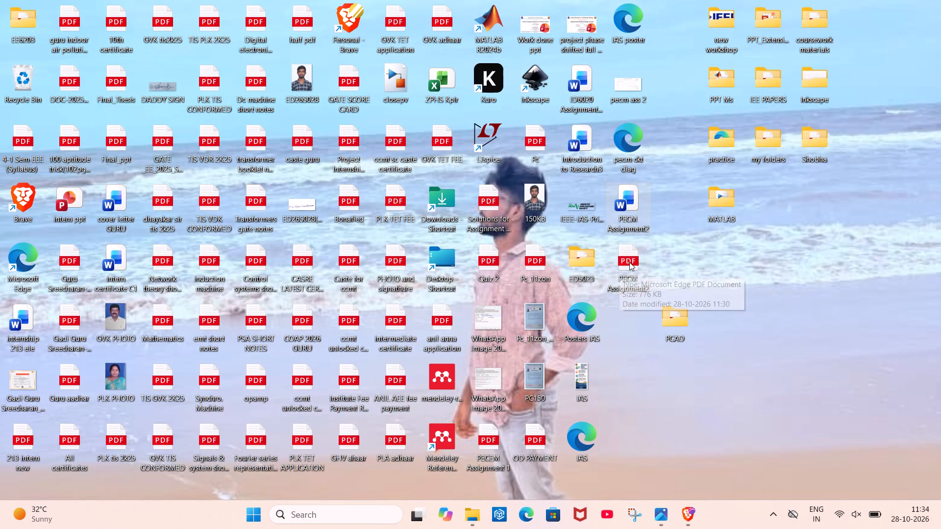
Permanently delete the outdated PECM Assignment2 PDF from the Desktop.
left_click(629, 262)
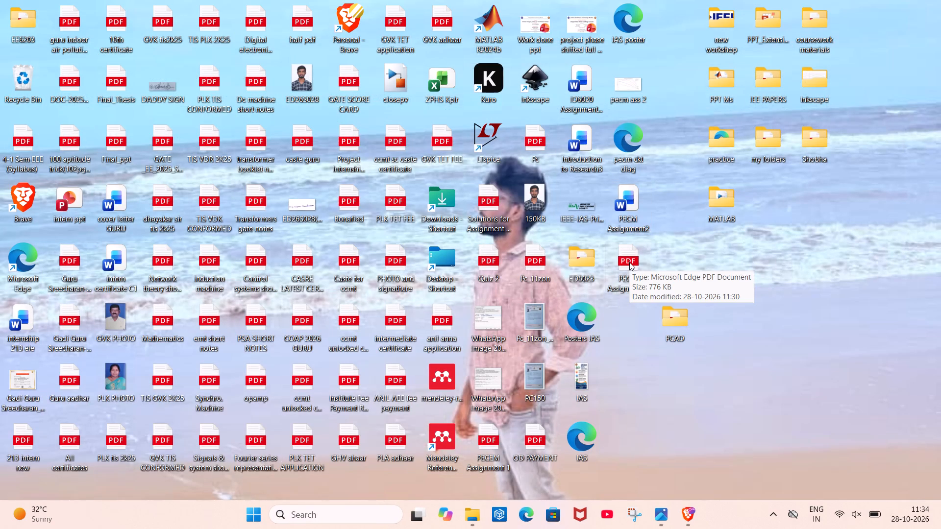
key("shift+Delete")
key("Return")
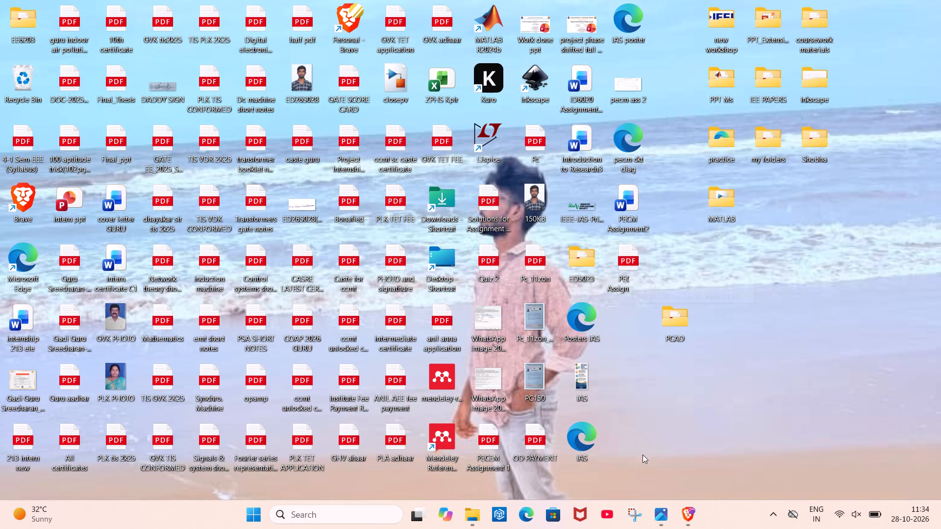
Switch to Brave and convert PECM Assignment2.docx from the Desktop to PDF with iLovePDF's Word to PDF converter.
left_click(685, 481)
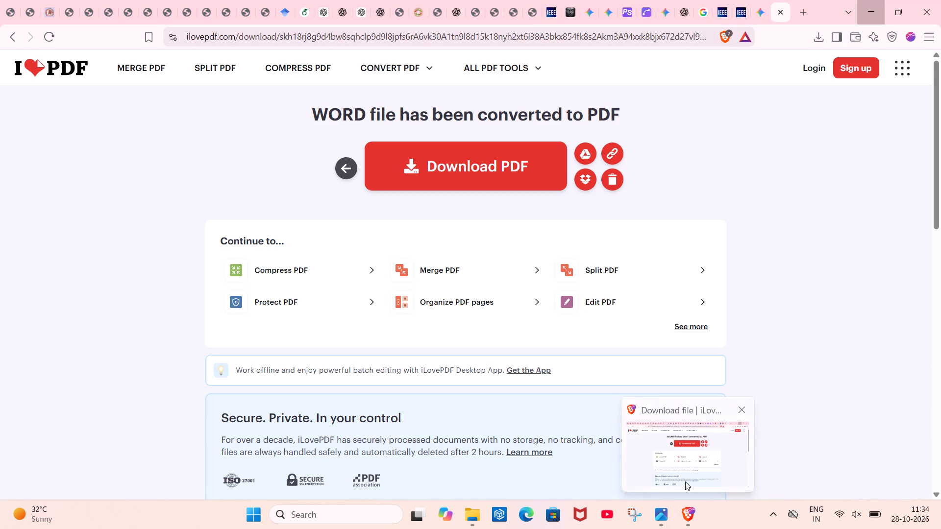
left_click(12, 43)
left_click(400, 197)
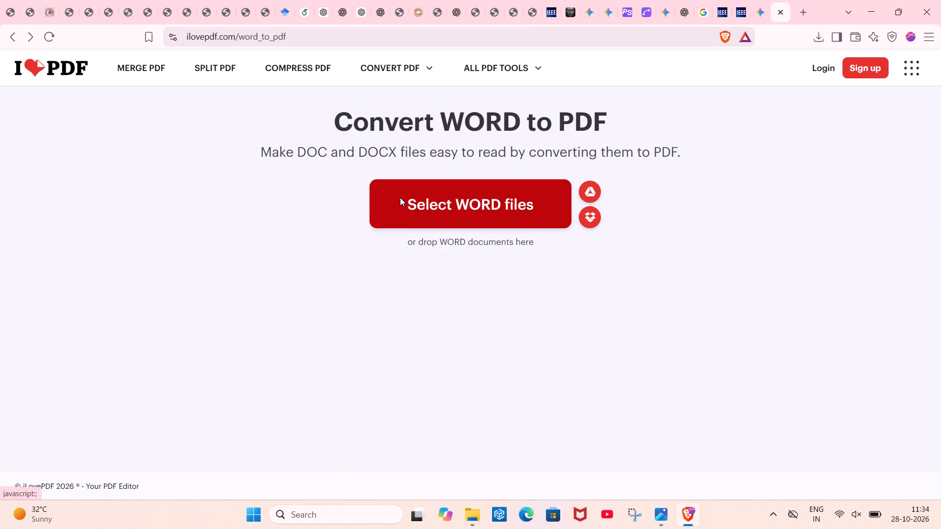
type("pecm")
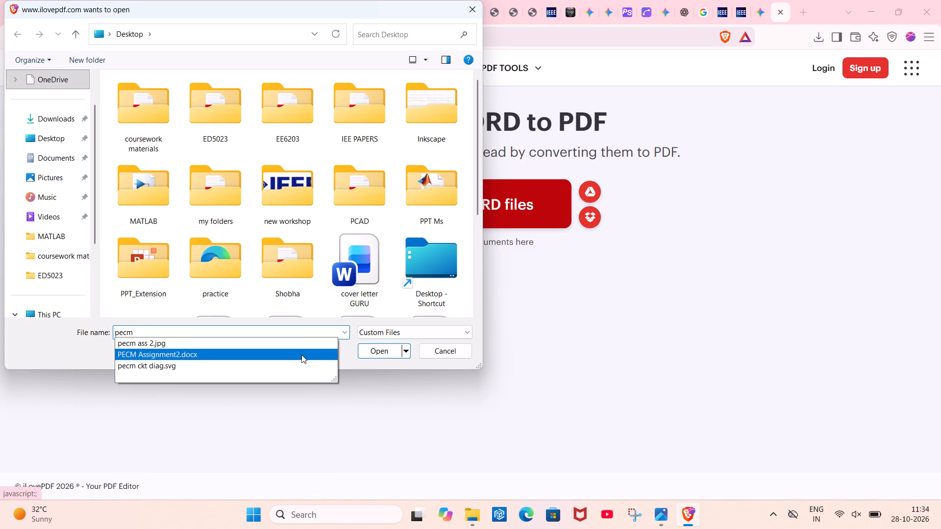
left_click(301, 355)
left_click(383, 355)
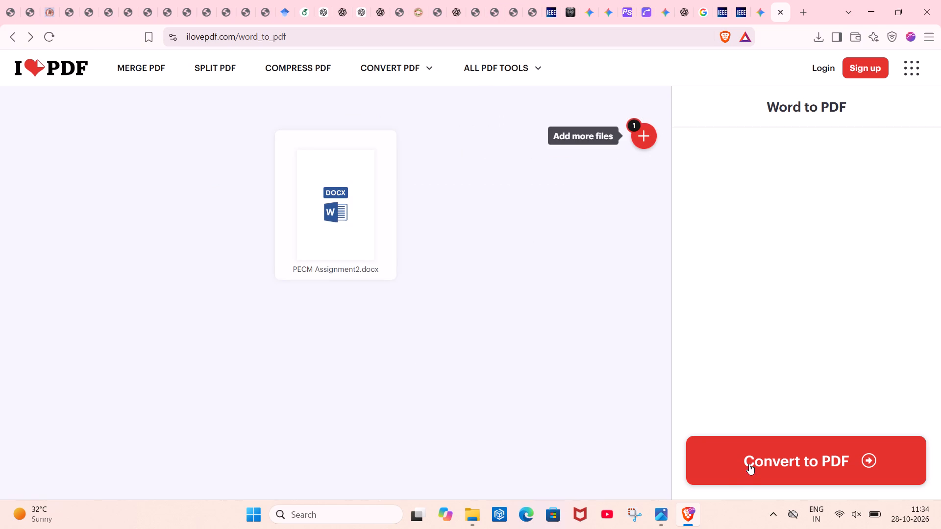
left_click(749, 464)
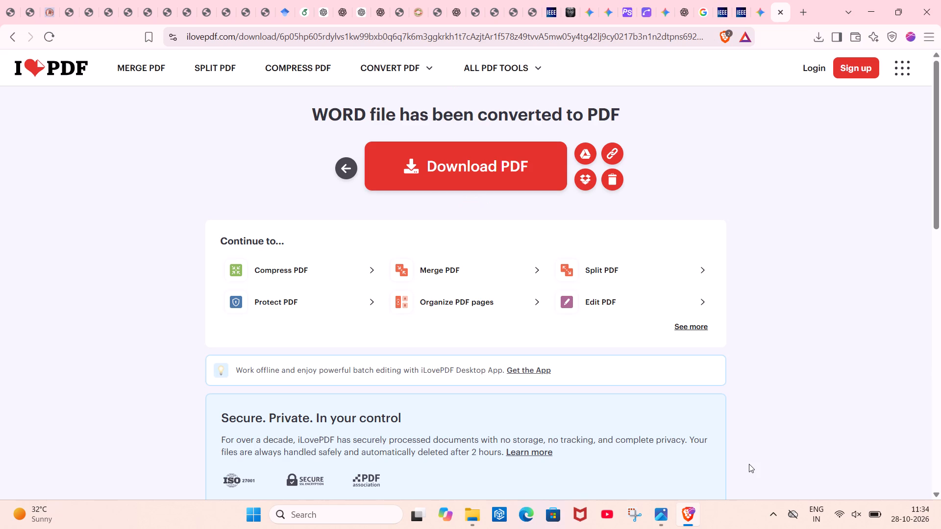
Download the converted PDF to the Desktop as PECM Assignment2 and close the browser.
left_click(510, 168)
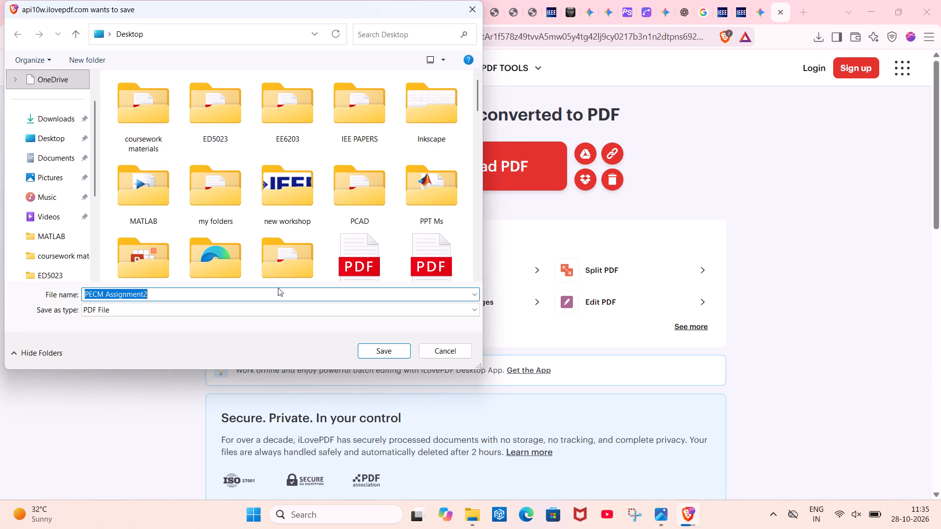
left_click(49, 130)
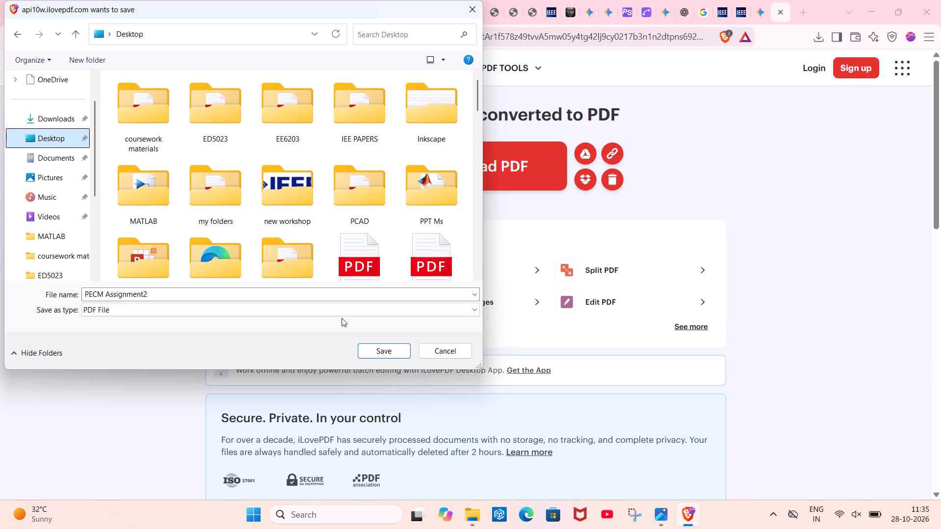
left_click(378, 356)
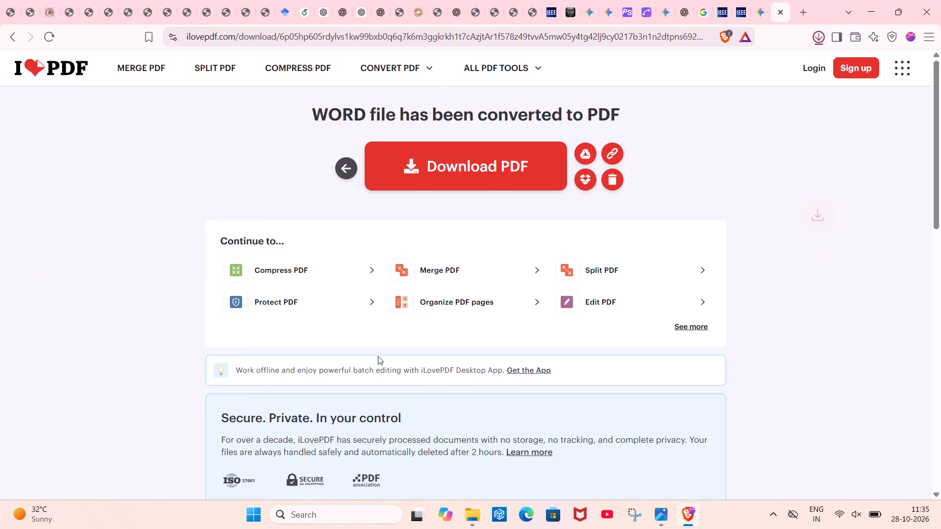
left_click(940, 0)
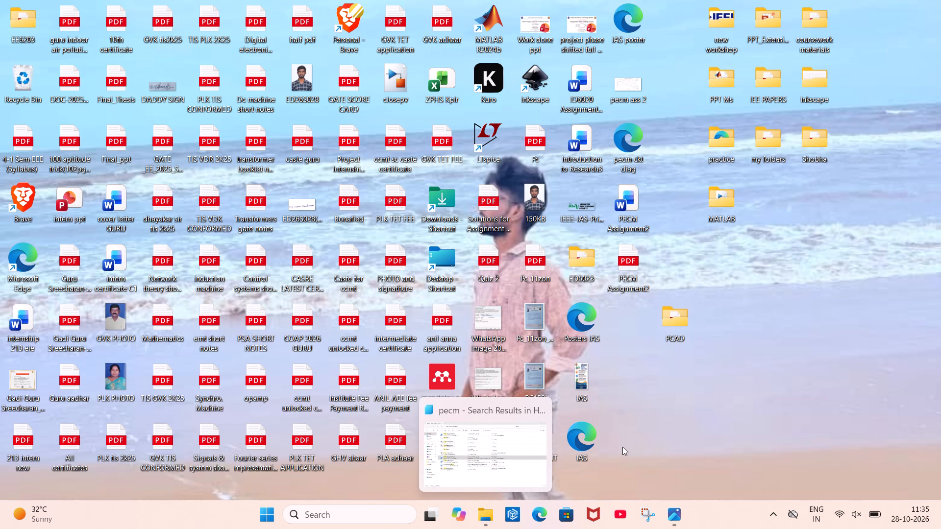
Open the PECM Assignment2 PDF from the Desktop, examine its layout from the first page through the References, and close it.
double_click(627, 282)
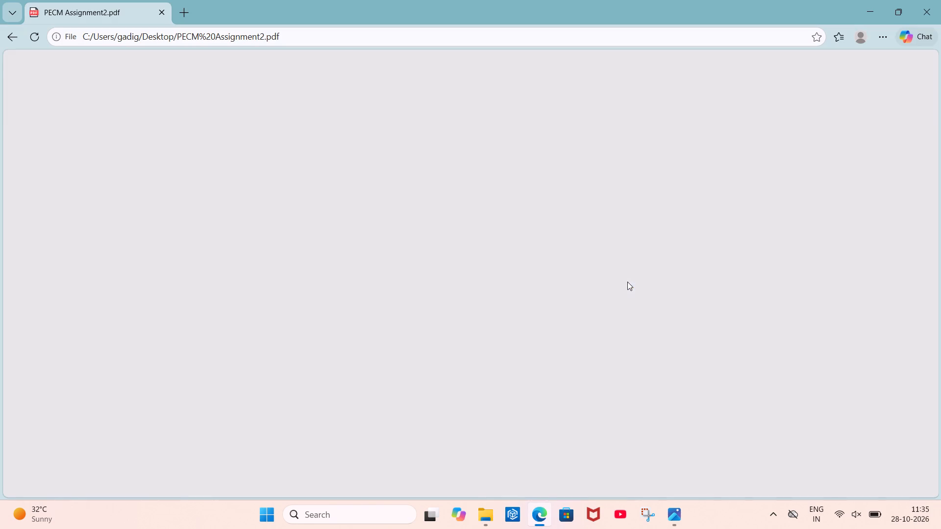
scroll(553, 276, "down", 2)
scroll(553, 276, "up", 3)
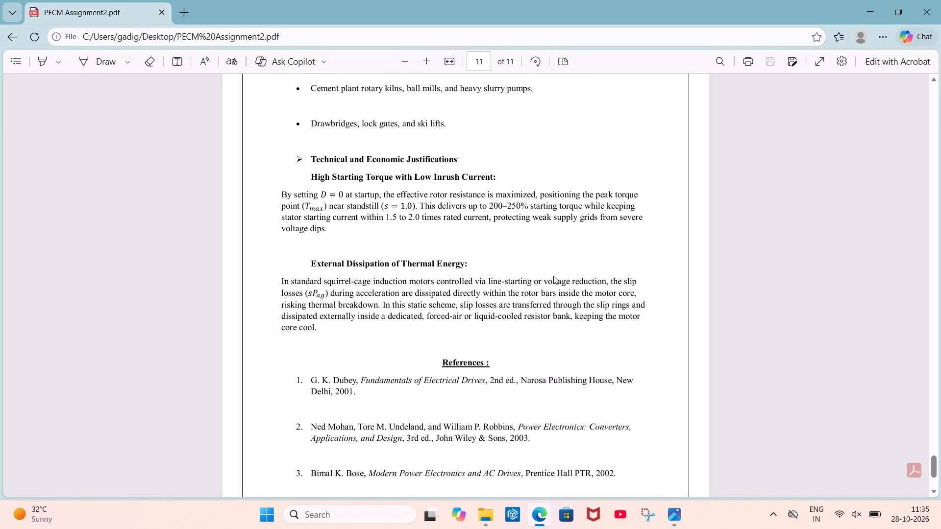
scroll(553, 276, "down", 6)
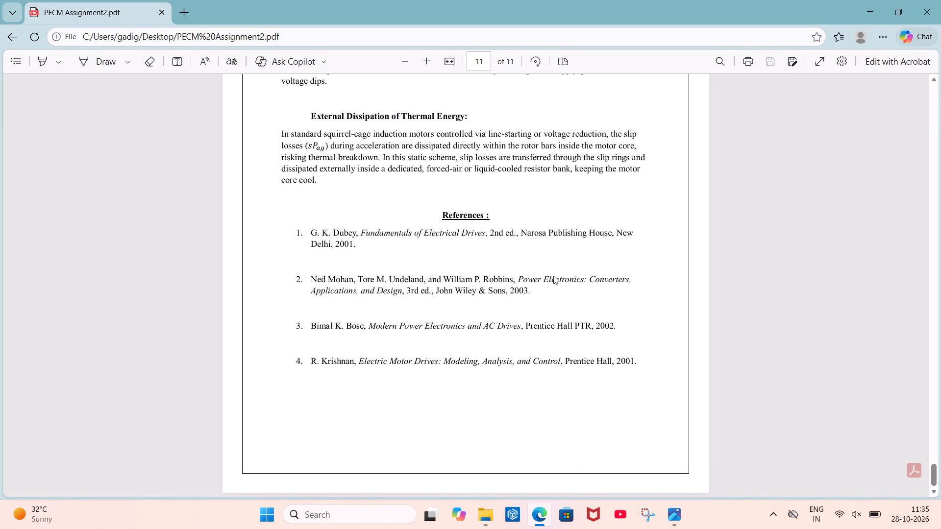
scroll(553, 276, "up", 20)
scroll(553, 276, "up", 17)
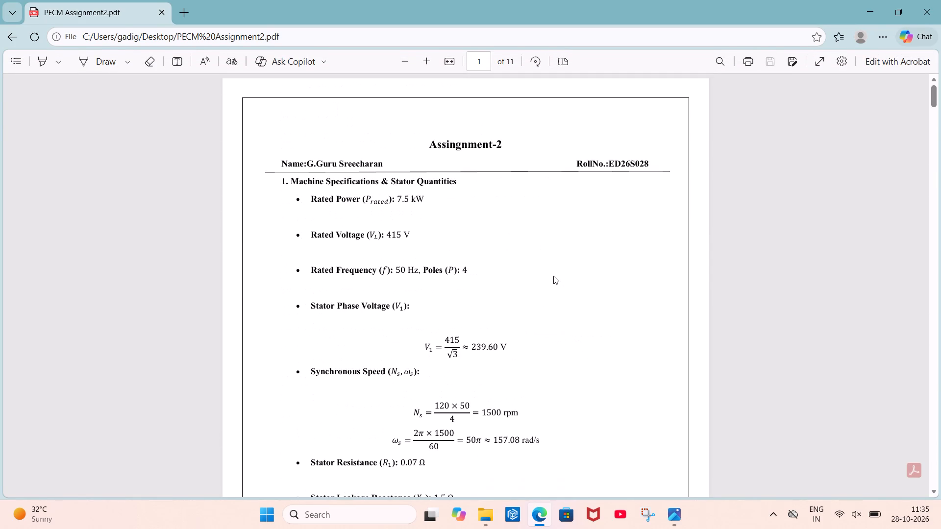
scroll(553, 276, "up", 6)
scroll(553, 276, "down", 20)
scroll(553, 276, "down", 20)
scroll(553, 276, "down", 1)
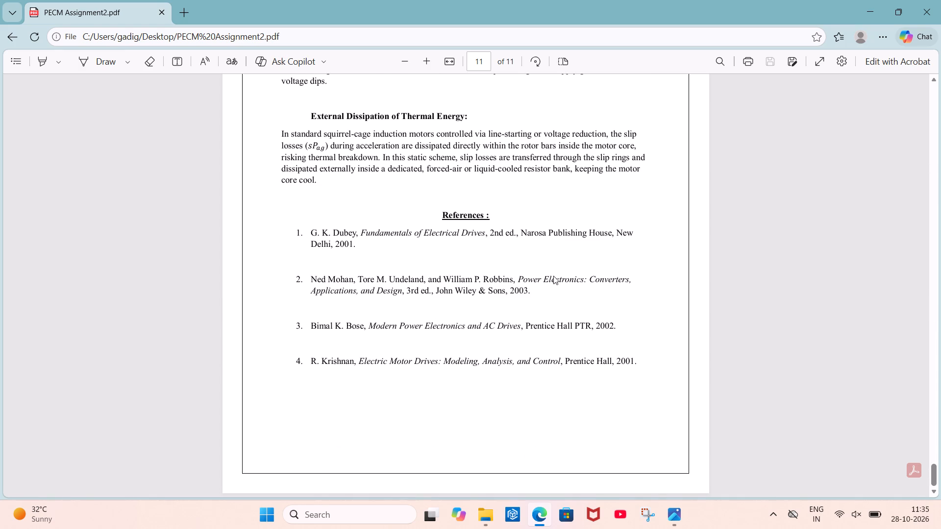
scroll(553, 276, "up", 16)
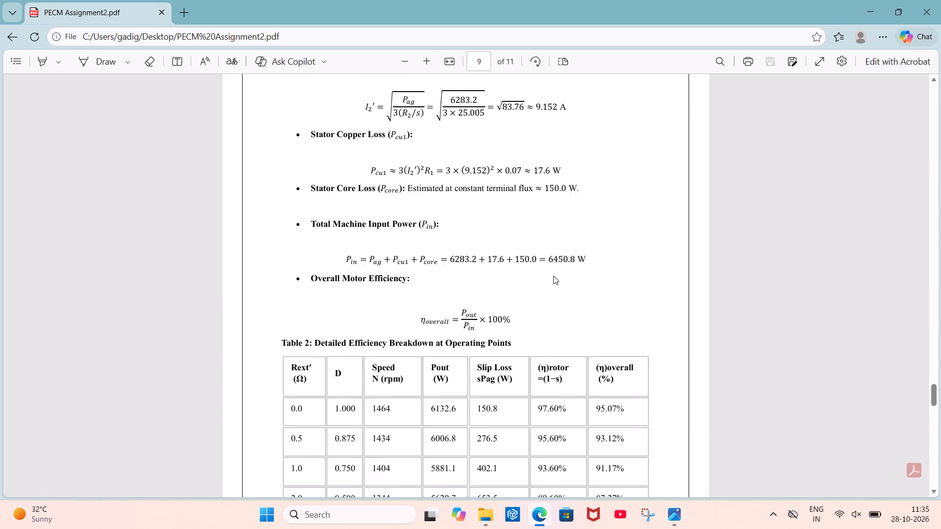
scroll(553, 276, "up", 16)
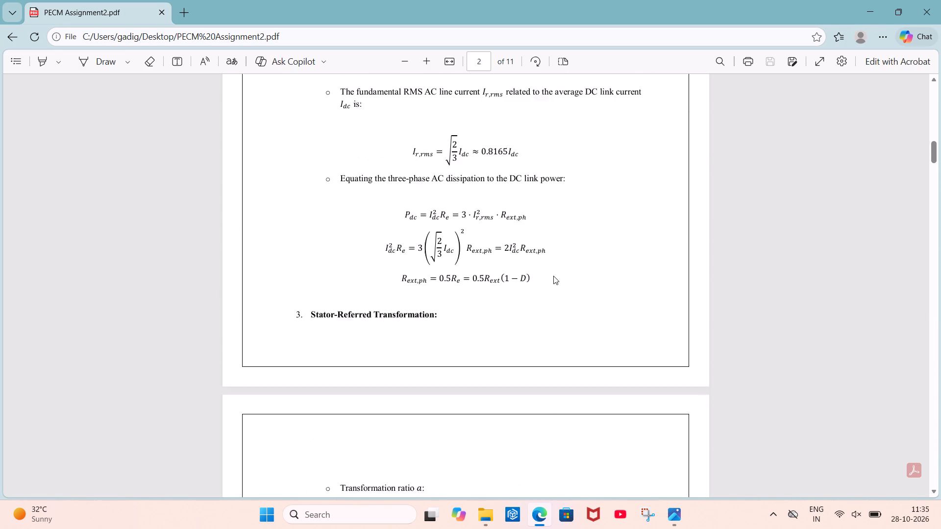
scroll(553, 276, "up", 11)
scroll(553, 276, "down", 3)
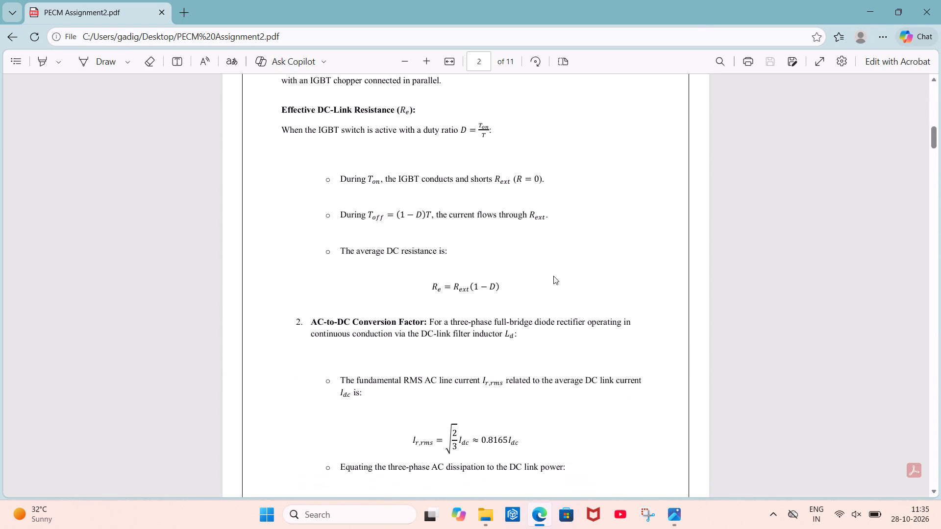
scroll(553, 276, "down", 7)
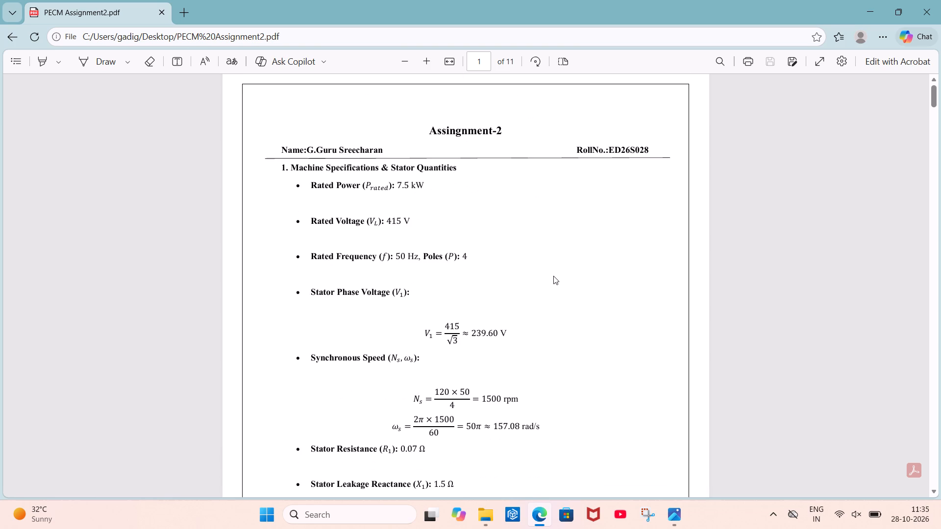
scroll(553, 276, "down", 7)
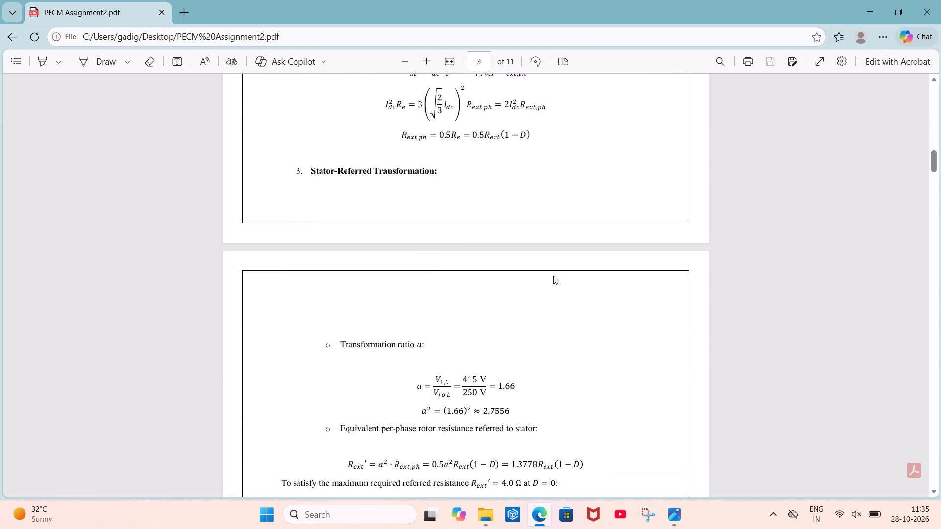
scroll(553, 276, "down", 7)
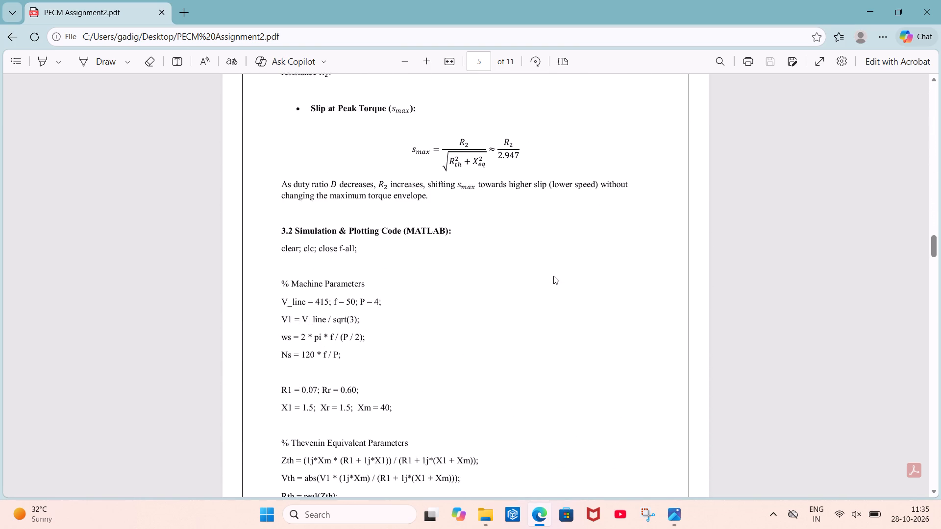
scroll(553, 276, "down", 7)
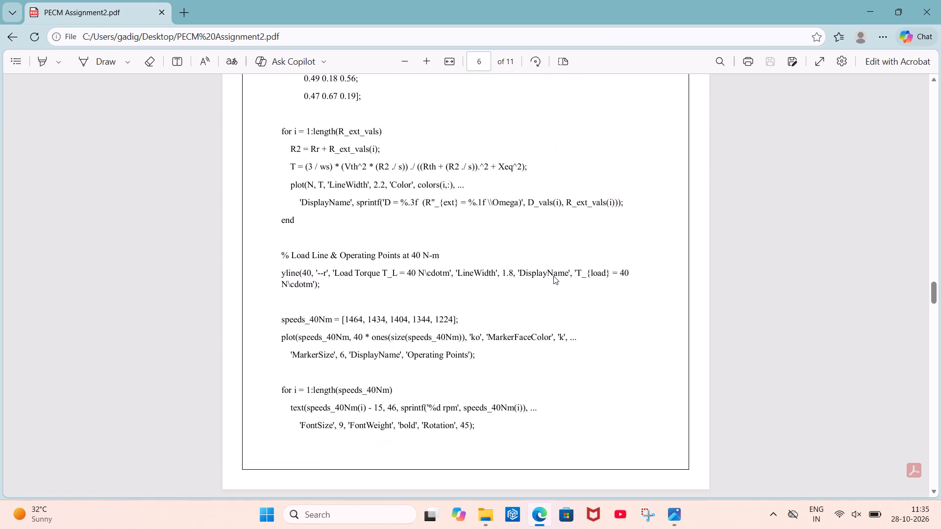
scroll(553, 276, "down", 6)
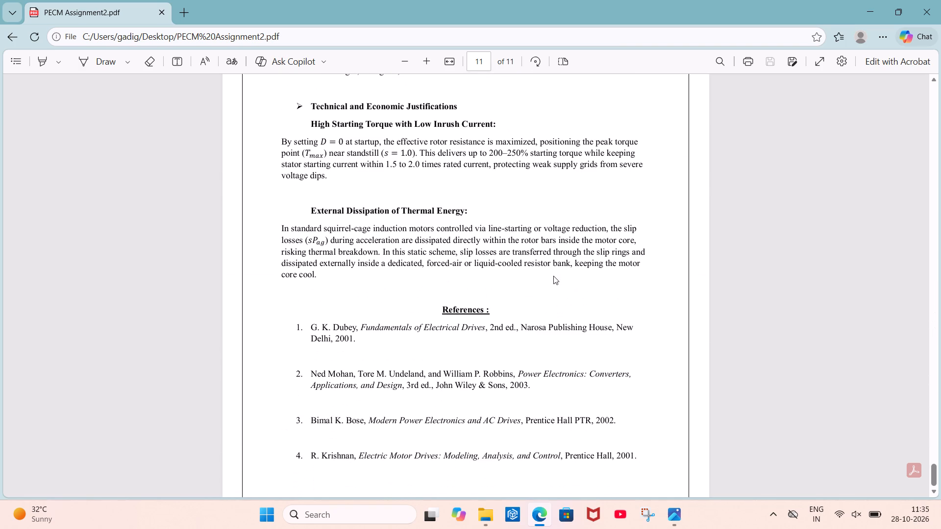
left_click(940, 0)
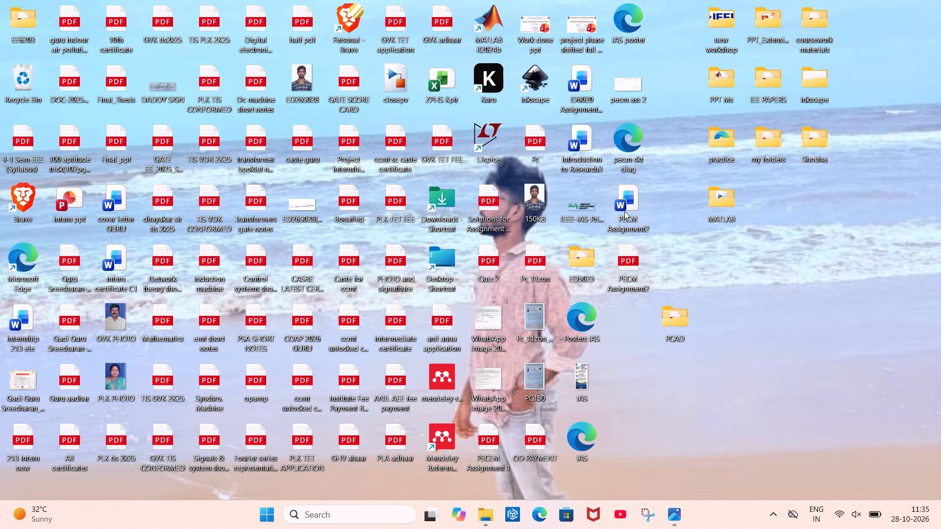
Reopen the PECM Assignment2 Word document from the Desktop, look through it down to the References, and minimize it.
double_click(632, 193)
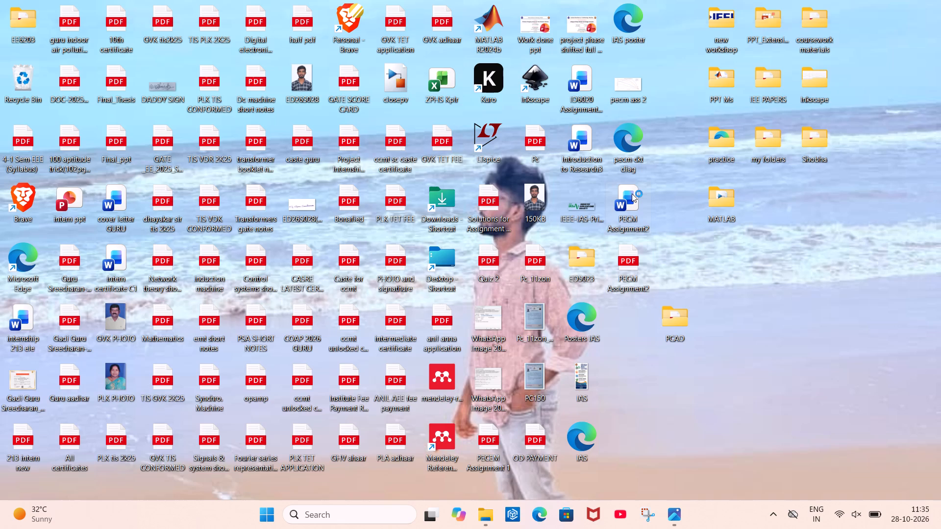
scroll(594, 287, "down", 4)
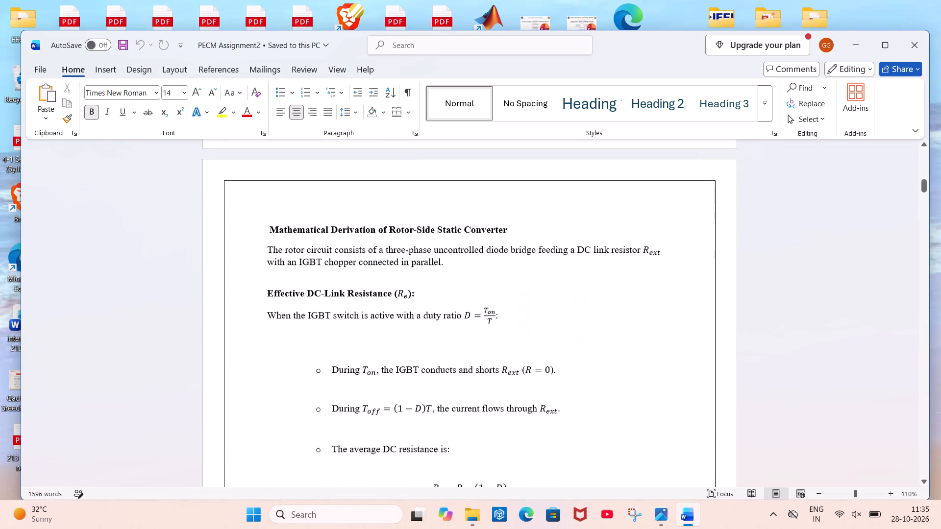
scroll(594, 287, "down", 8)
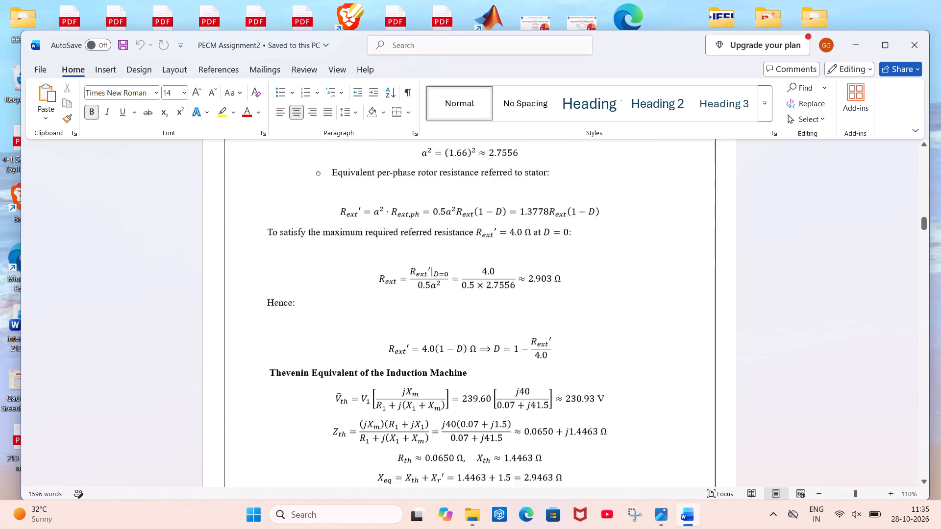
scroll(594, 287, "down", 7)
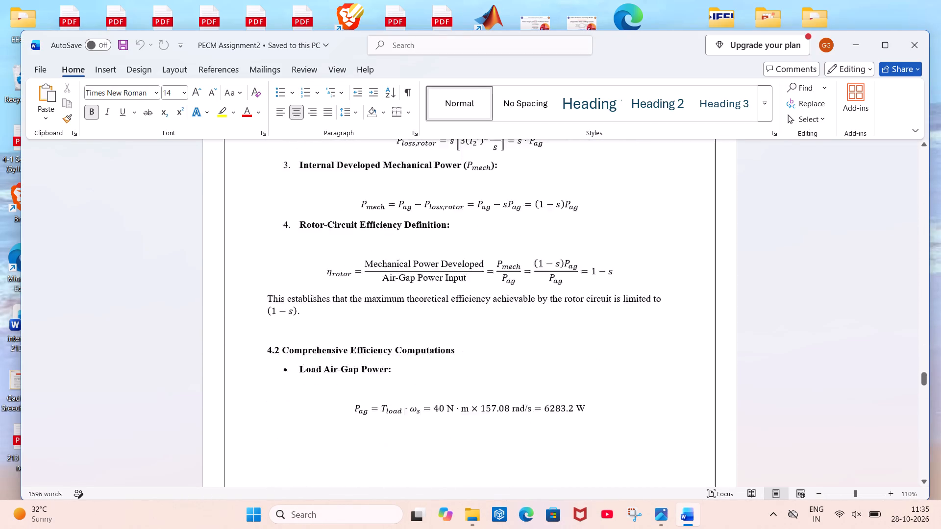
scroll(594, 287, "down", 4)
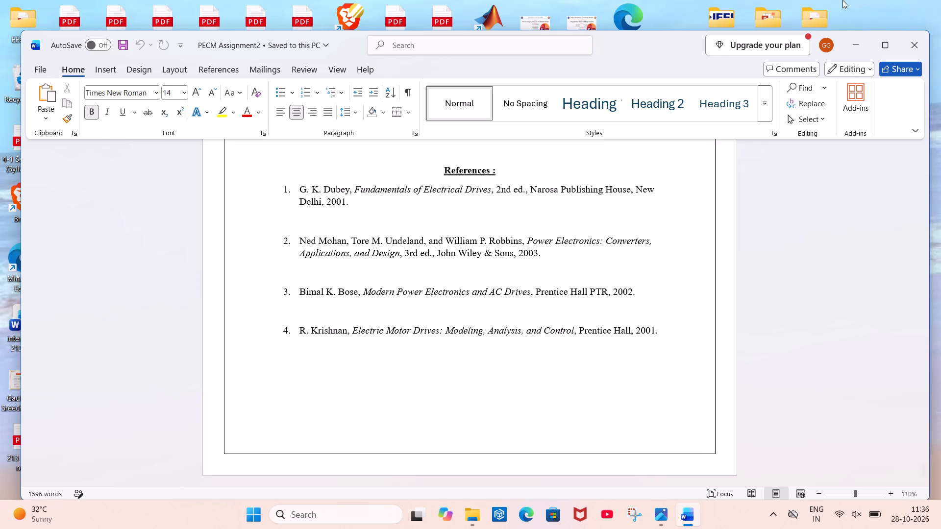
left_click(852, 48)
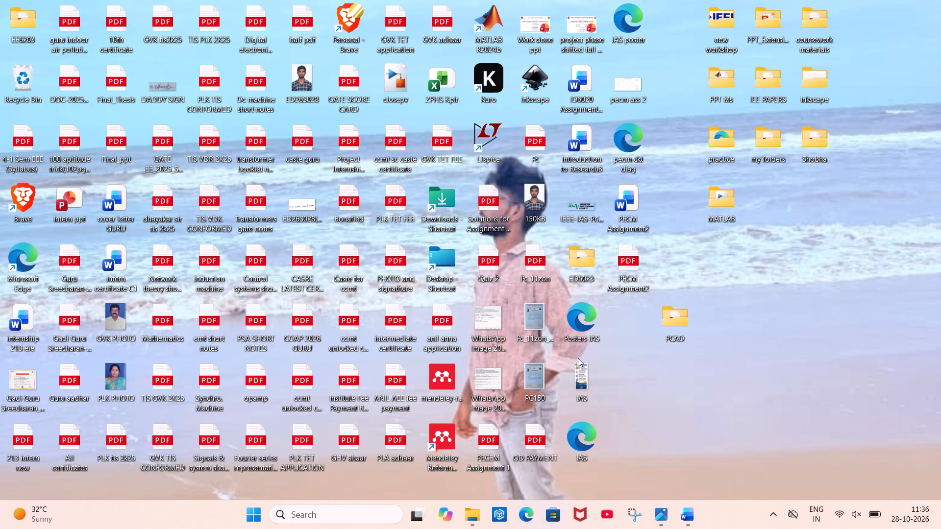
Open pecm ckt diag.svg in Inkscape and copy the whole circuit drawing with its title, excluding the background rectangles.
double_click(532, 87)
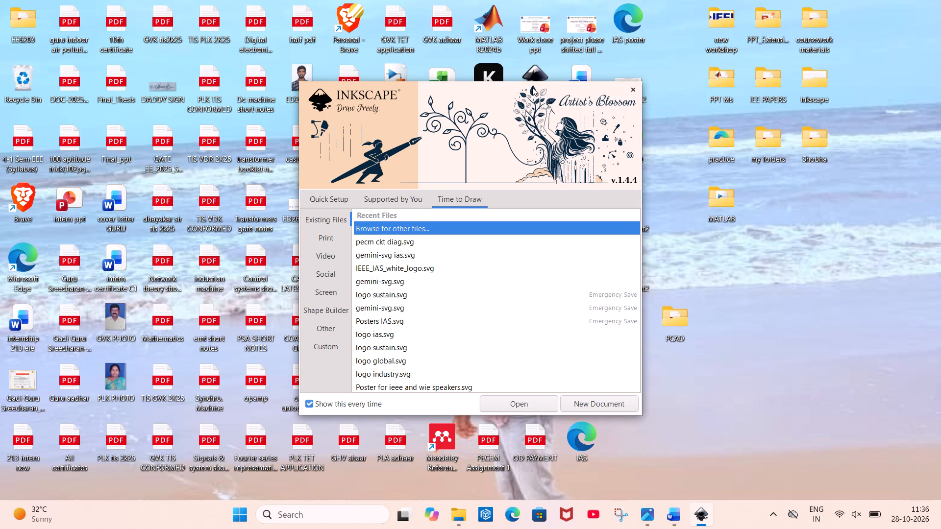
left_click(415, 241)
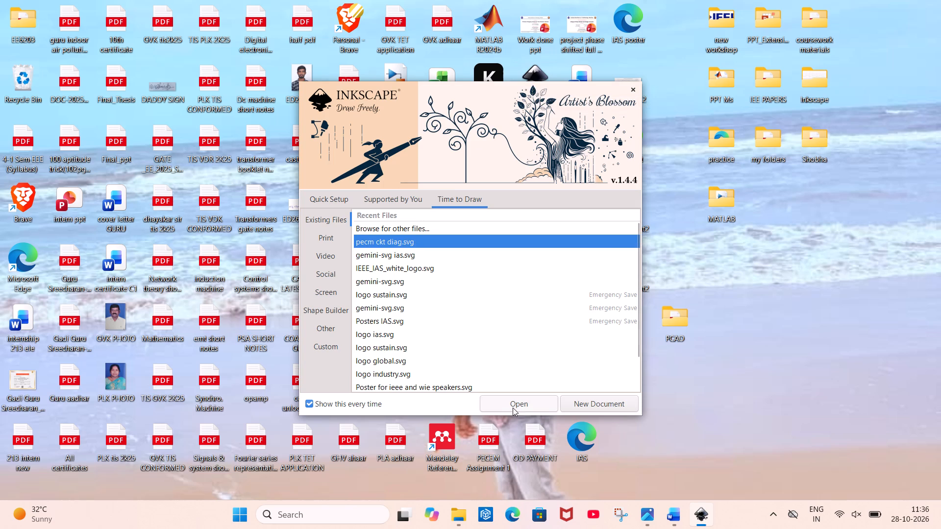
left_click(518, 405)
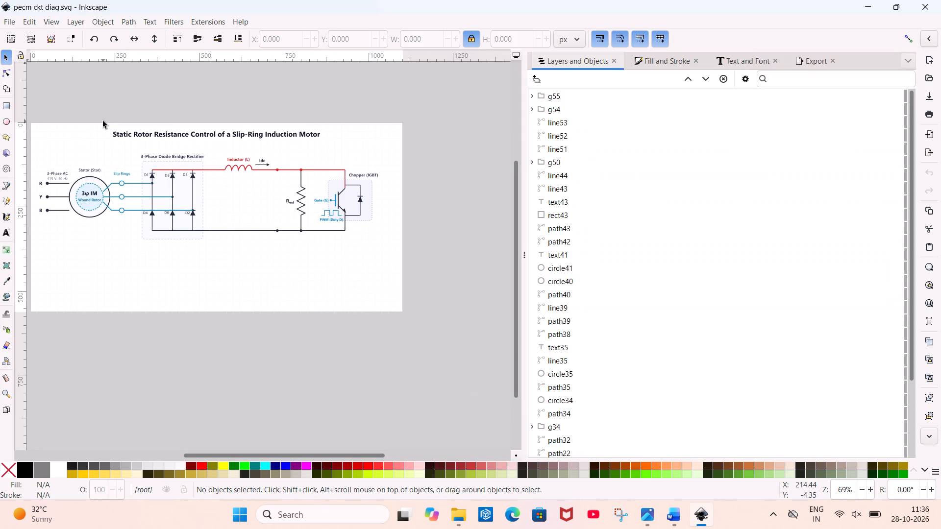
left_click(74, 131)
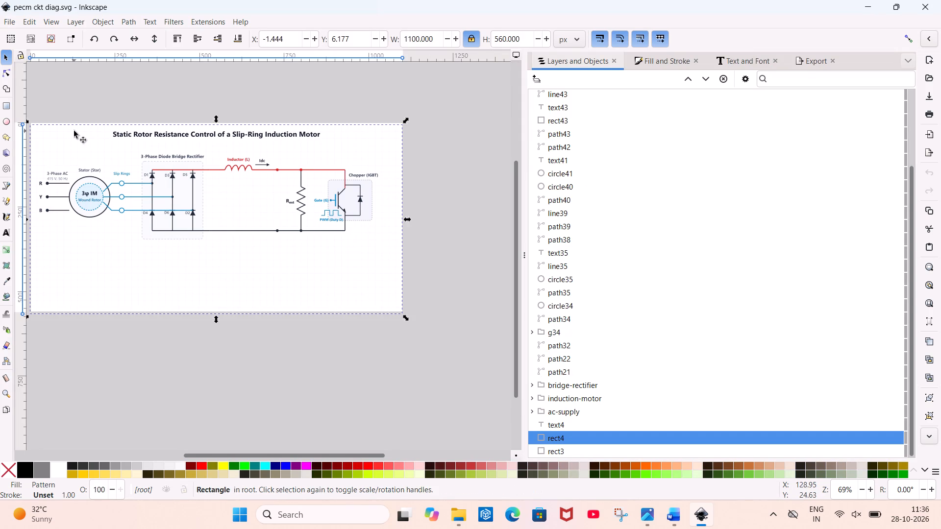
left_click_drag(451, 347, 142, 152)
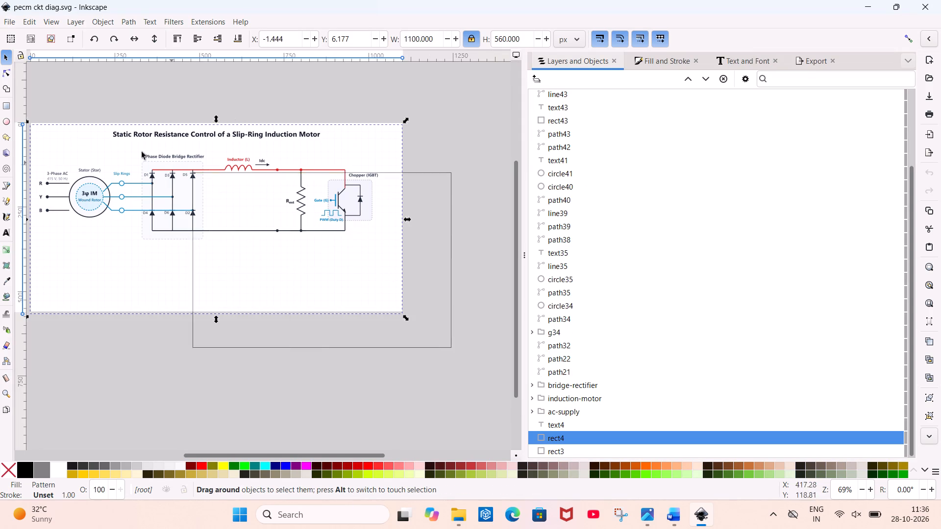
left_click_drag(142, 152, 37, 114)
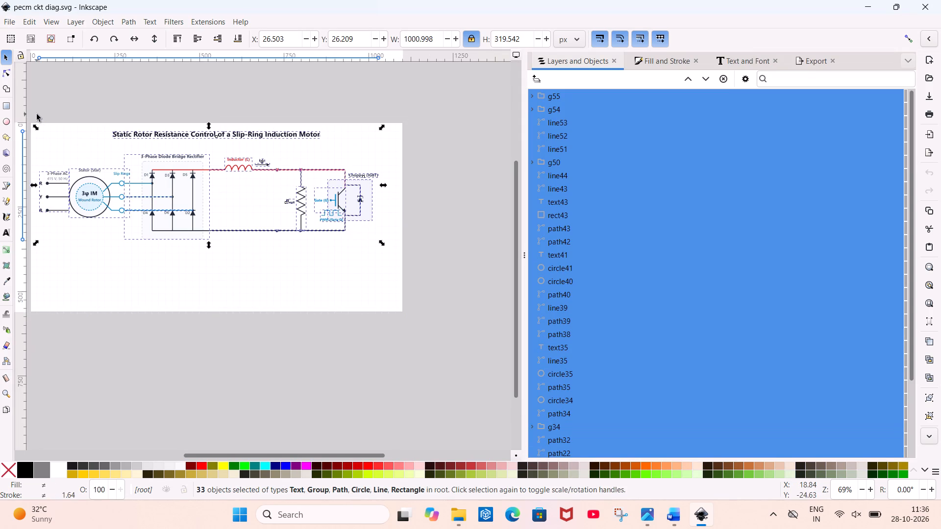
key("ctrl+c")
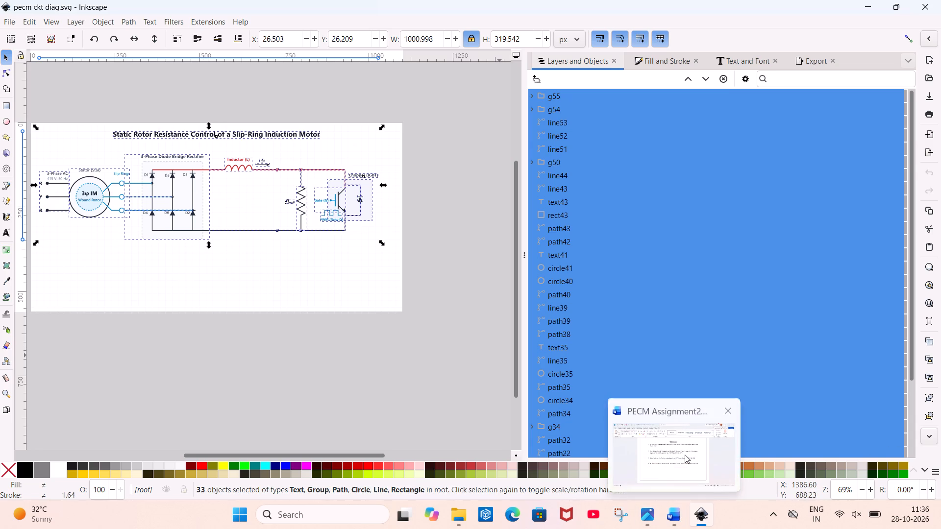
Switch to the PECM Assignment2 document in Word and paste the circuit diagram on a new line after the Rotor Open-Circuit Line Voltage item.
left_click(685, 455)
scroll(562, 322, "up", 20)
scroll(562, 322, "up", 20)
scroll(562, 322, "up", 1)
scroll(562, 322, "down", 7)
scroll(562, 322, "up", 20)
scroll(562, 322, "up", 20)
scroll(562, 322, "up", 9)
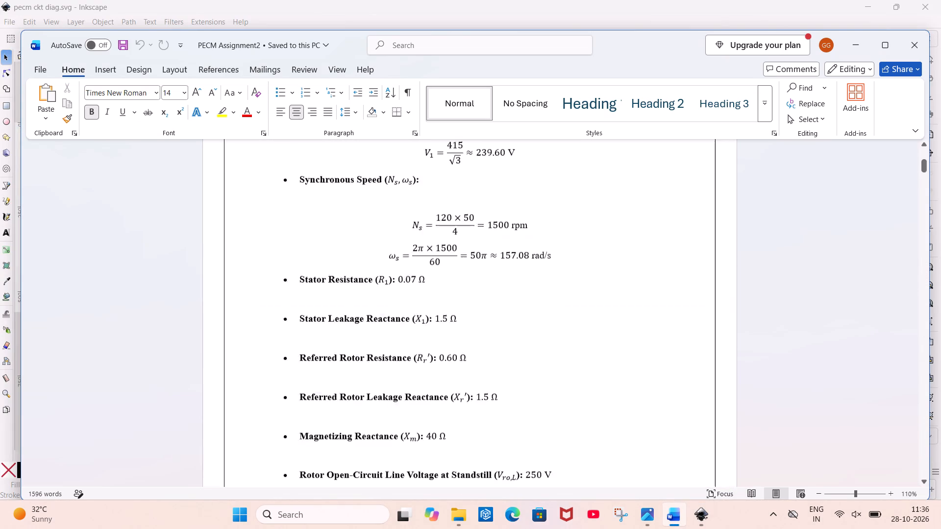
scroll(562, 322, "up", 20)
scroll(562, 322, "up", 20)
scroll(562, 322, "up", 20)
scroll(562, 322, "down", 4)
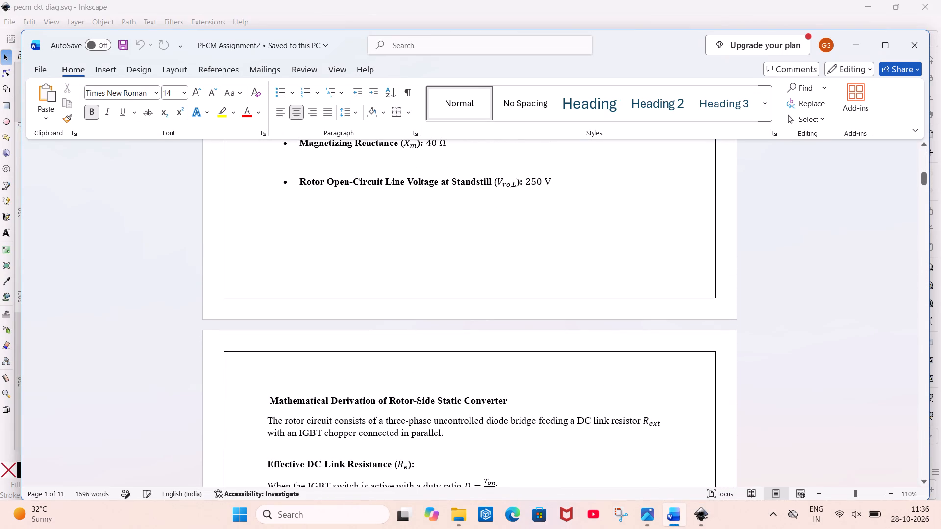
left_click(482, 371)
left_click(562, 182)
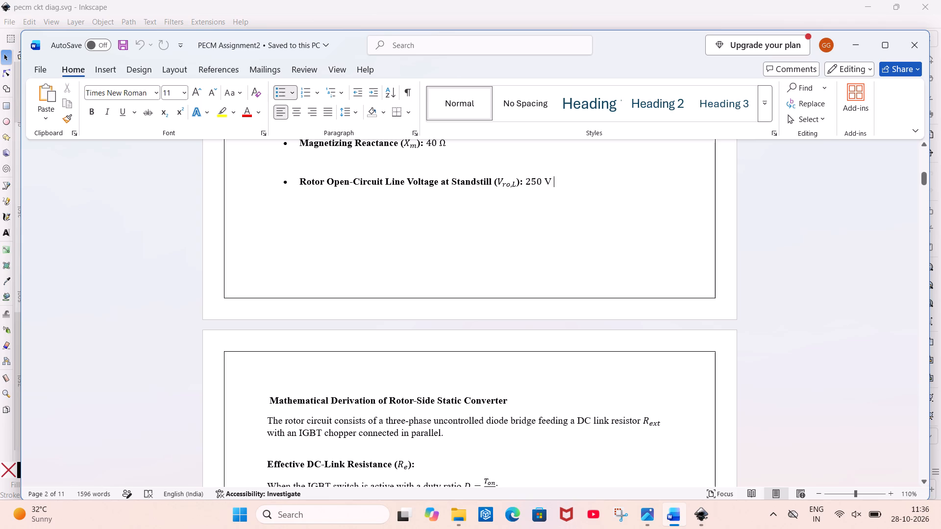
key("Return")
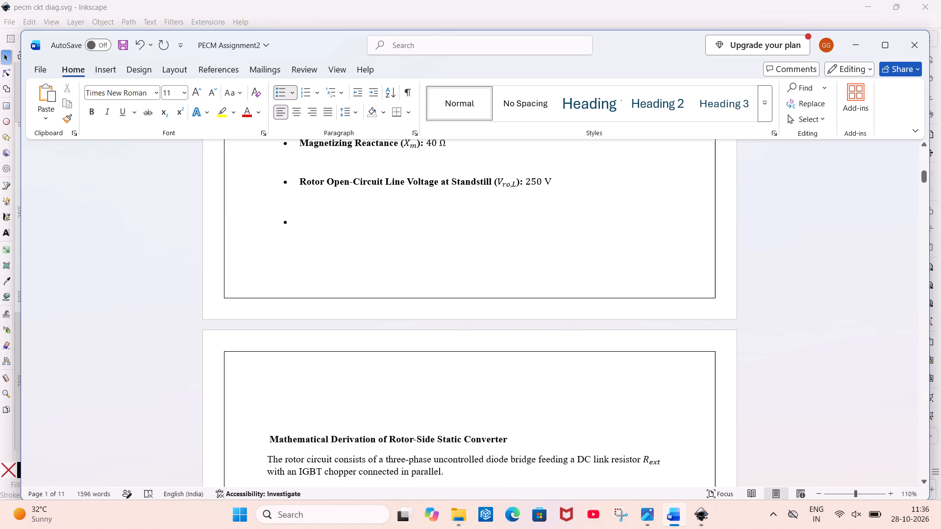
key("ctrl+v")
Remove the list bullet in front of the pasted circuit diagram above the Mathematical Derivation heading.
scroll(562, 182, "up", 1)
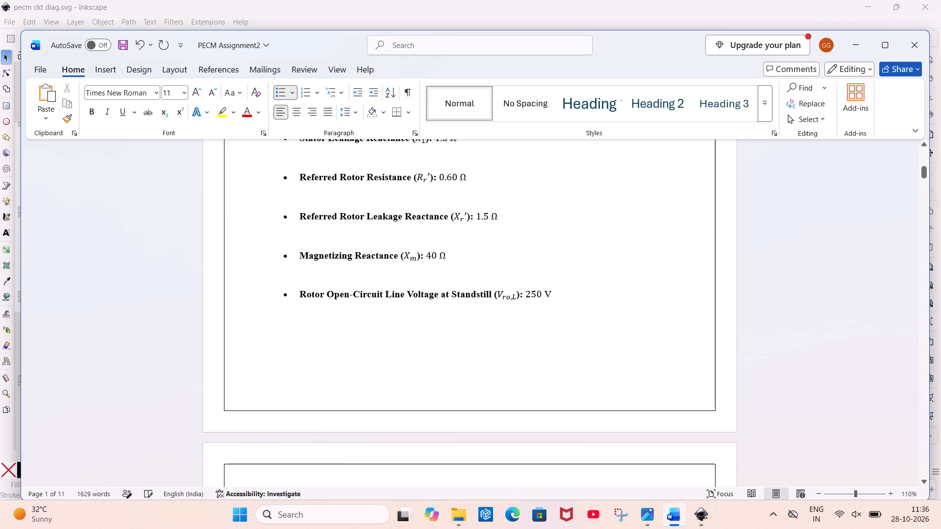
scroll(406, 220, "down", 3)
left_click(286, 313)
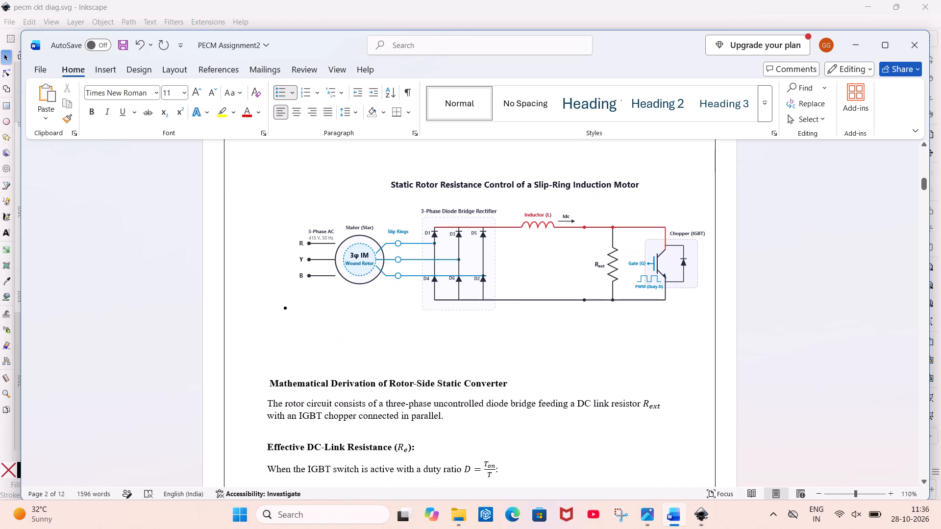
left_click(286, 313)
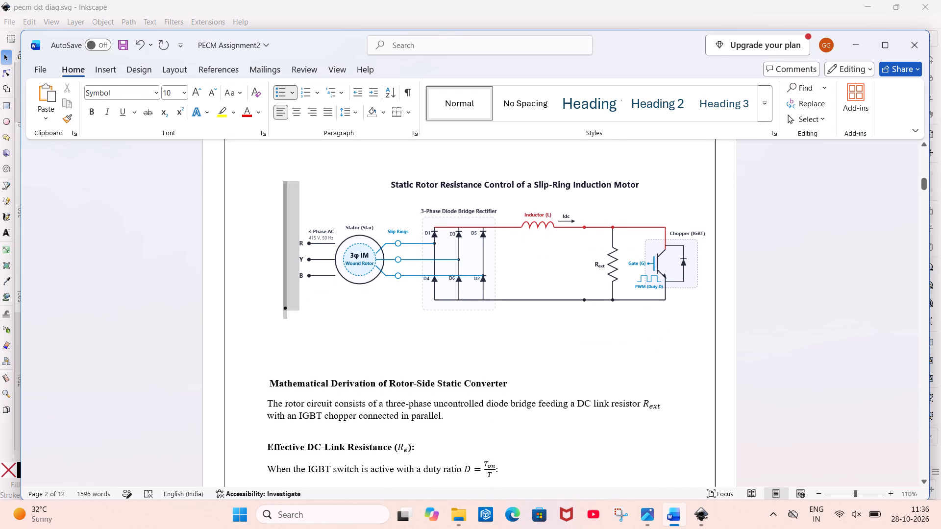
key("BackSpace")
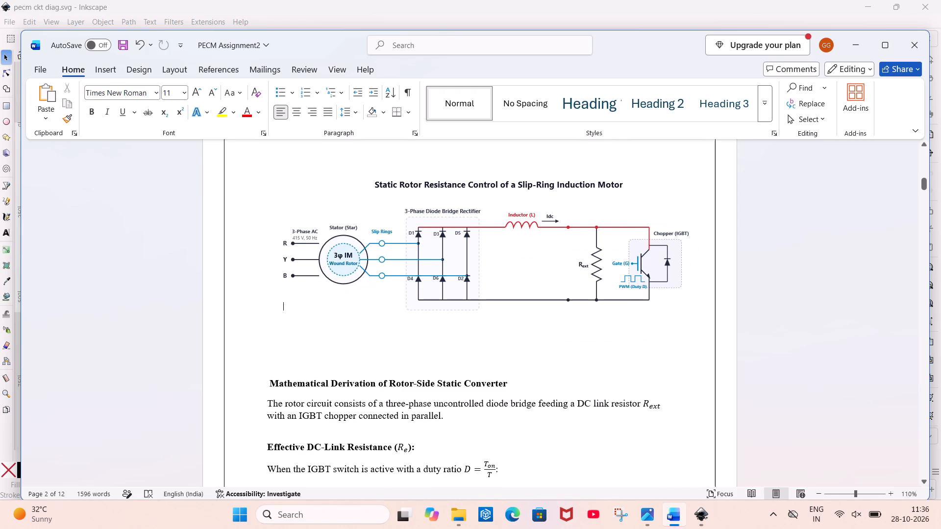
Save the PECM Assignment2 document, then close both Word and Inkscape.
scroll(286, 313, "left", 1)
scroll(286, 313, "up", 2)
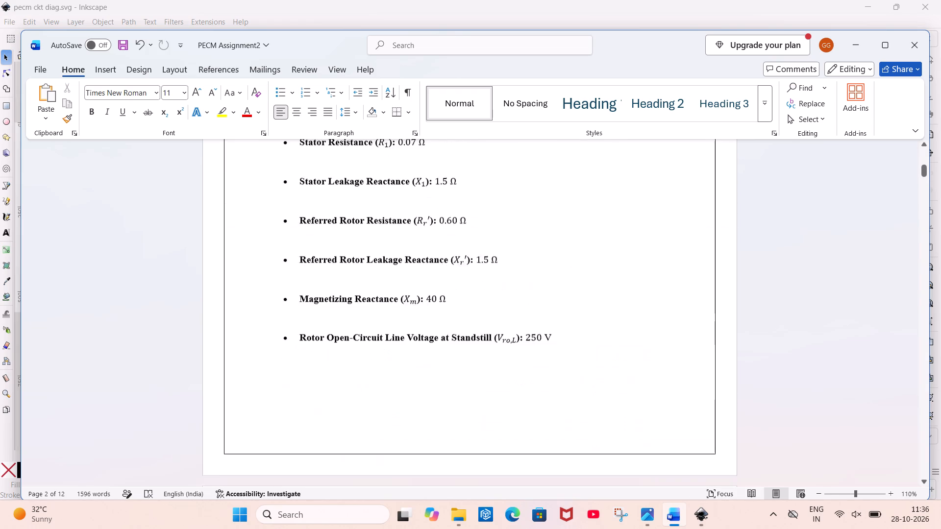
scroll(286, 313, "down", 11)
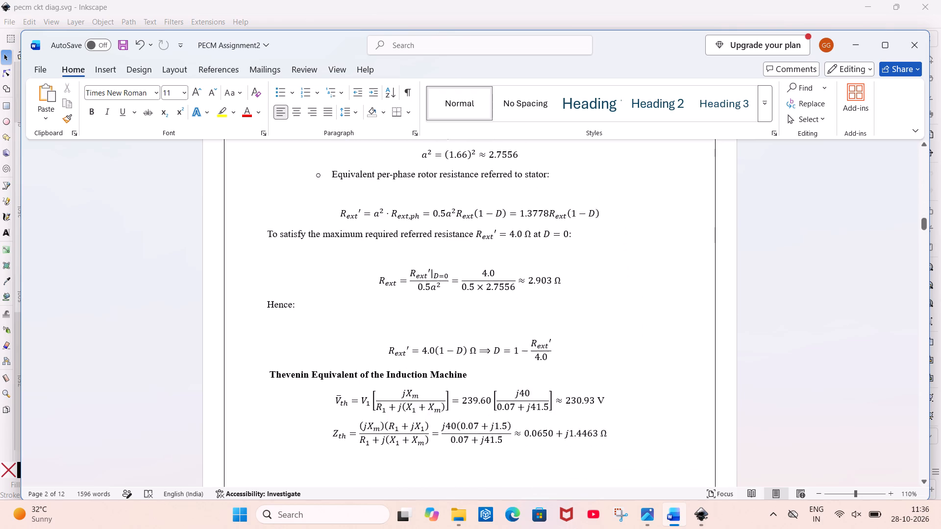
scroll(286, 313, "down", 4)
key("ctrl+s")
key("ctrl+s")
key("ctrl+s")
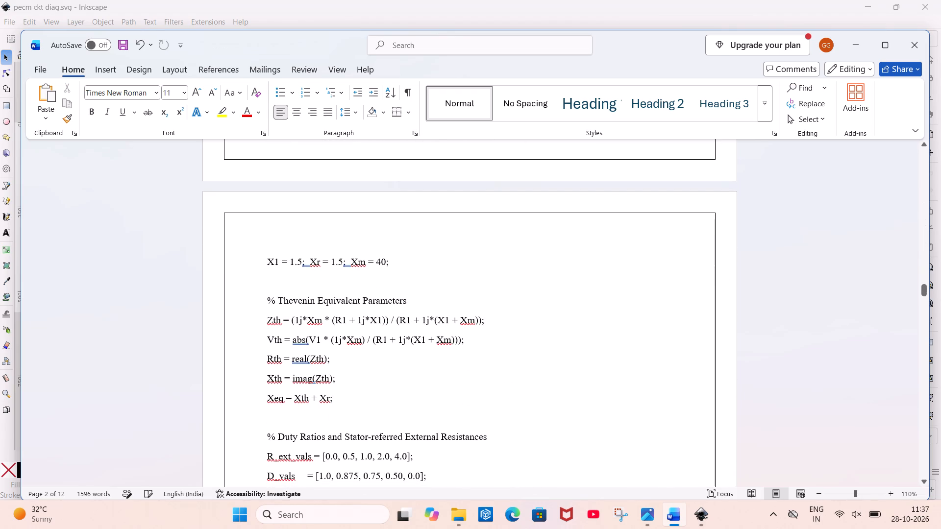
left_click(920, 38)
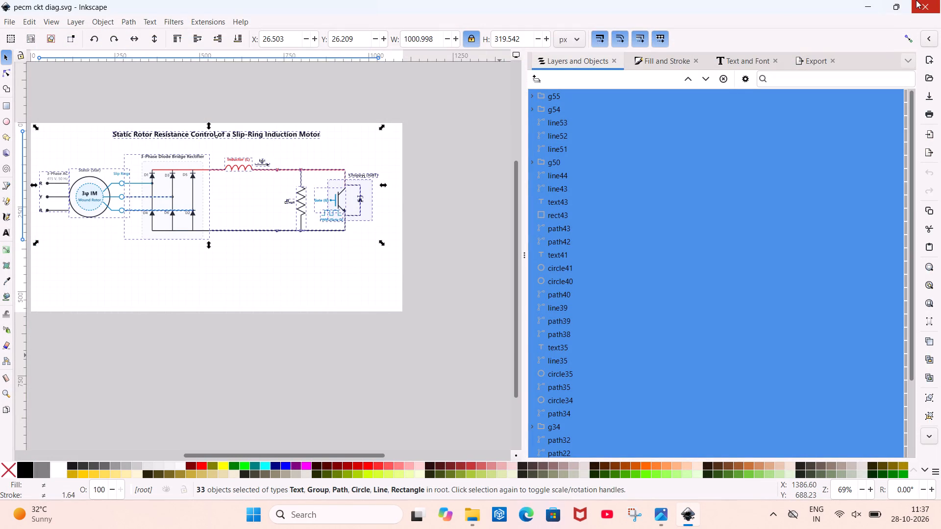
left_click(916, 0)
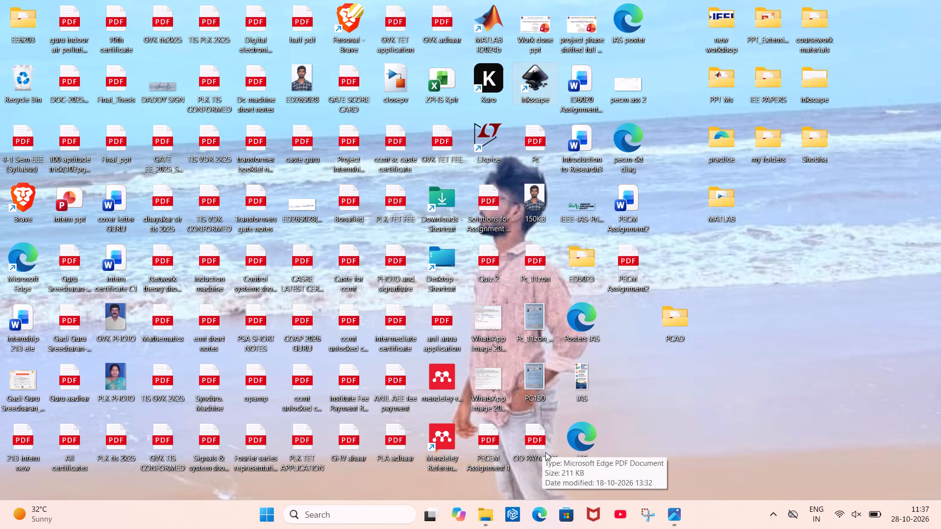
Reopen the PECM Assignment2 Word document from the Desktop, skim its pages, and close it.
double_click(624, 196)
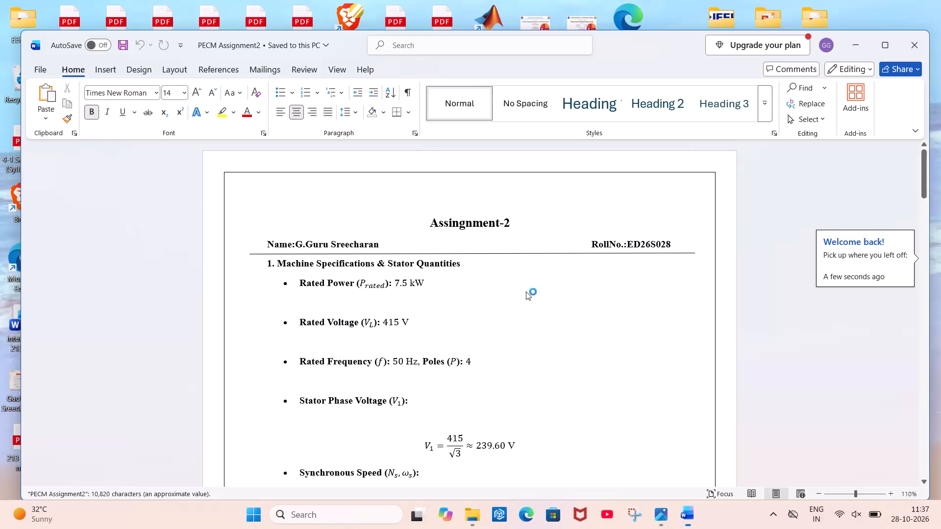
scroll(526, 291, "down", 15)
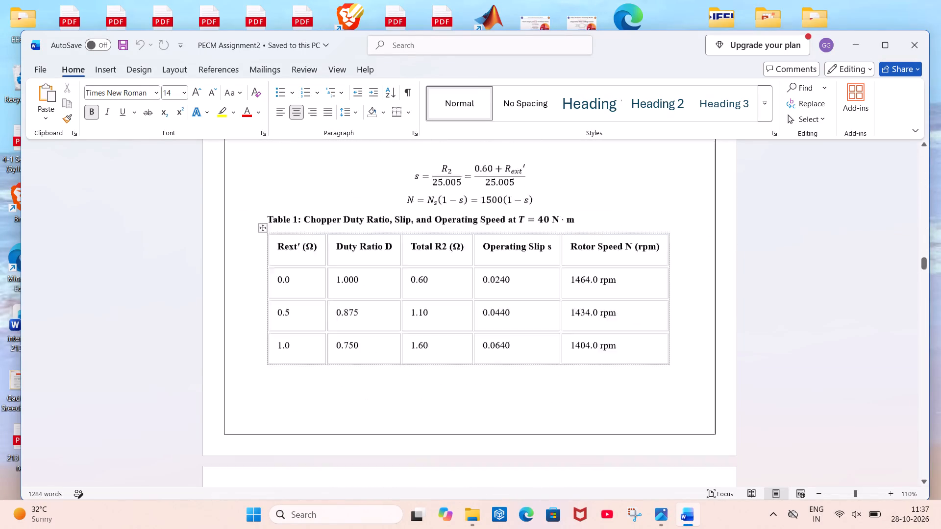
scroll(526, 291, "down", 2)
left_click(918, 47)
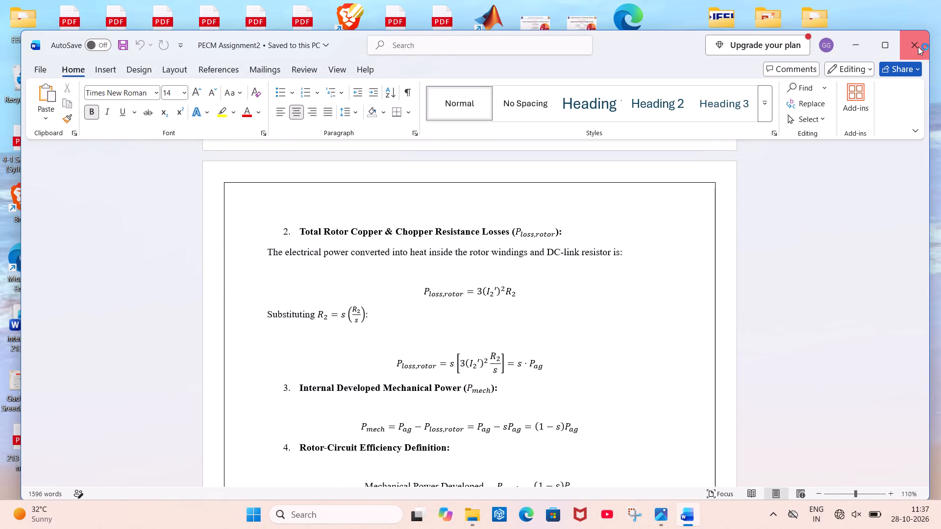
Briefly open the old PECM Assignment2 PDF on the Desktop, close it, and delete the file permanently.
double_click(618, 274)
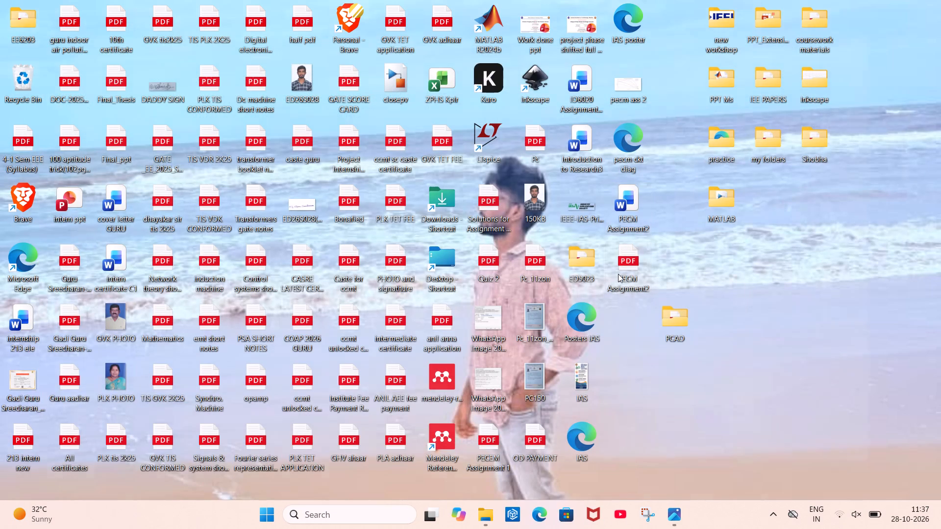
left_click(940, 0)
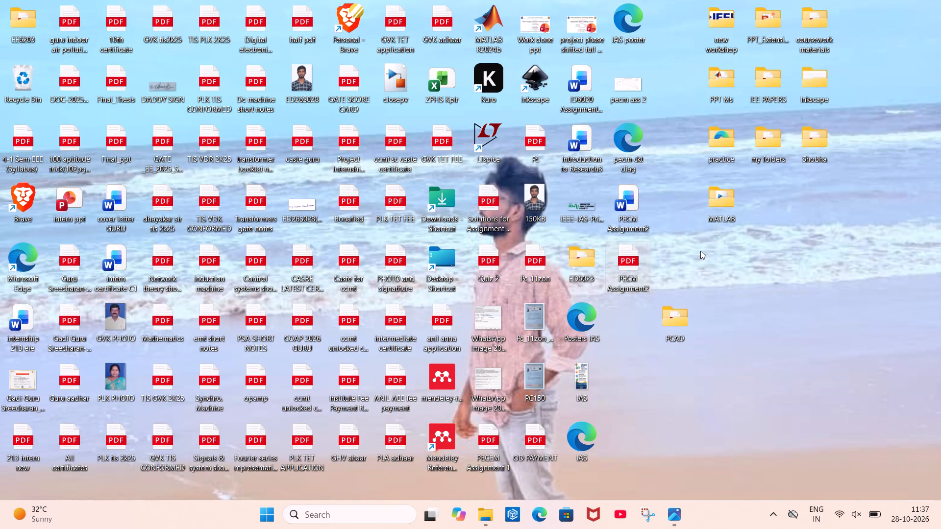
key("shift+Delete")
key("BackSpace")
key("backslash")
key("Return")
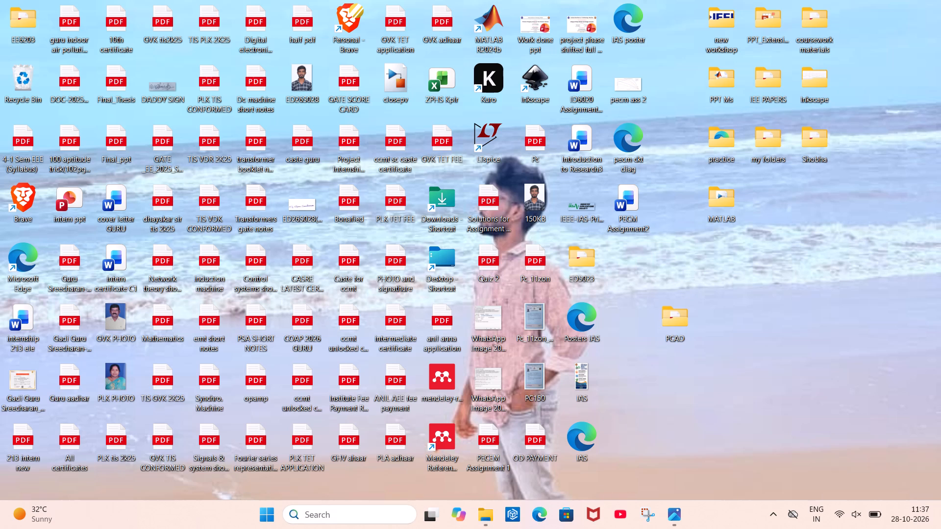
left_click(356, 507)
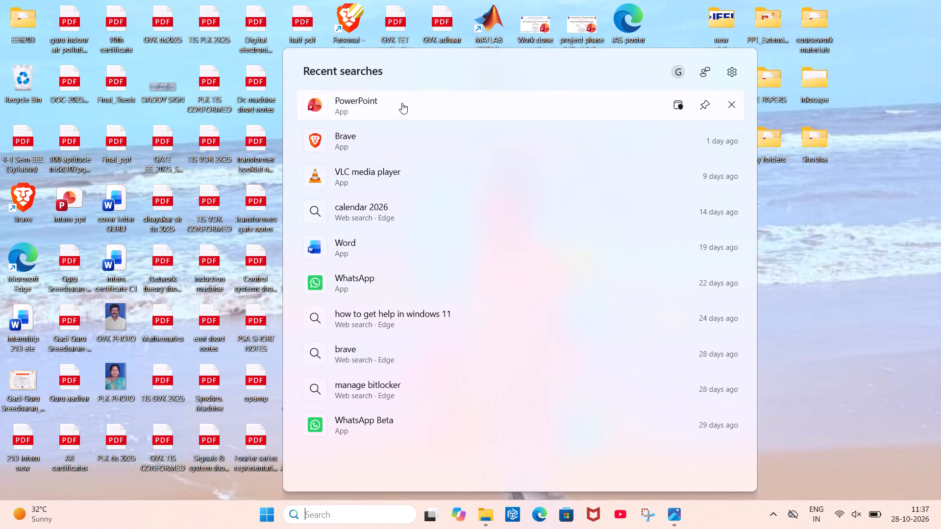
left_click(391, 151)
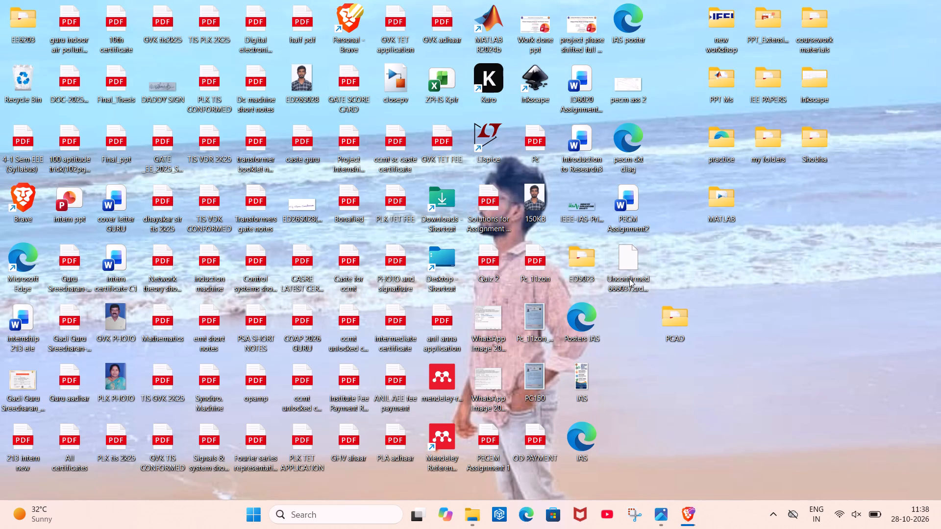
Open the new PECM Assignment2 PDF from the Desktop and examine its pages, including the References and the circuit diagram page.
double_click(633, 263)
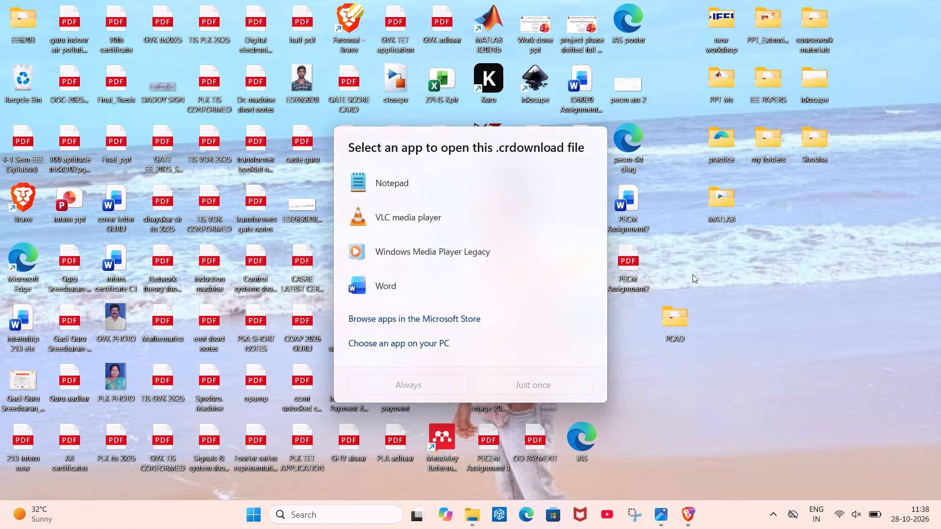
left_click(715, 239)
double_click(631, 254)
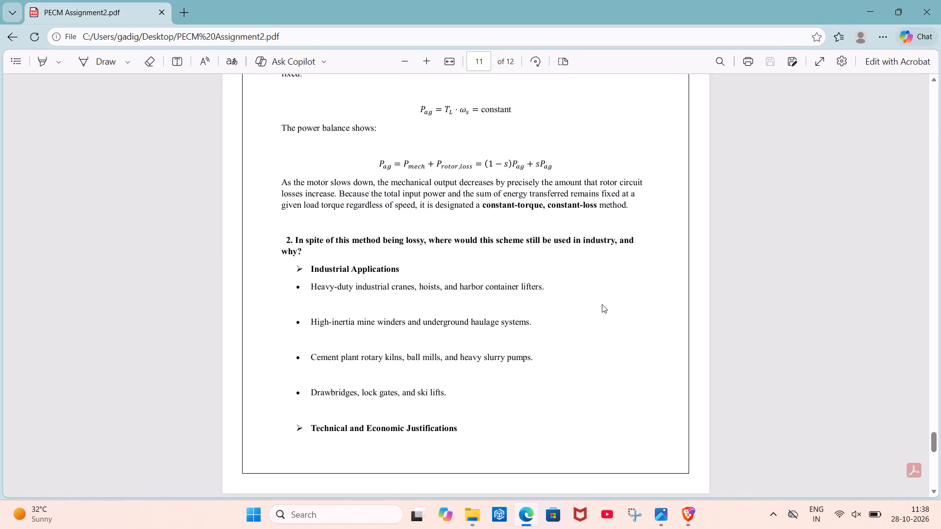
scroll(597, 311, "down", 17)
scroll(597, 311, "up", 2)
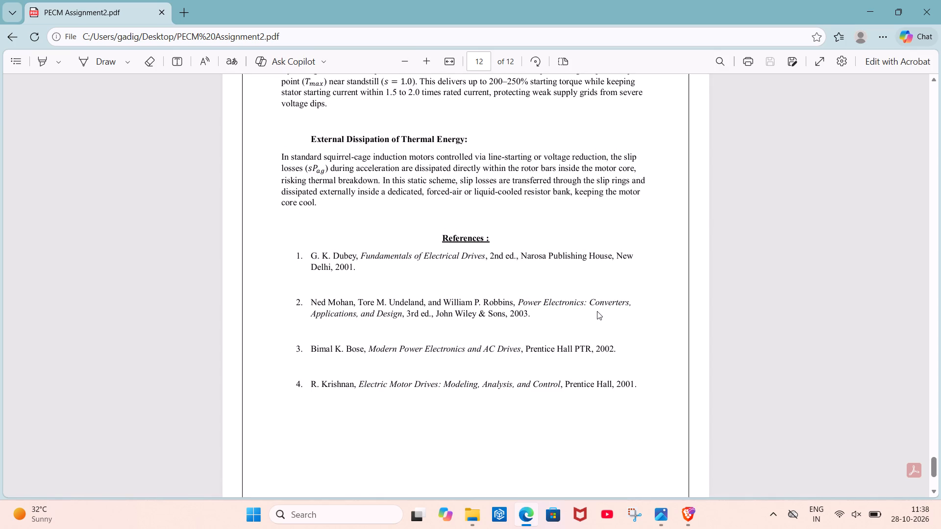
scroll(597, 311, "up", 9)
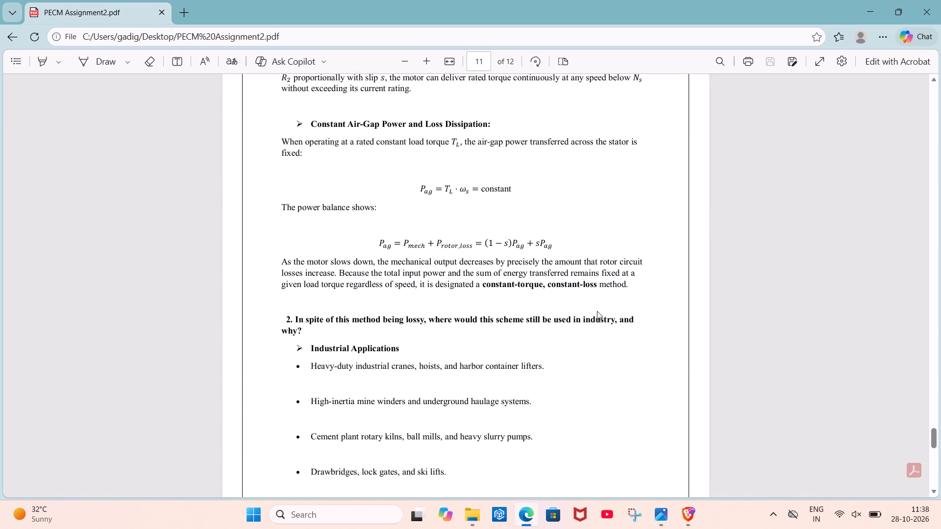
scroll(597, 311, "down", 3)
scroll(597, 311, "up", 20)
scroll(597, 311, "up", 10)
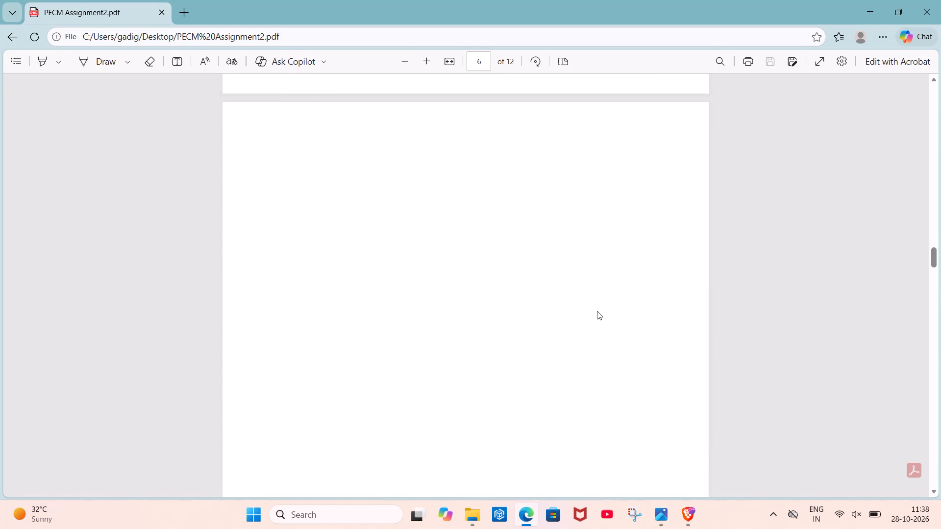
scroll(597, 311, "up", 16)
scroll(597, 311, "down", 7)
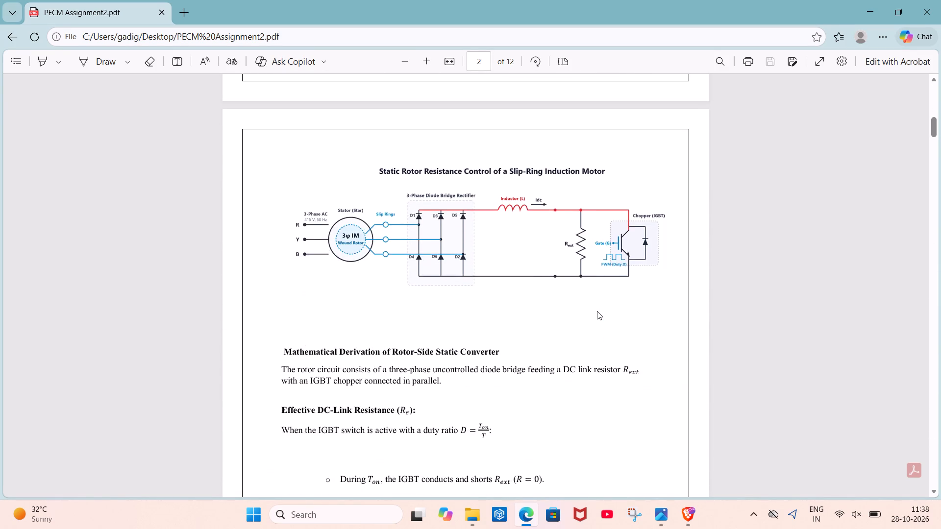
Examine the rest of the PECM Assignment2 PDF from the circuit diagram page through the References, and close it.
scroll(597, 311, "down", 12)
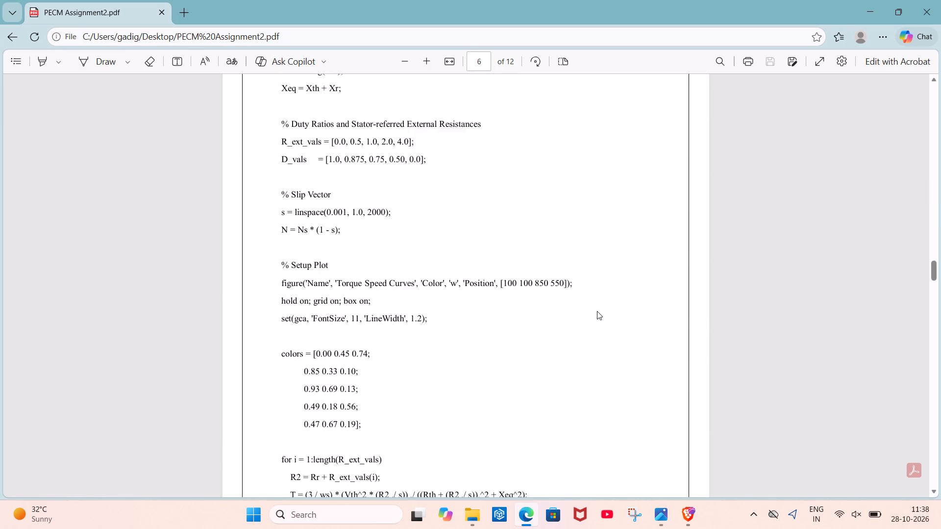
scroll(597, 311, "down", 9)
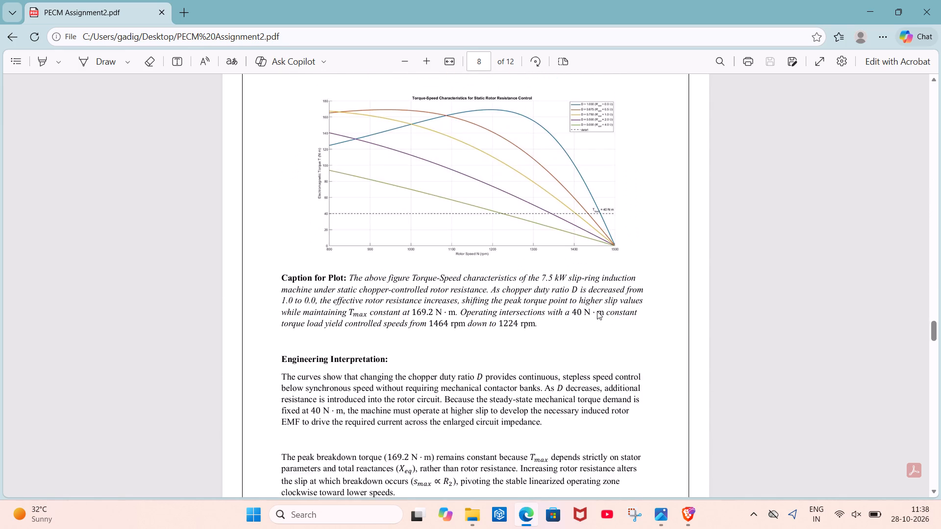
scroll(597, 311, "down", 5)
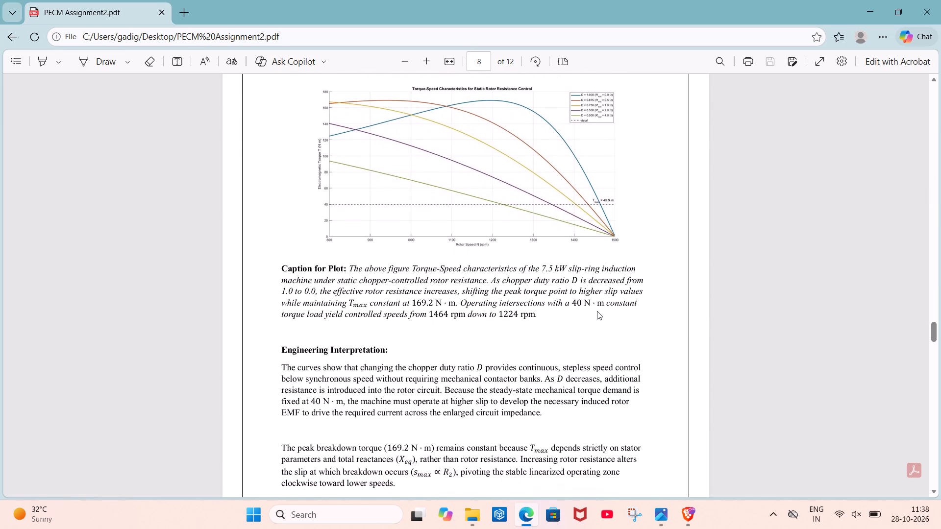
scroll(597, 311, "down", 5)
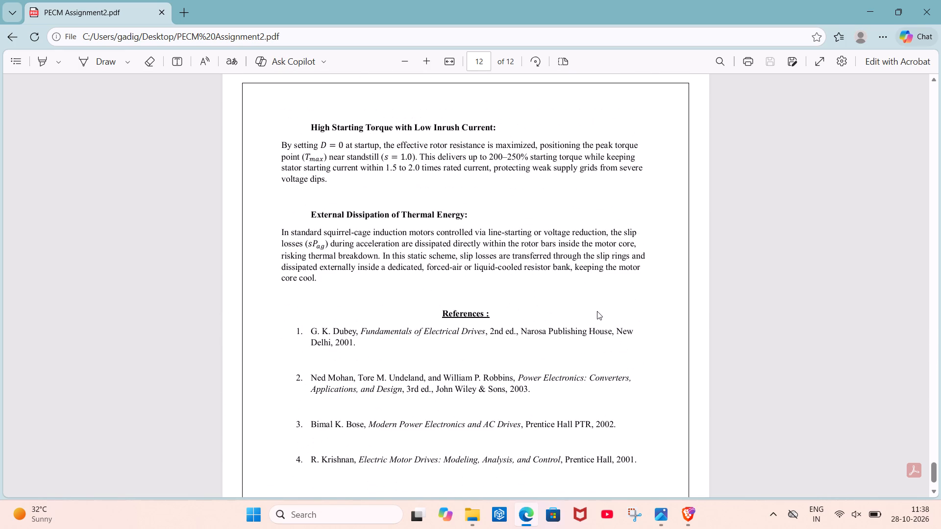
left_click(930, 12)
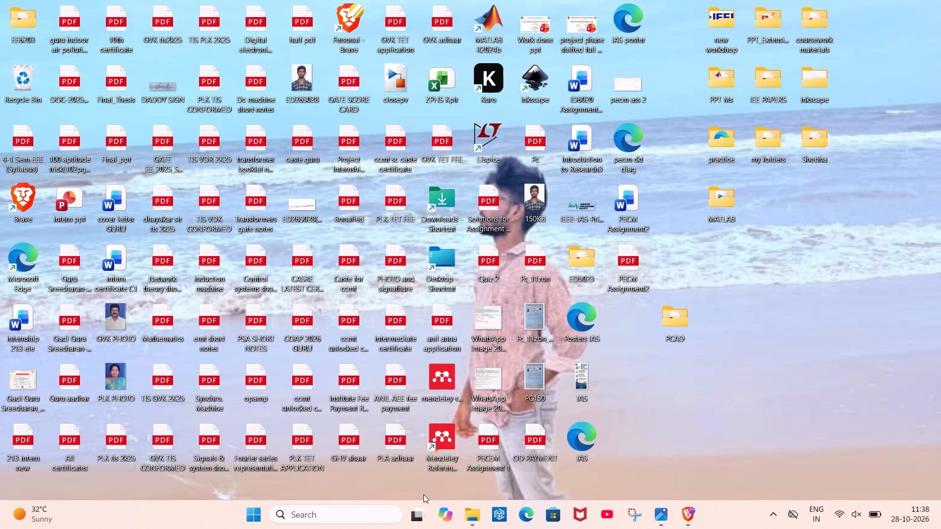
Search the computer for Firefox and launch it.
left_click(353, 515)
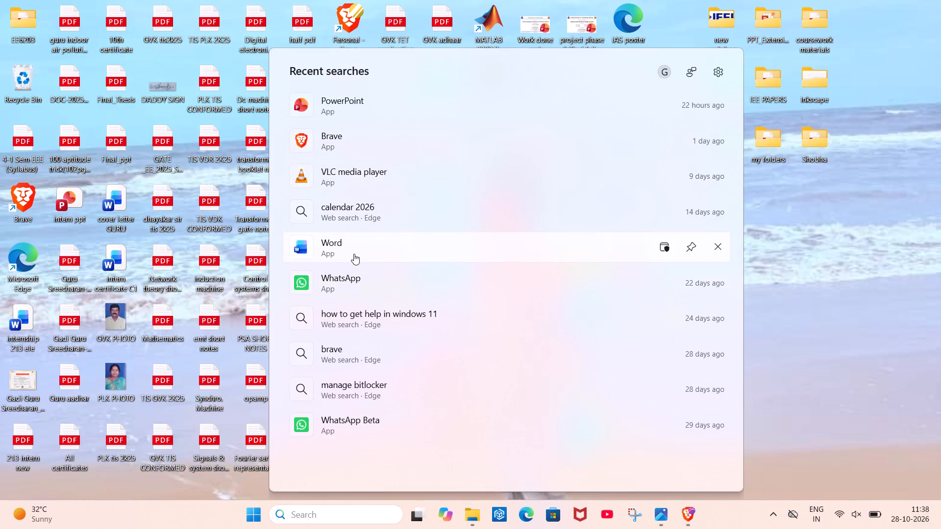
type("fi")
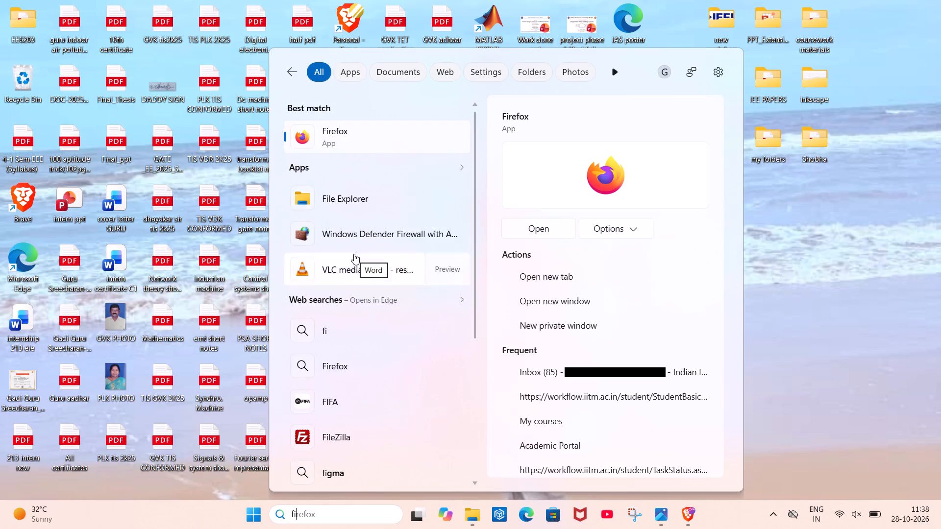
double_click(390, 133)
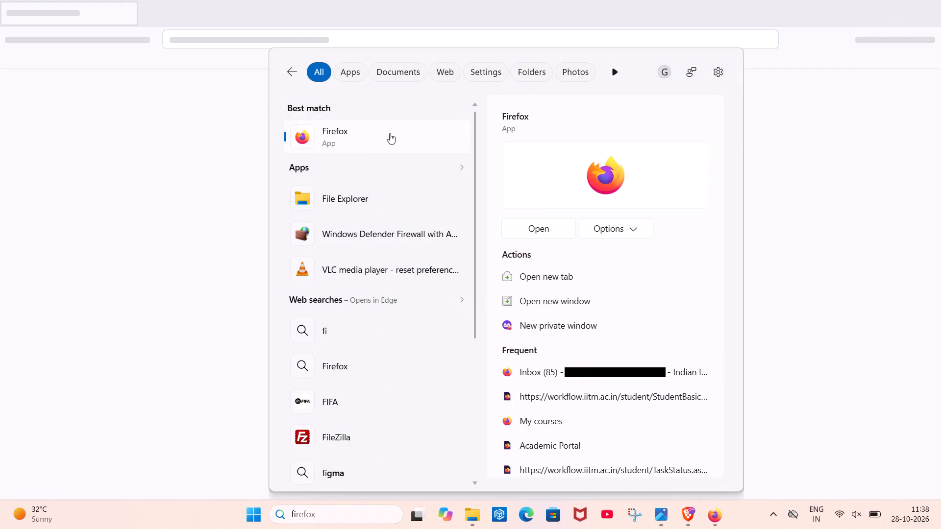
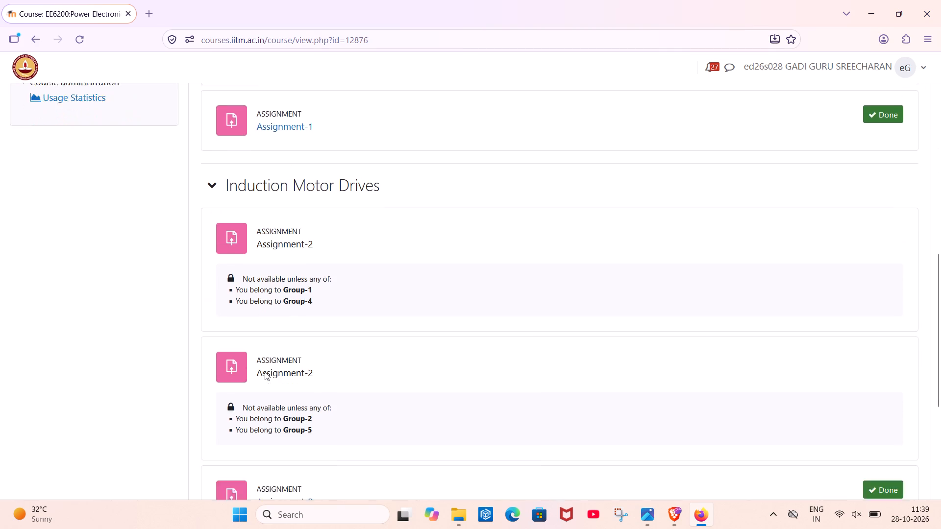
Open the available Assignment-2 in the Induction Motor Drives section of the course.
scroll(265, 372, "down", 3)
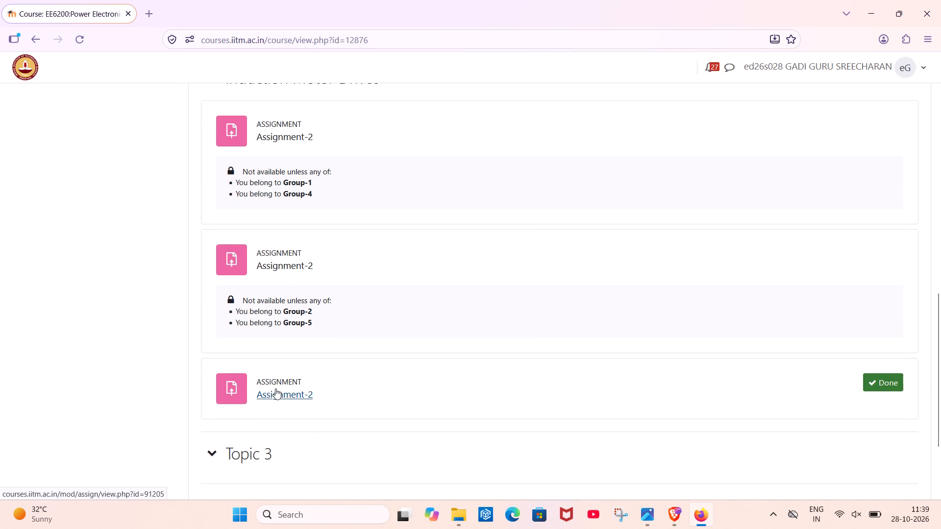
left_click(275, 388)
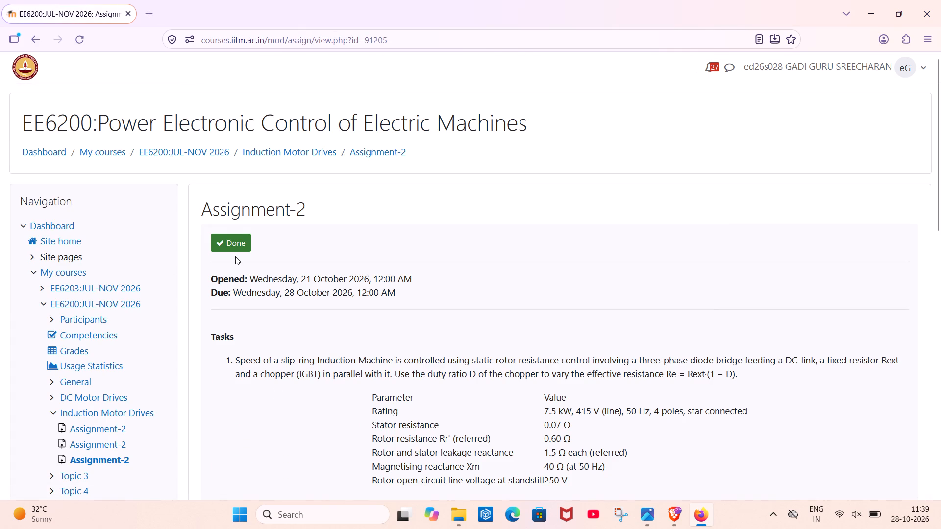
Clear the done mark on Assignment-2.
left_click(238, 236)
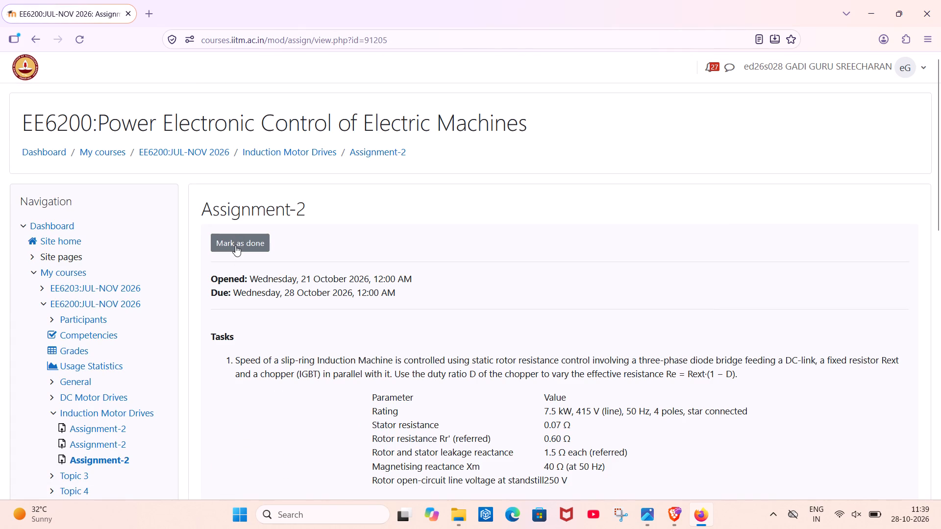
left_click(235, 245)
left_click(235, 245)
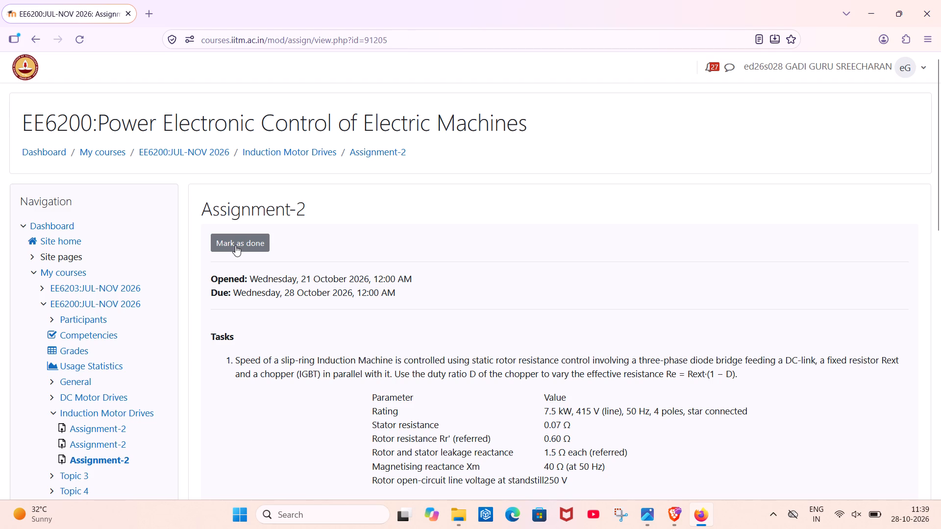
Remove the existing submission containing PECM Assignment2.docx from Assignment-2.
scroll(235, 245, "down", 4)
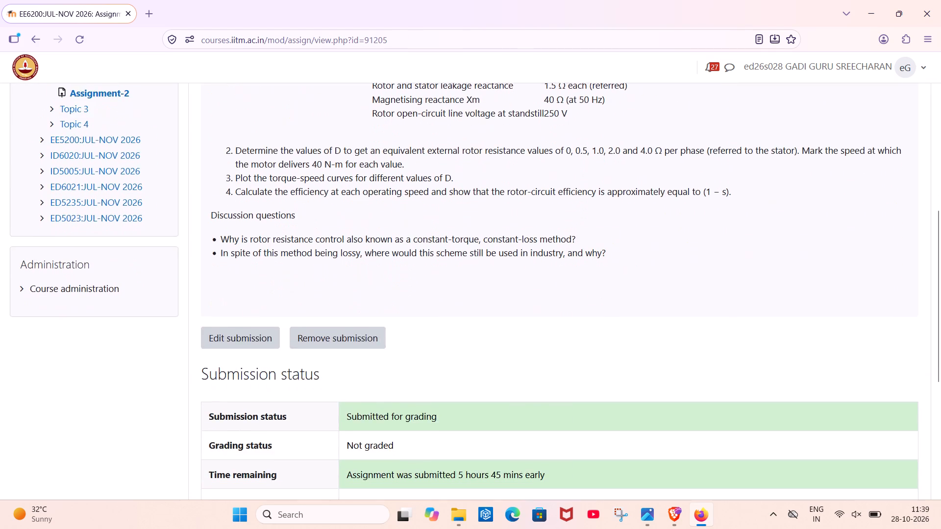
scroll(235, 245, "down", 3)
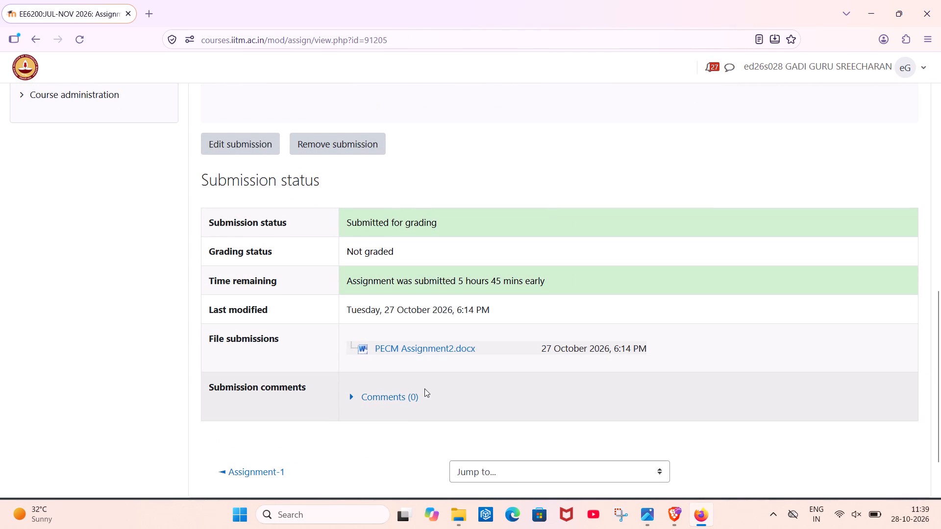
left_click(366, 144)
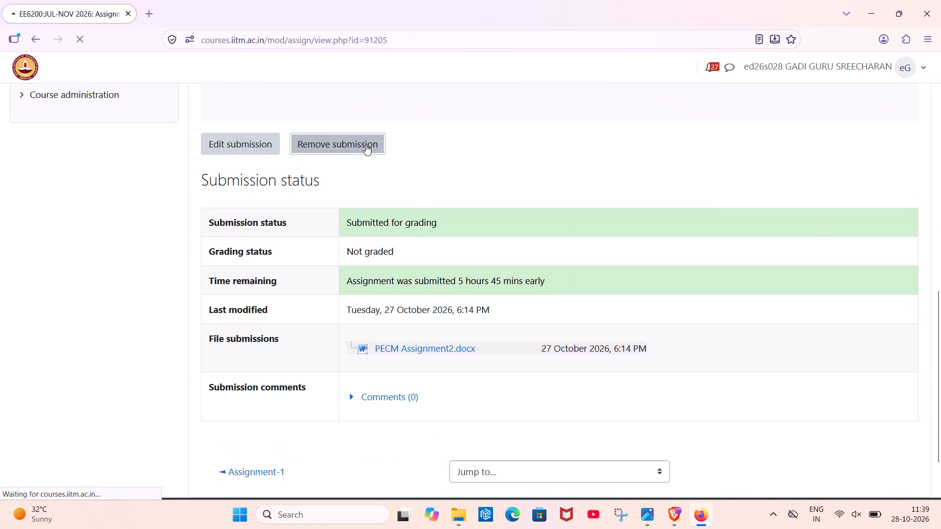
scroll(471, 319, "down", 1)
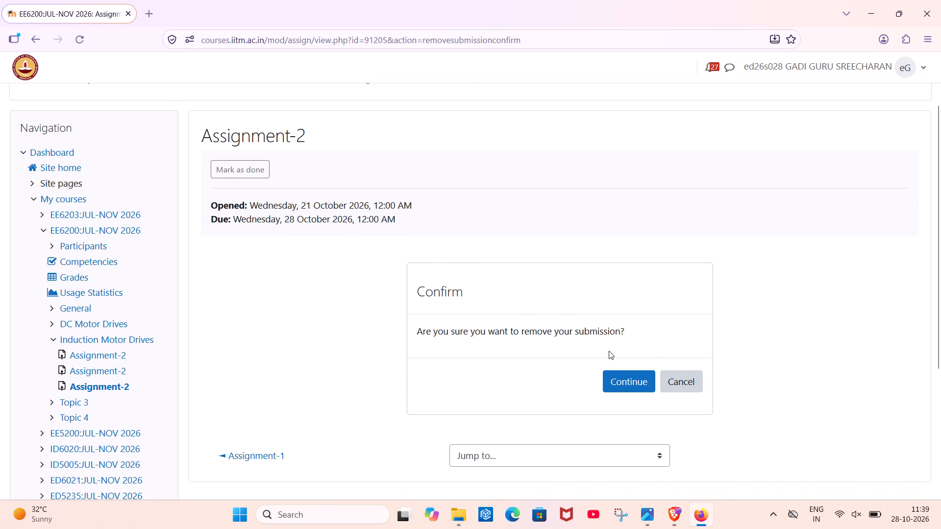
left_click(613, 370)
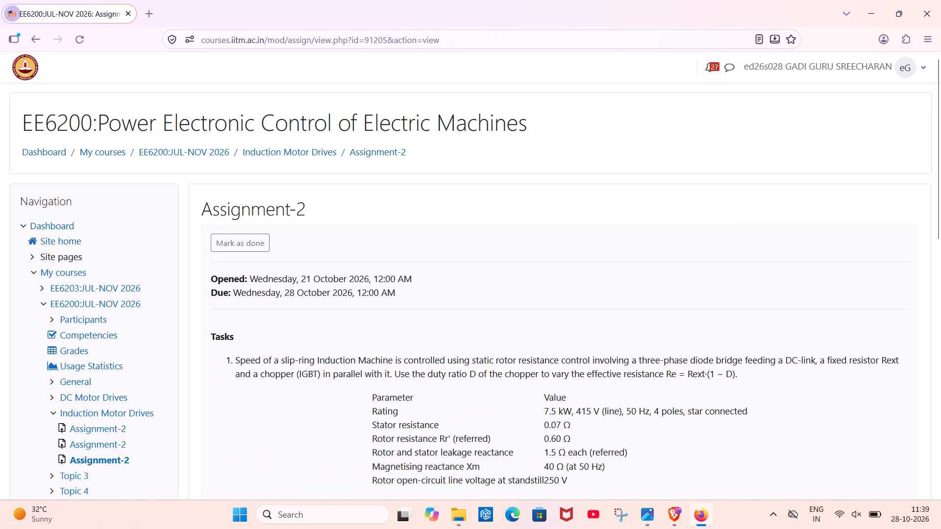
Start a new submission for Assignment-2.
scroll(613, 370, "down", 3)
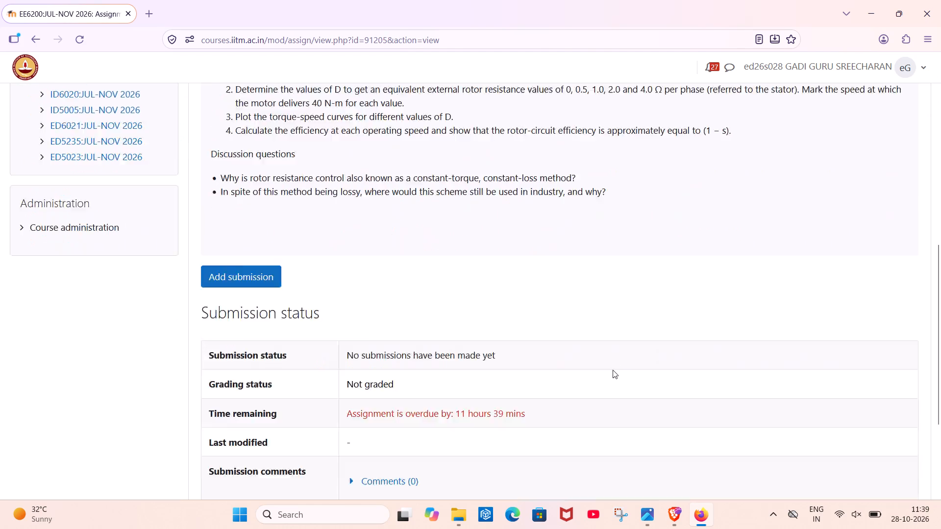
scroll(613, 370, "down", 1)
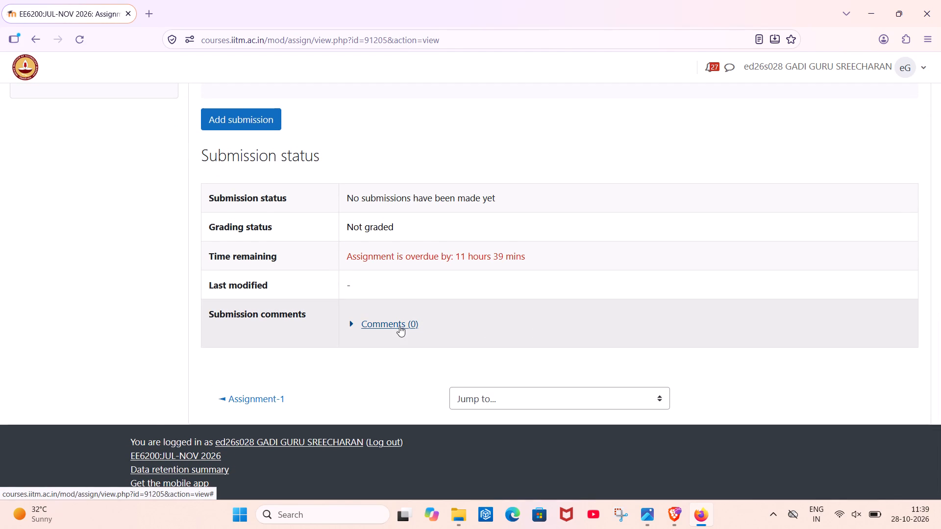
left_click(399, 326)
scroll(399, 326, "up", 3)
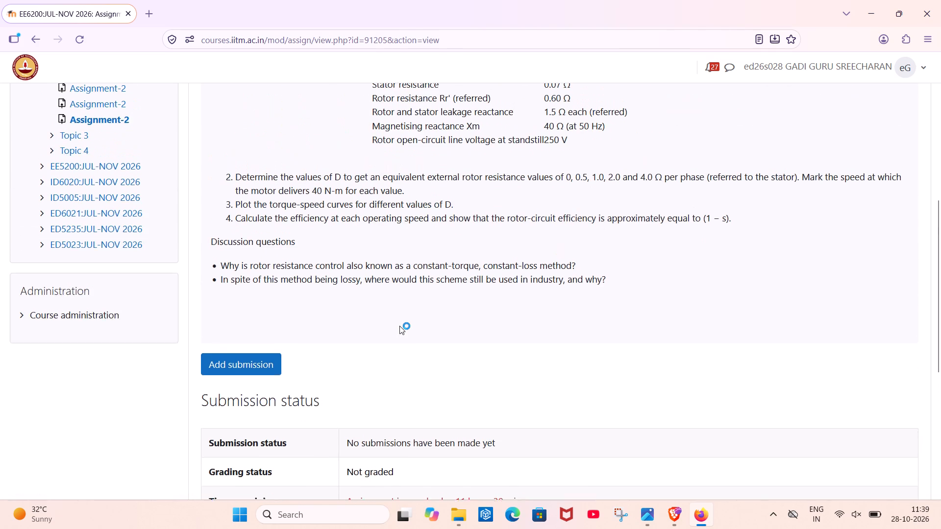
scroll(399, 326, "up", 1)
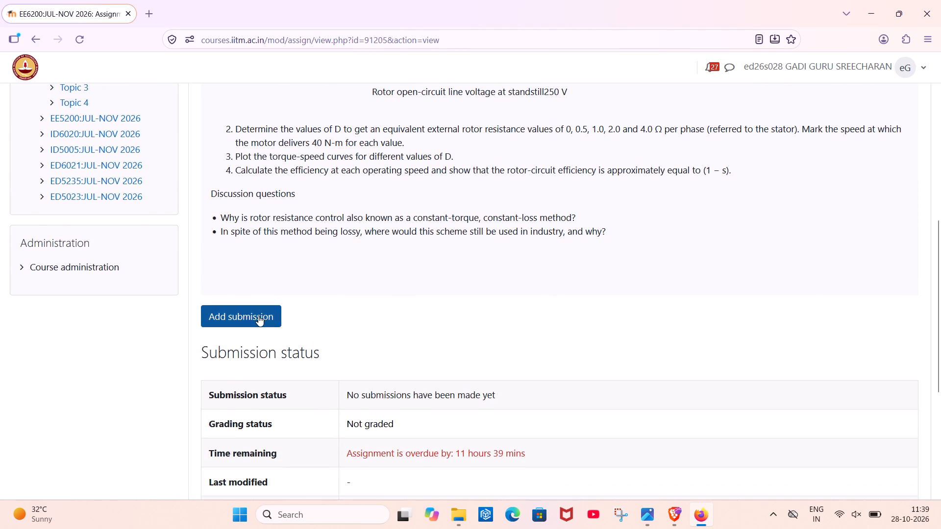
left_click(258, 315)
Review the Assignment-2 tasks, the submission instructions and the accepted file types.
scroll(440, 334, "down", 3)
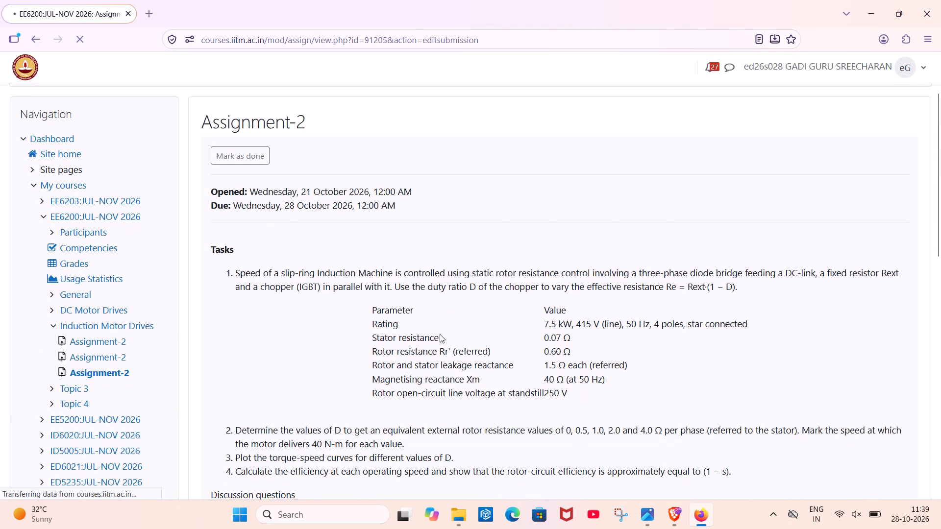
scroll(440, 334, "down", 6)
scroll(440, 334, "up", 3)
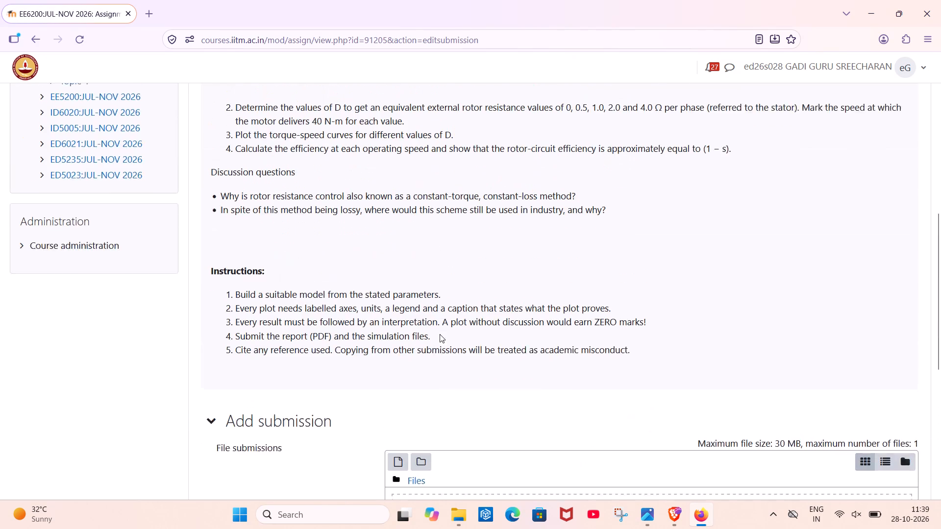
scroll(440, 334, "up", 5)
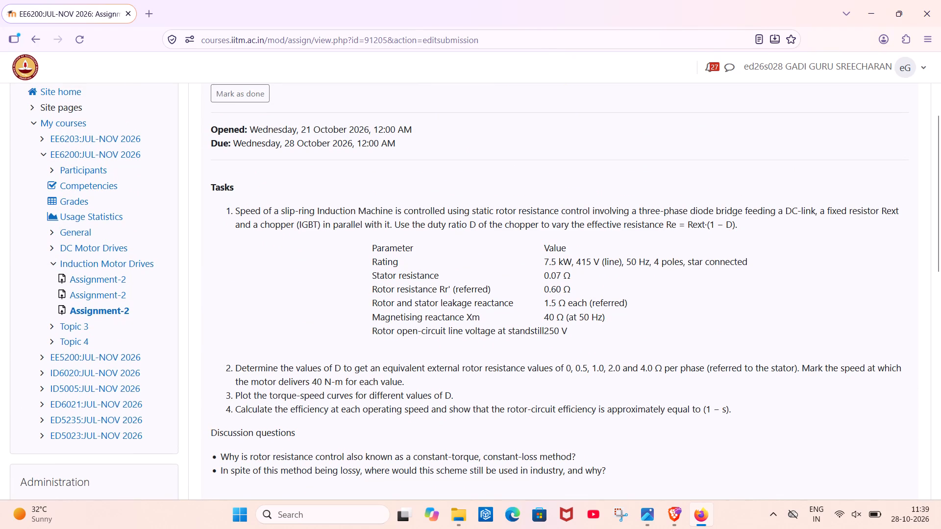
scroll(440, 334, "up", 3)
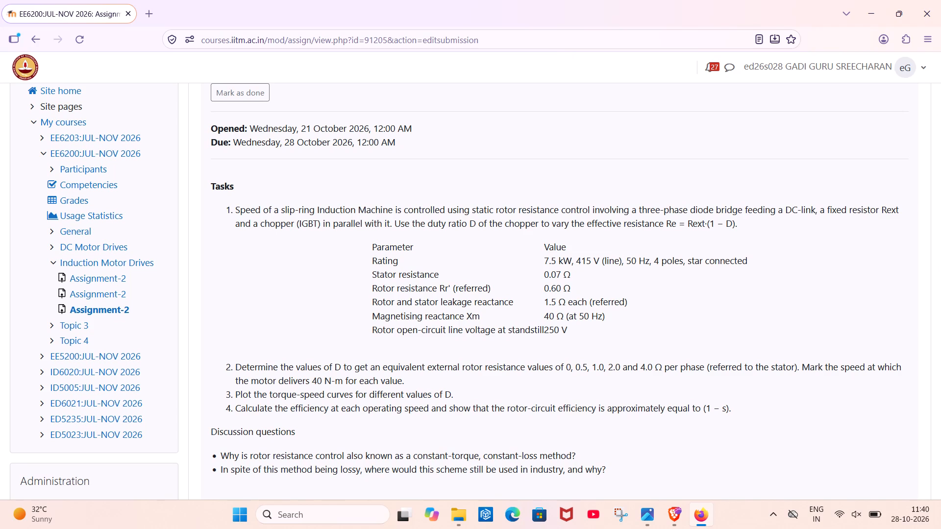
scroll(440, 334, "down", 3)
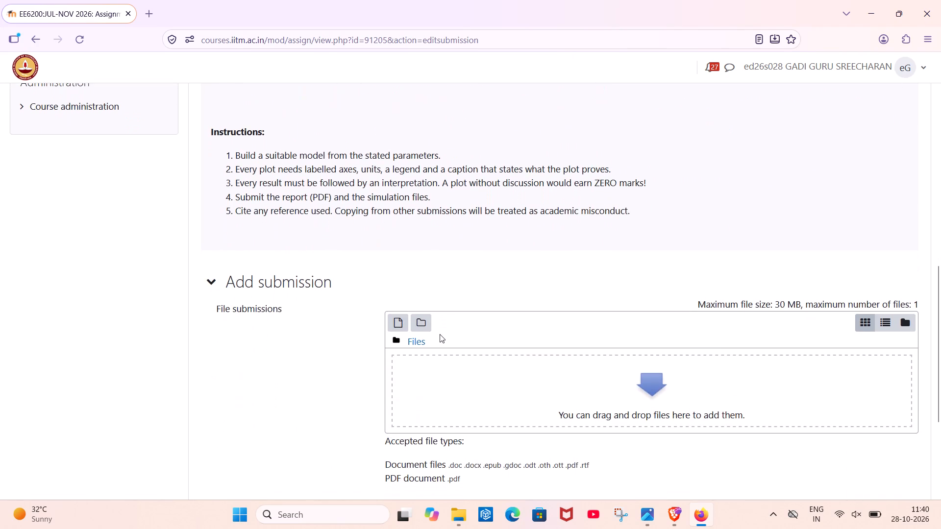
scroll(440, 334, "down", 3)
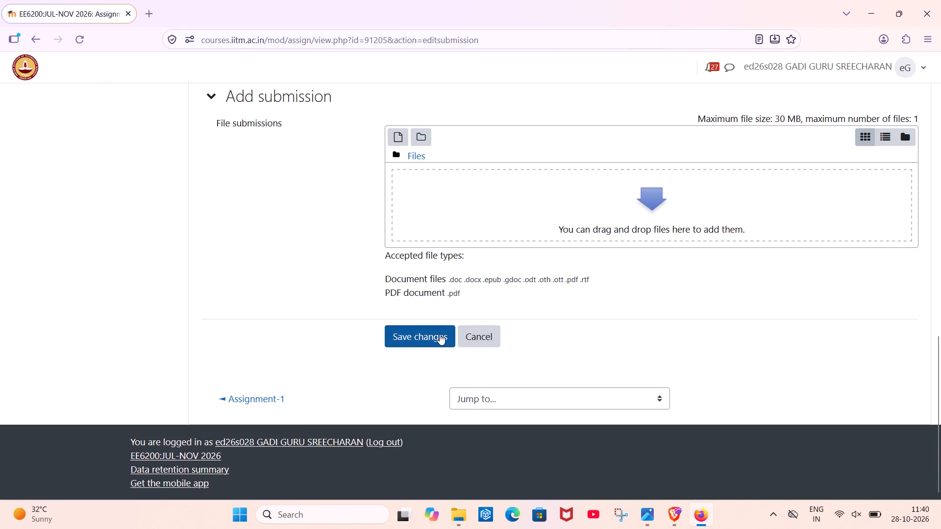
Choose PECM Assignment2.pdf from the Desktop as the attachment for the file submission.
scroll(440, 334, "up", 3)
left_click(398, 291)
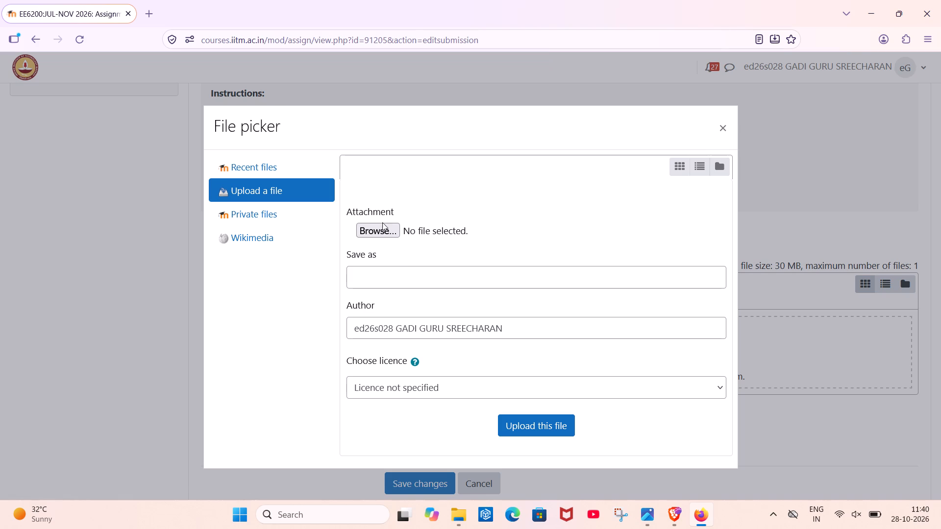
left_click(383, 226)
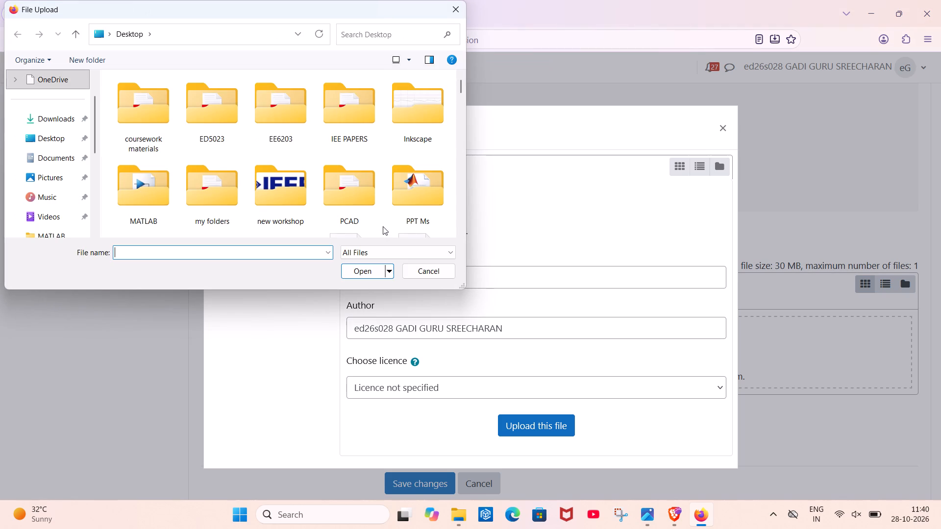
type("power")
key("BackSpace")
key("BackSpace")
key("BackSpace")
key("BackSpace")
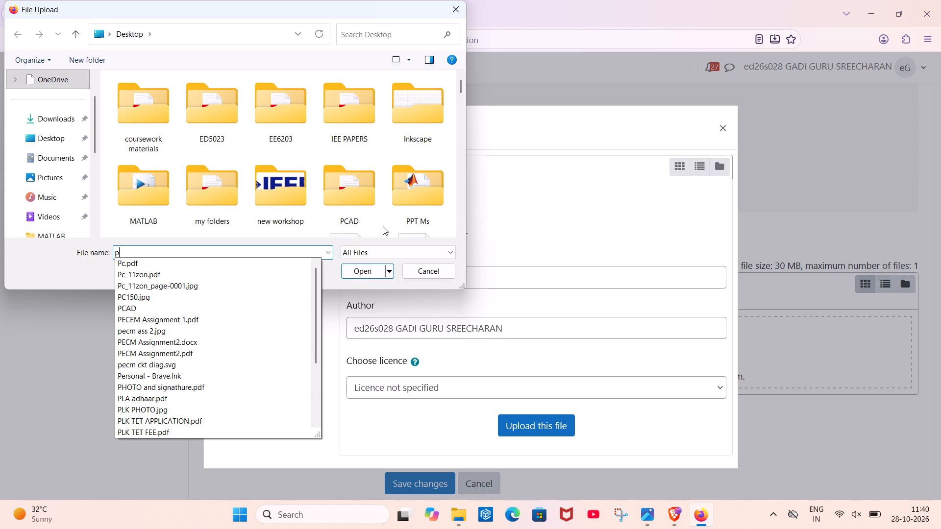
type("ecm")
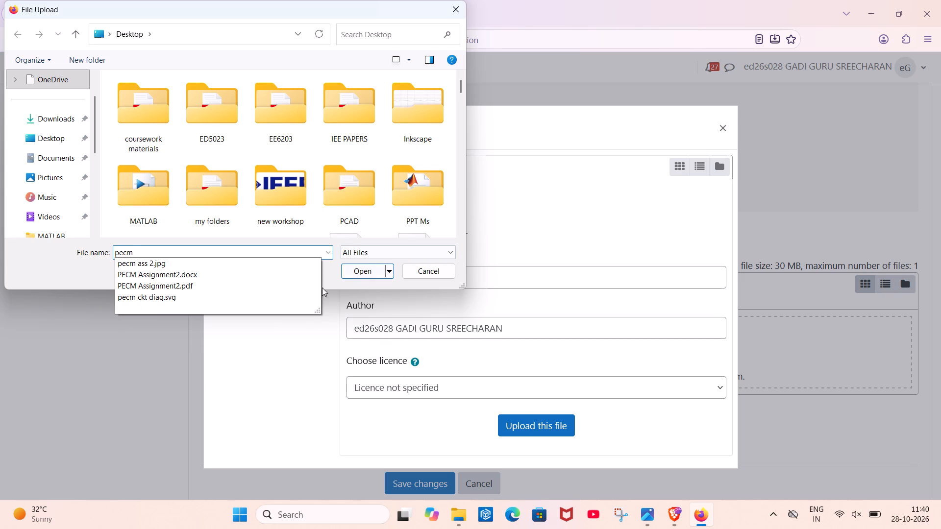
left_click(249, 285)
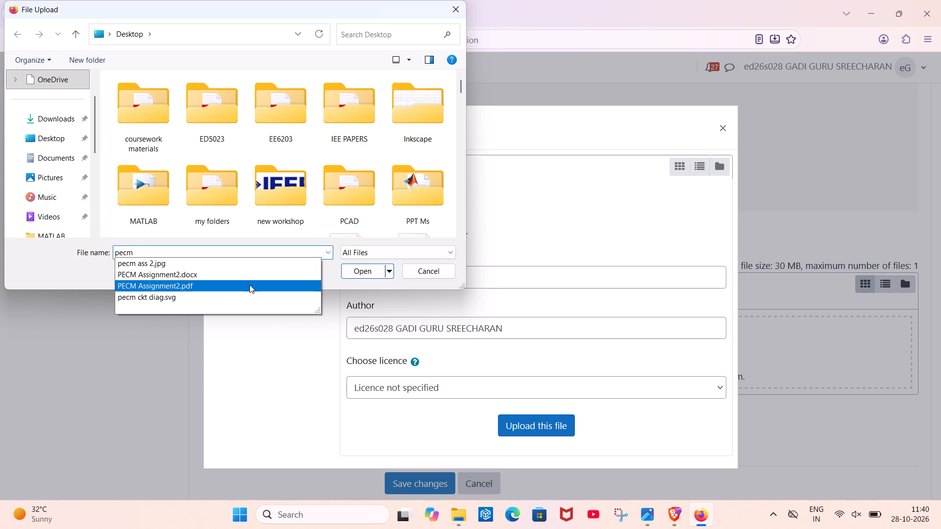
left_click(355, 274)
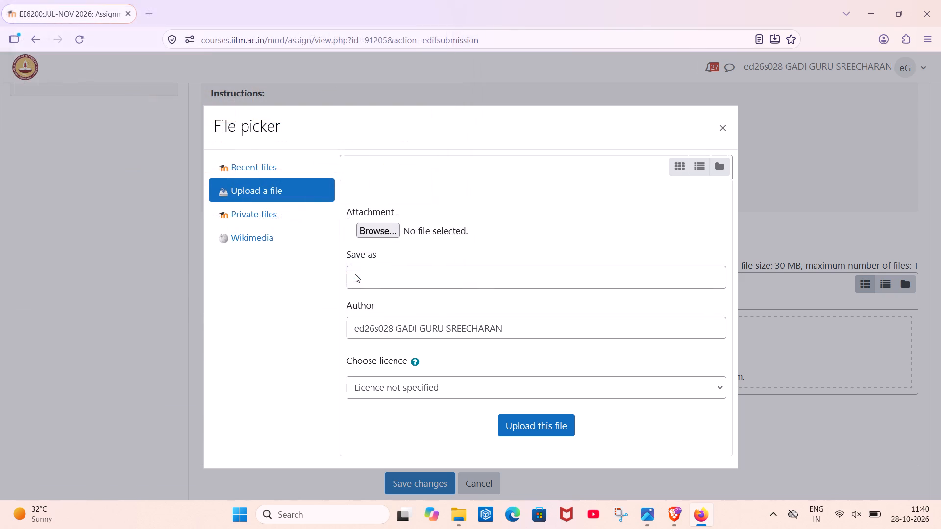
Upload the attachment under the name PECM Assignment2 and save the submission.
left_click(374, 284)
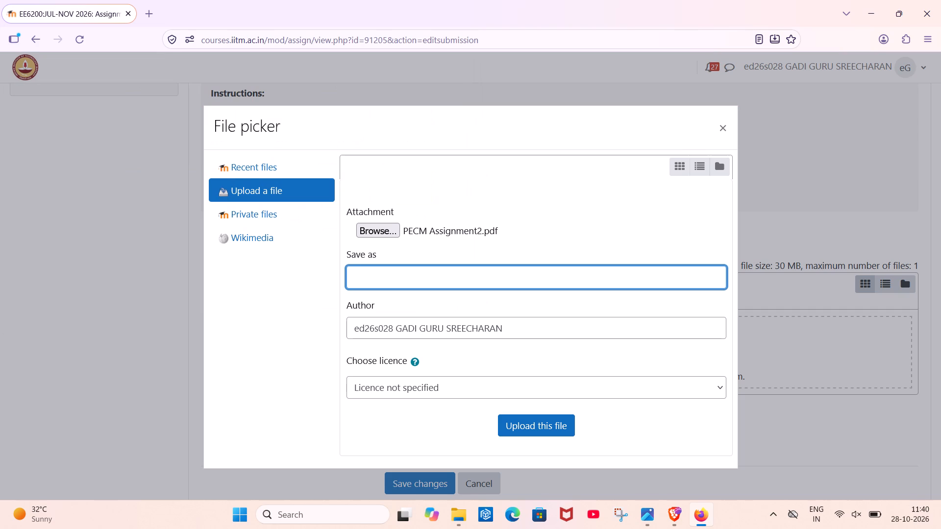
type("pe")
left_click(377, 307)
left_click(517, 427)
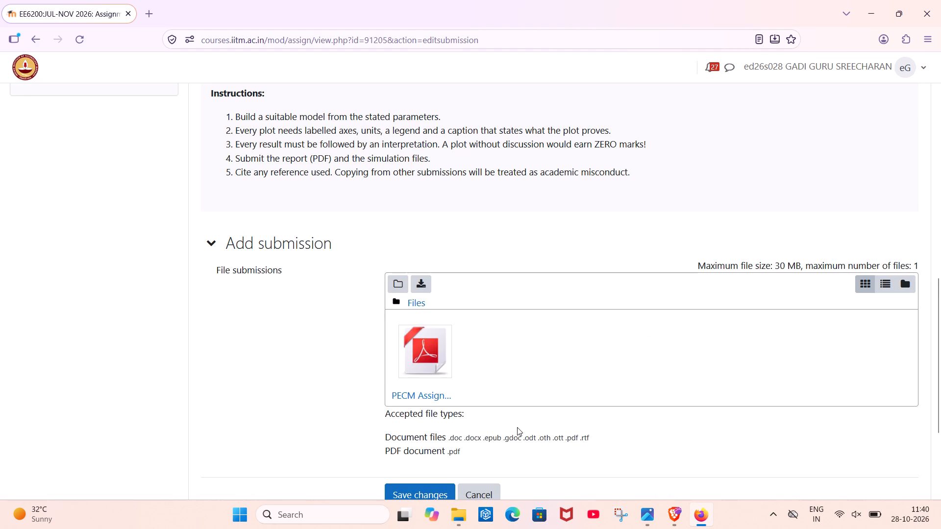
scroll(517, 427, "down", 2)
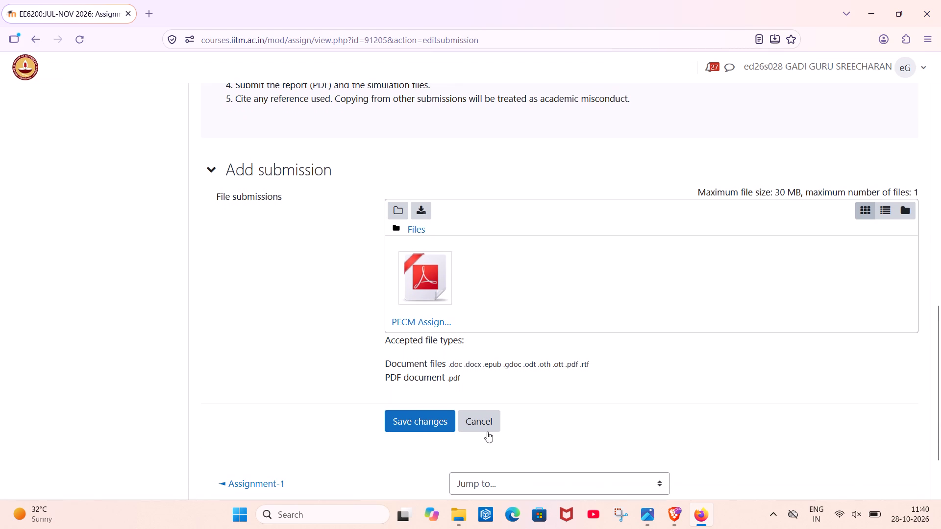
left_click(417, 425)
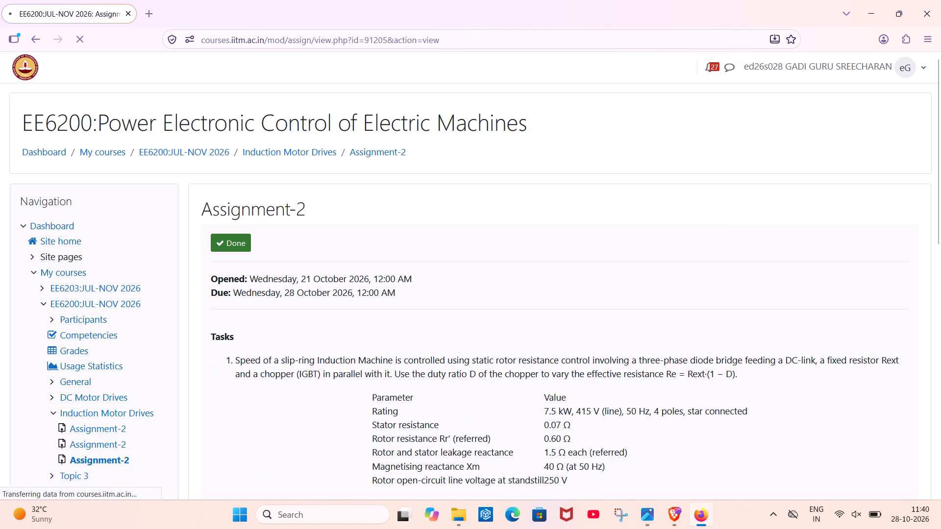
Check the Assignment-2 submission status and submitted file, and close Firefox.
scroll(417, 425, "down", 3)
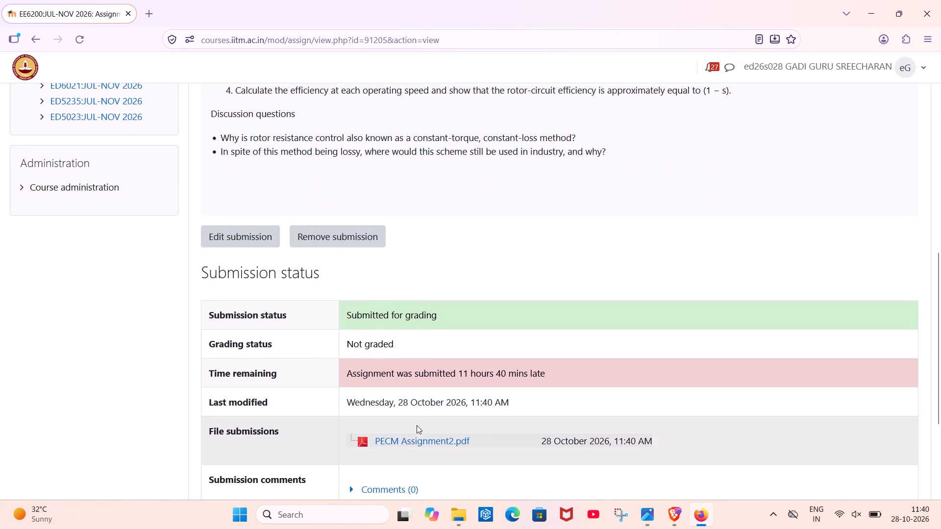
scroll(417, 425, "down", 1)
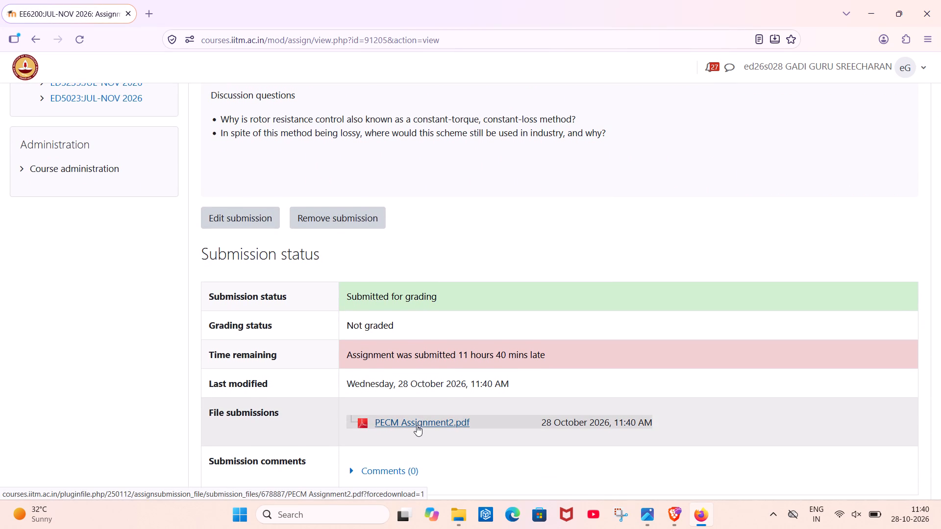
scroll(417, 425, "down", 2)
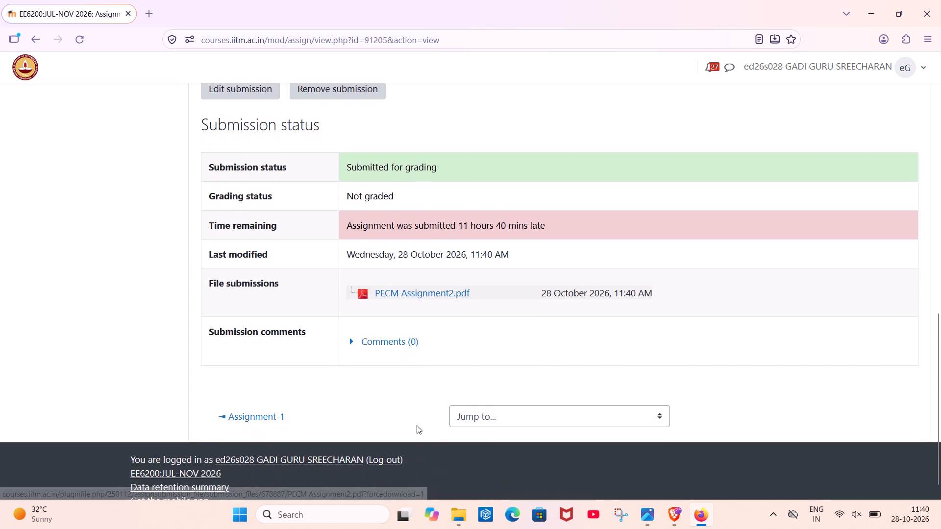
scroll(417, 425, "down", 1)
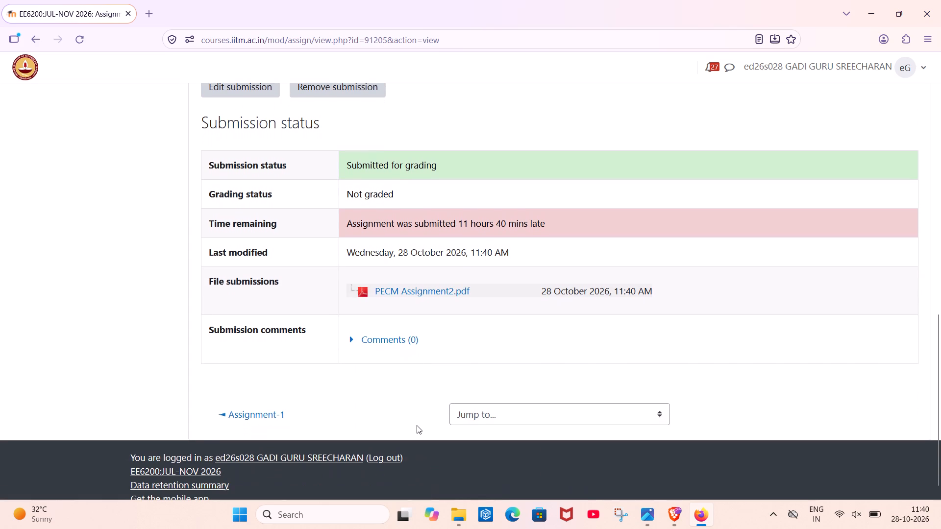
scroll(417, 425, "up", 5)
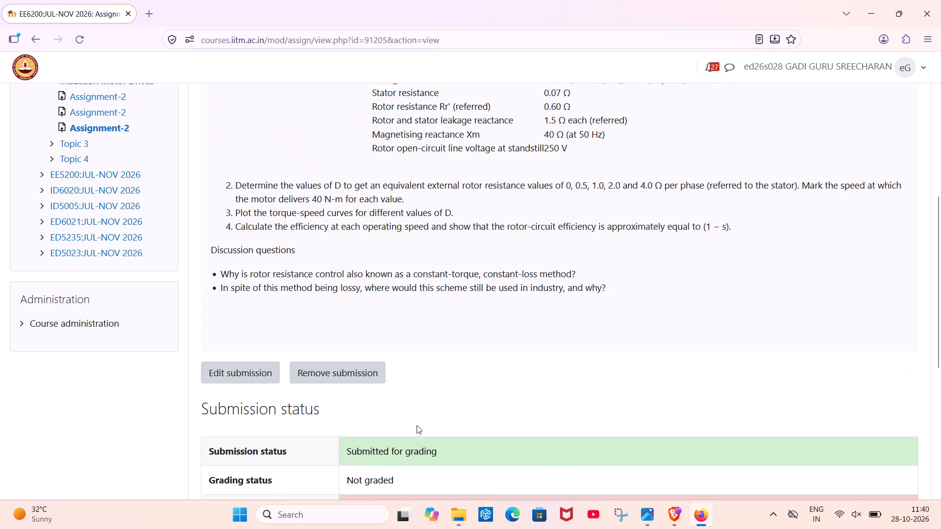
scroll(417, 425, "up", 8)
left_click(940, 0)
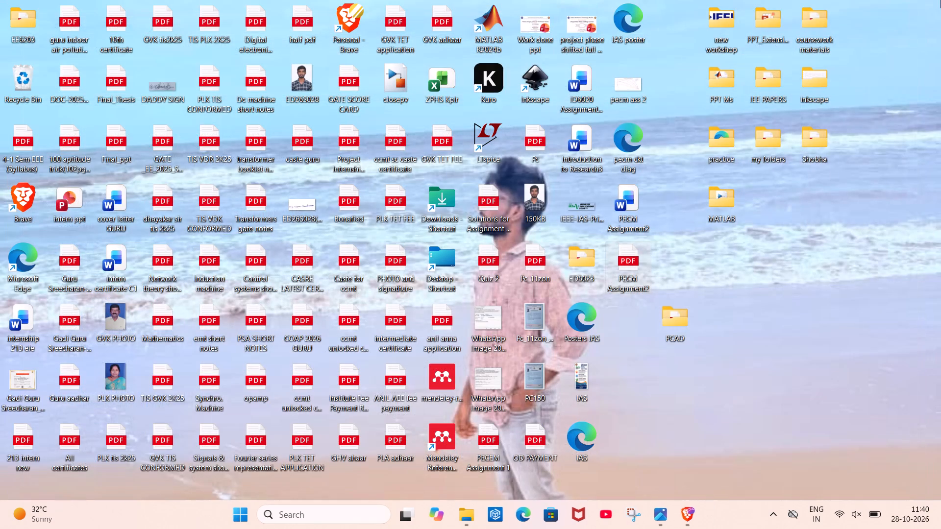
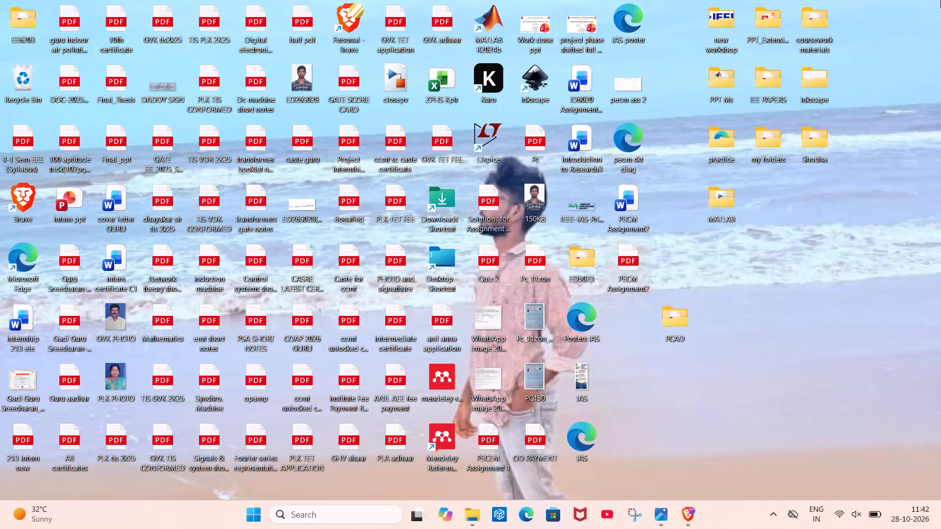
Put the computer into Sleep mode through the Shut Down Windows dialog.
key("Left")
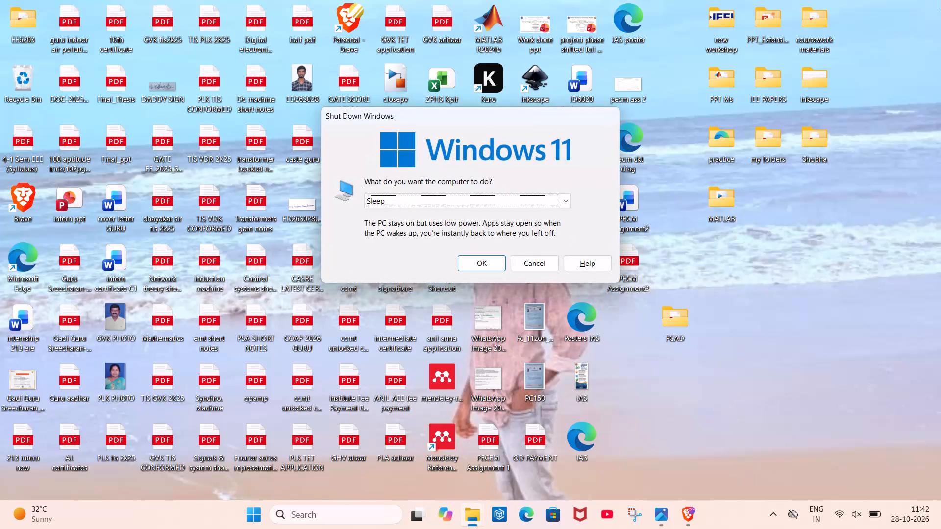
key("Return")
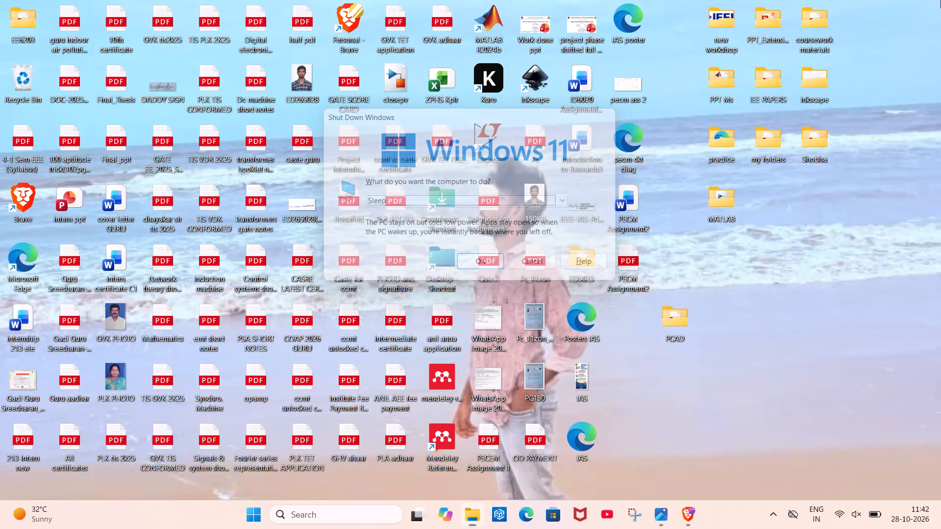